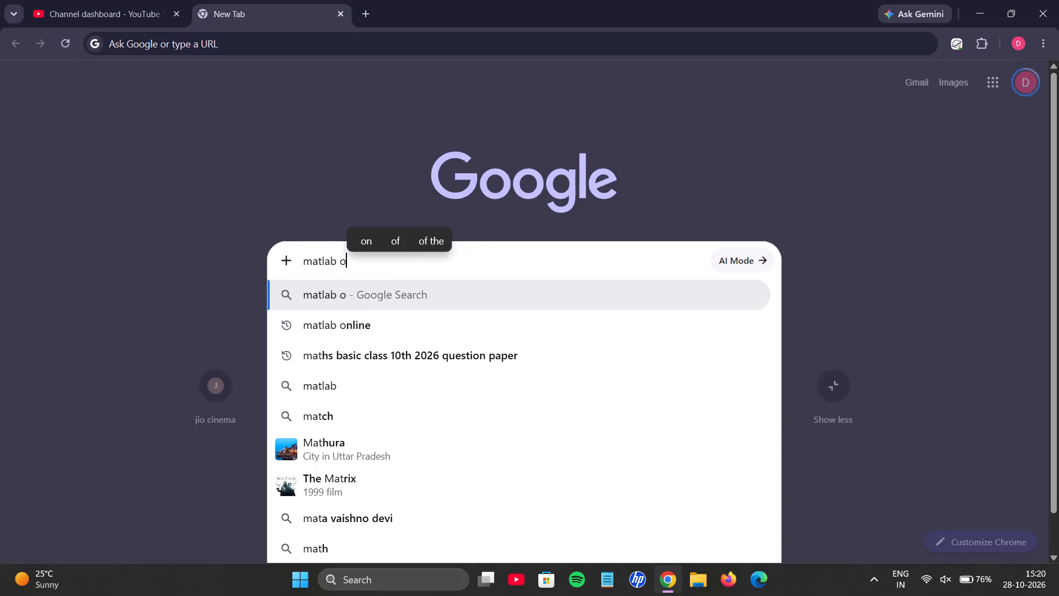
# Search Google for "matlab online" and open the MathWorks result "MATLAB Online - MATLAB & Simulink".
pyautogui.press('Return')
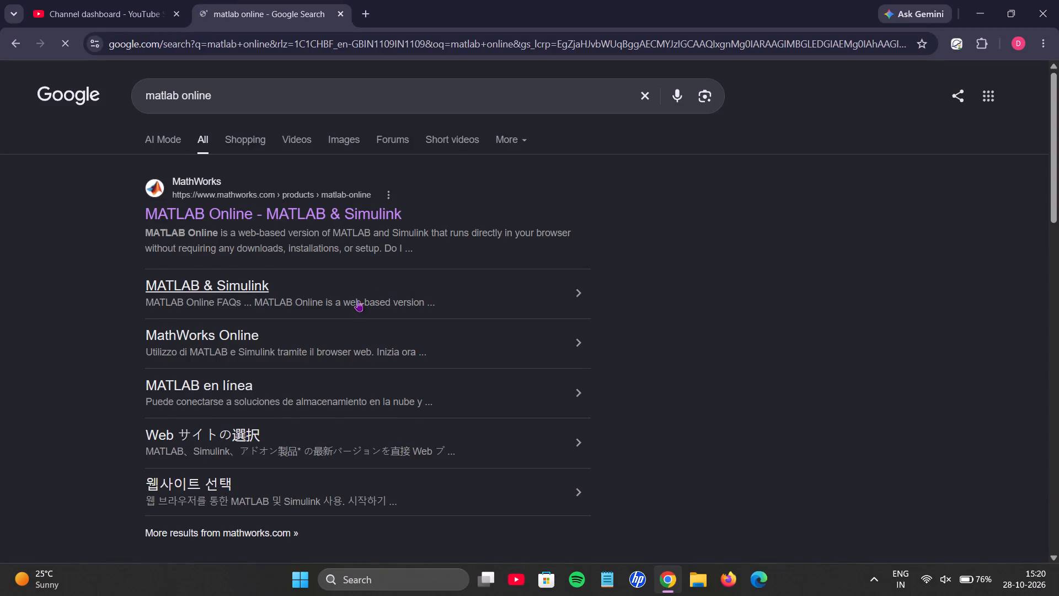
pyautogui.click(362, 207)
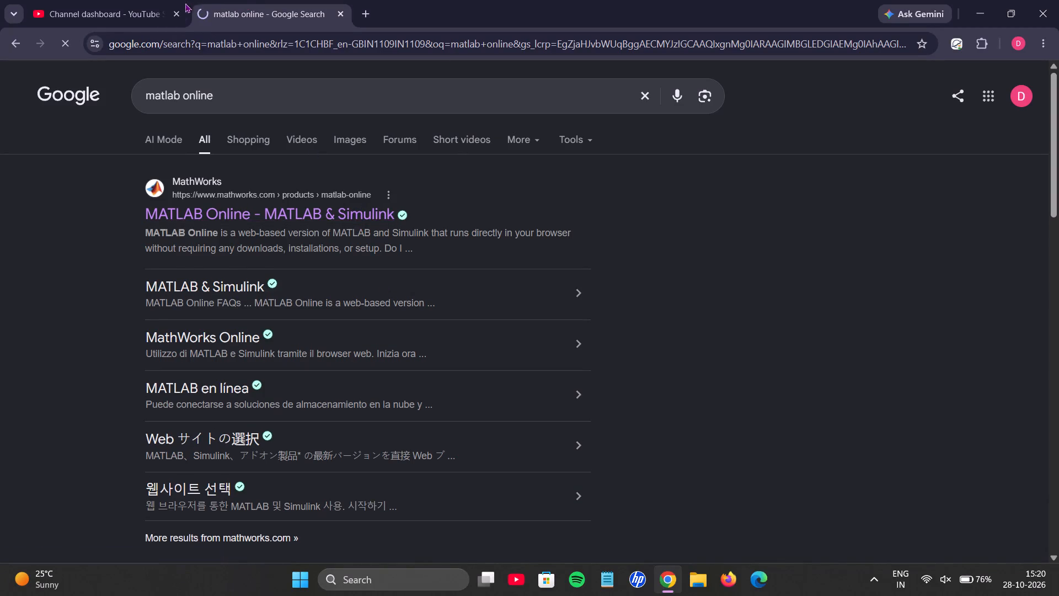
# Close the YouTube channel dashboard page, keeping the MATLAB Online page open.
pyautogui.click(176, 14)
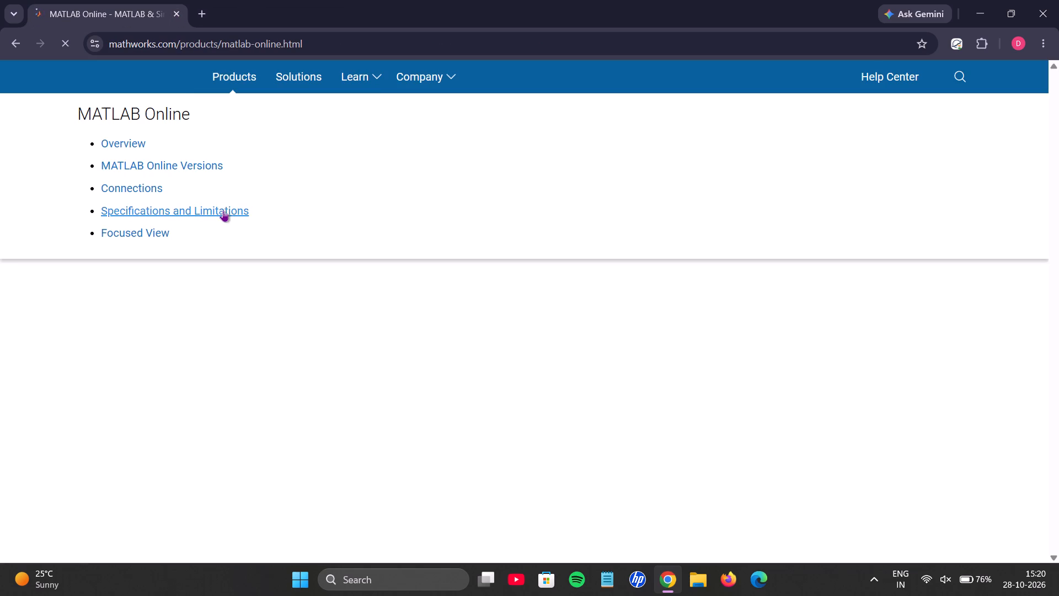
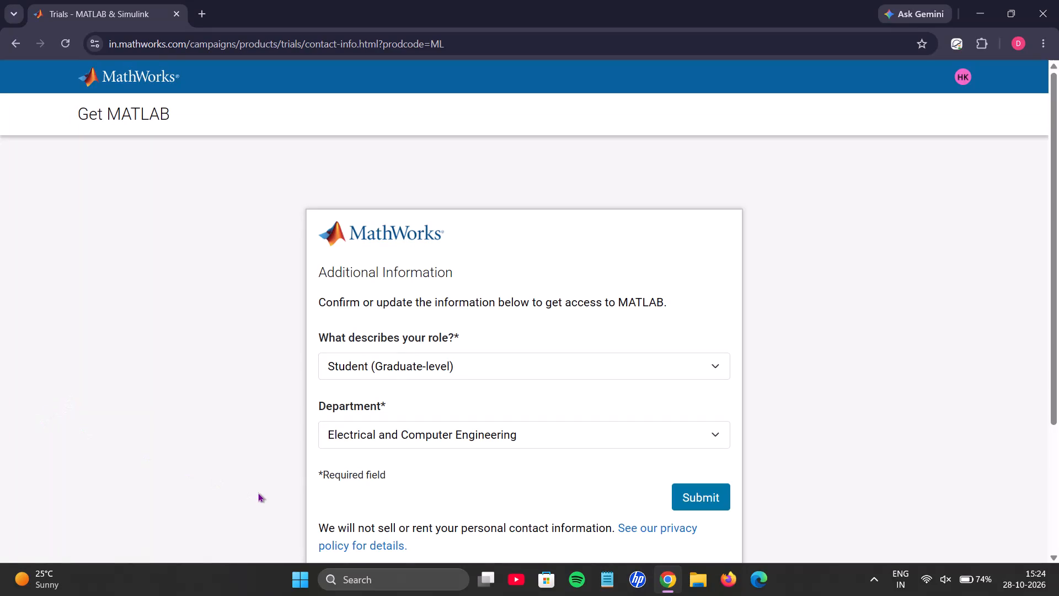
# Search Windows for "whatsapp" and launch the WhatsApp app.
pyautogui.click(355, 585)
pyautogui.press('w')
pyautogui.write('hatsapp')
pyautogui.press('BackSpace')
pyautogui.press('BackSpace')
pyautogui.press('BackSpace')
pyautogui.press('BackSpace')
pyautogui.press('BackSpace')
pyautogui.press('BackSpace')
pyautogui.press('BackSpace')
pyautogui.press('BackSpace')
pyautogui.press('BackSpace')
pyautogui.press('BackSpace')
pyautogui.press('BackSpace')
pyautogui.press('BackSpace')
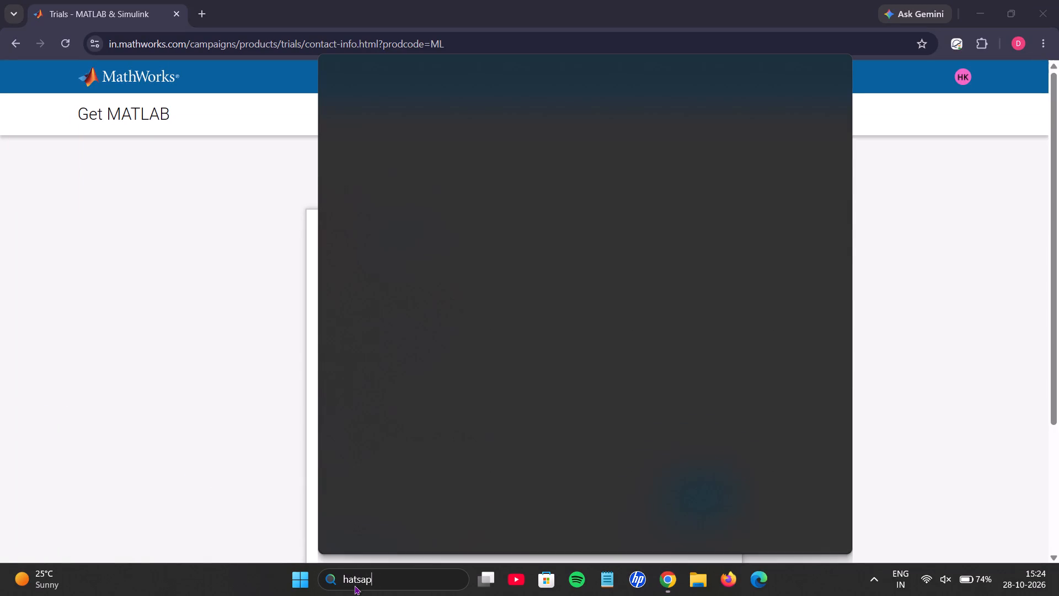
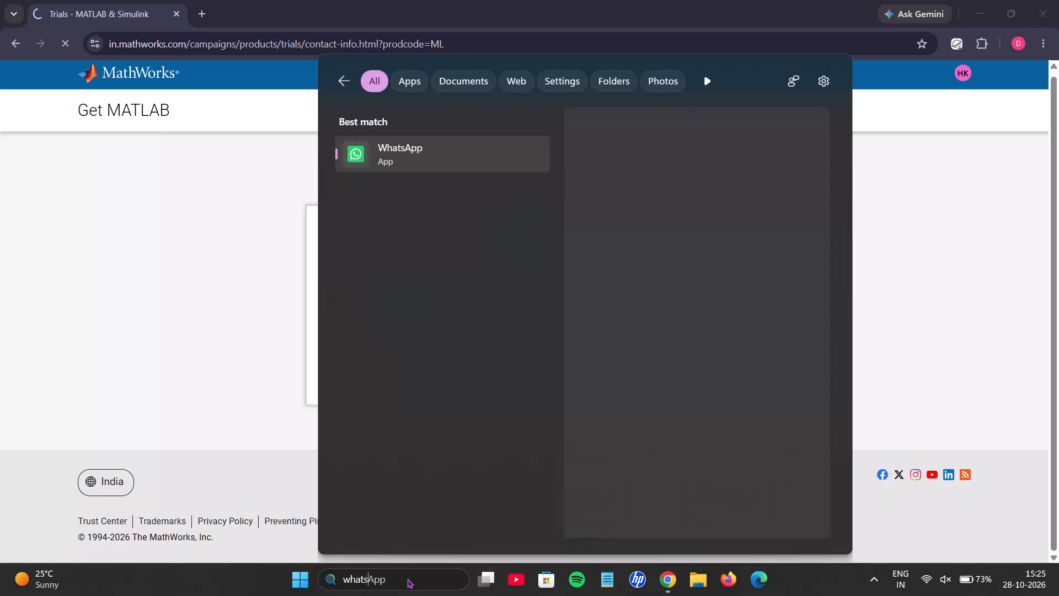
# Complete the Windows search term as "whatsApp" to find the WhatsApp app.
pyautogui.press('Right')
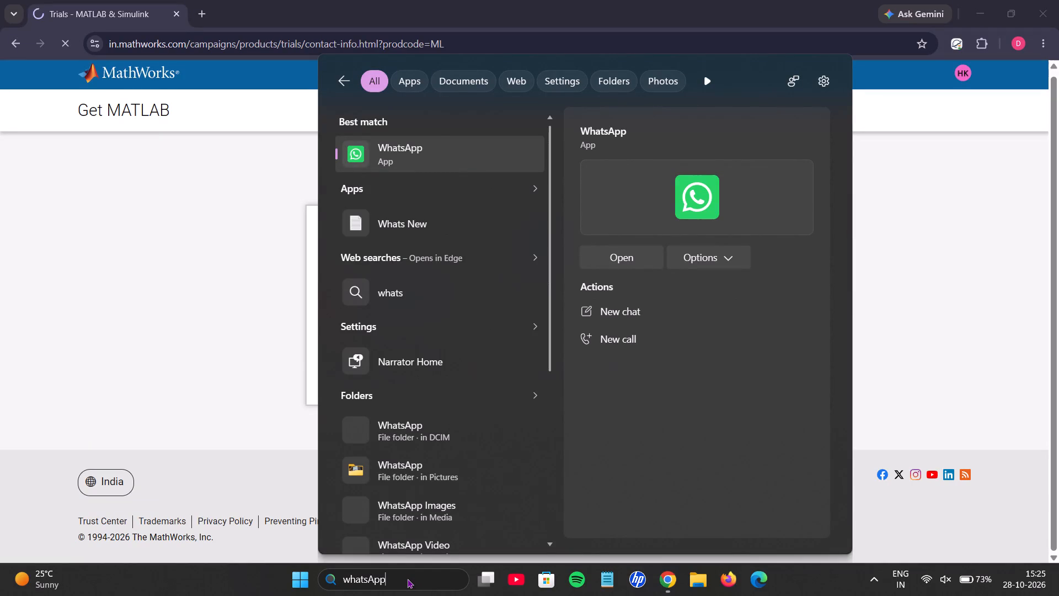
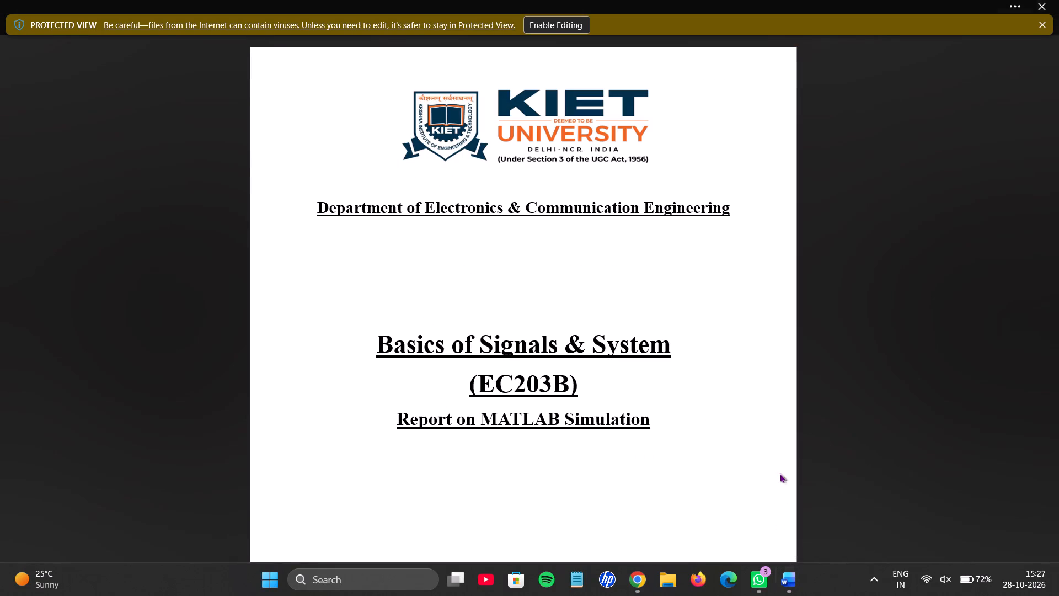
# Reveal the hidden title bar and ribbon of the MATLAB simulation report format document in Word.
pyautogui.click(527, 0)
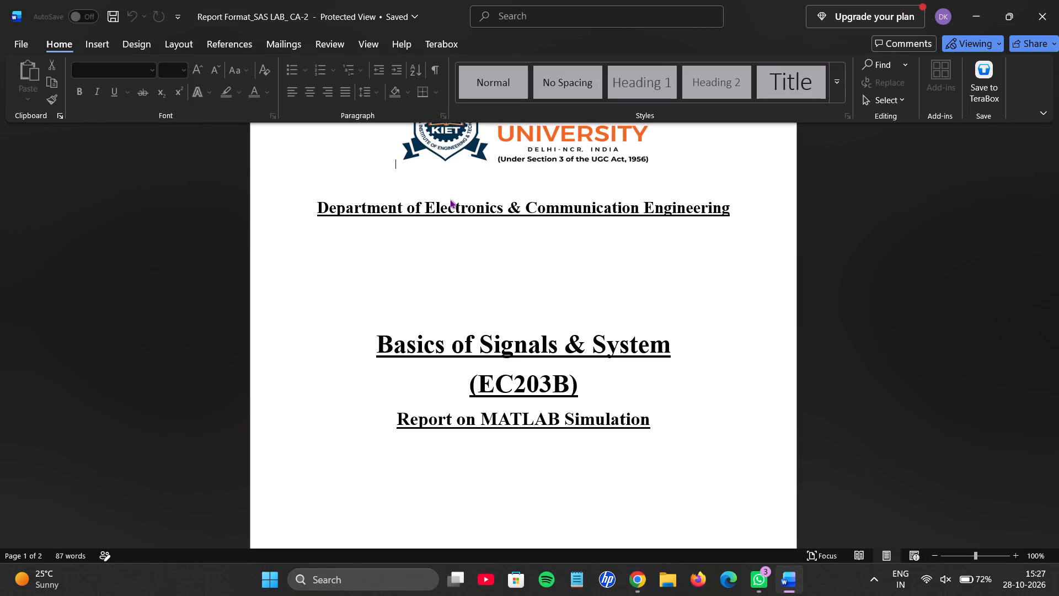
# Enable editing of the protected SAS LAB CA-2 report format document.
pyautogui.scroll(-3, 450, 199)
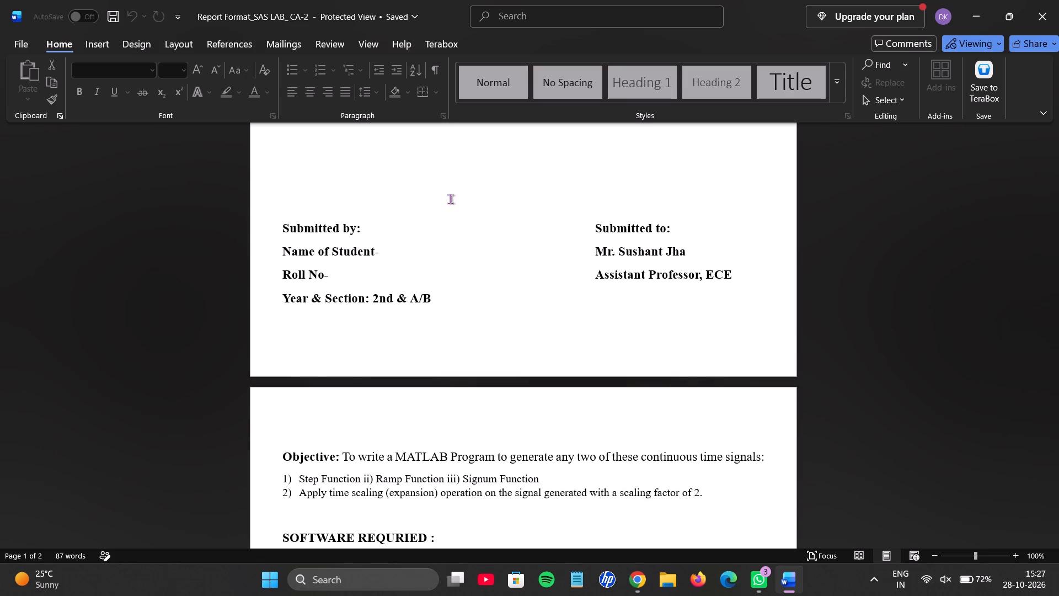
pyautogui.click(397, 256)
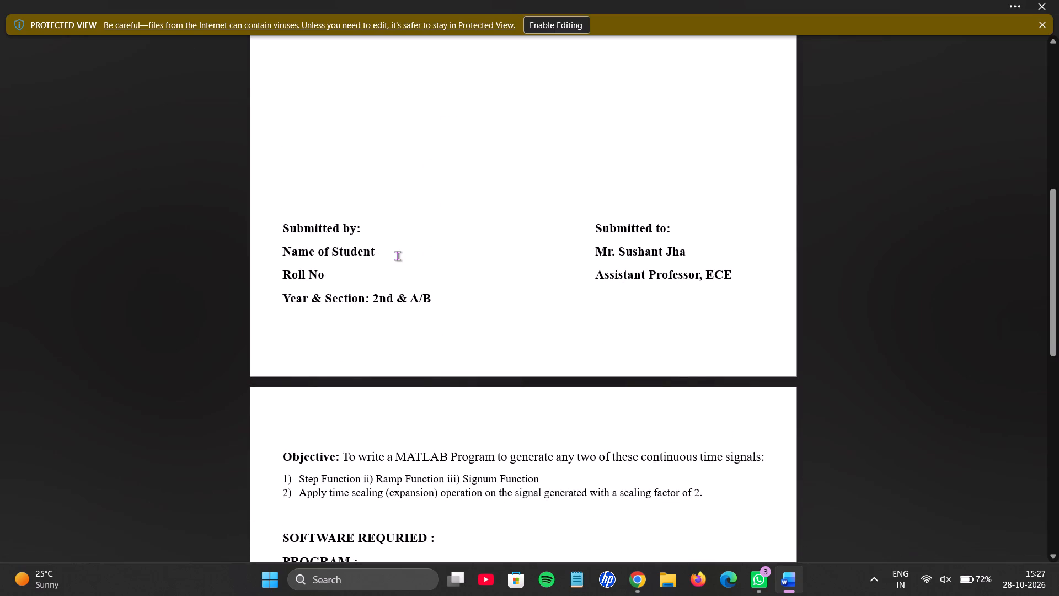
pyautogui.click(382, 252)
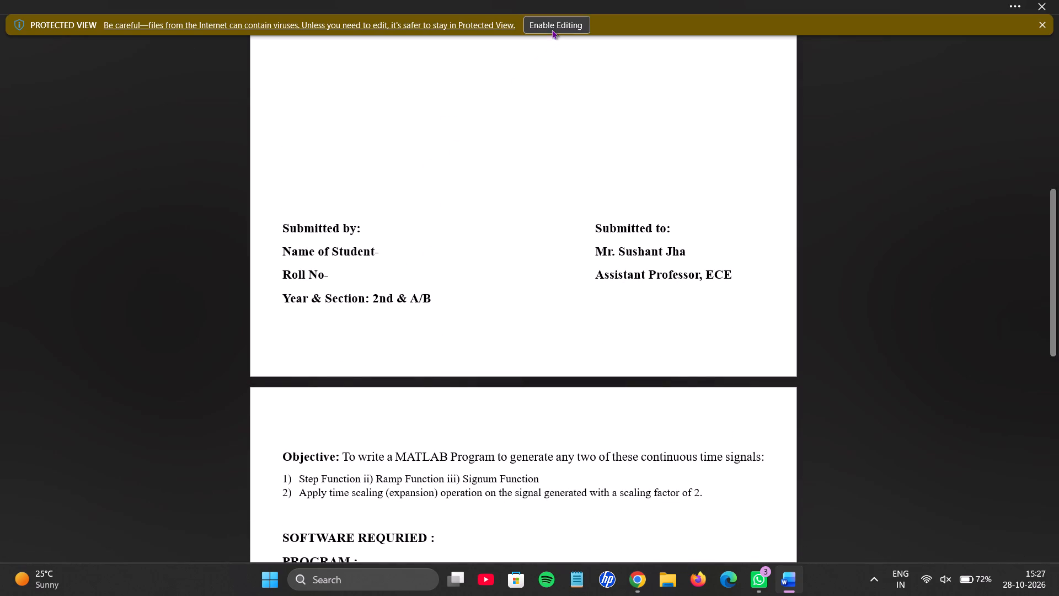
pyautogui.click(552, 25)
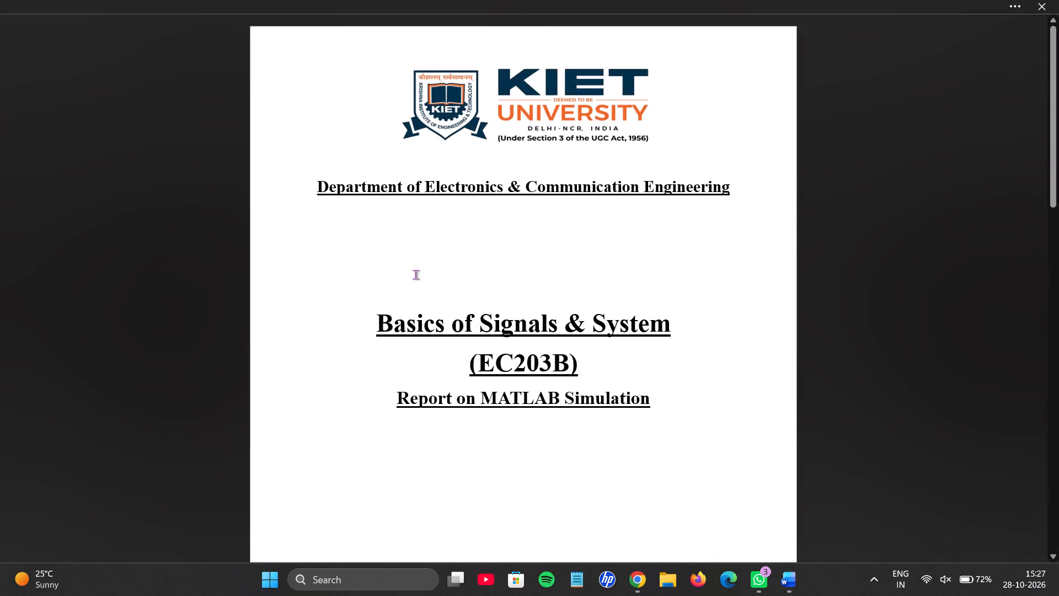
# Fill in the student's name and roll number under "Submitted by" on the report's cover page.
pyautogui.scroll(-5, 415, 274)
pyautogui.scroll(1, 415, 274)
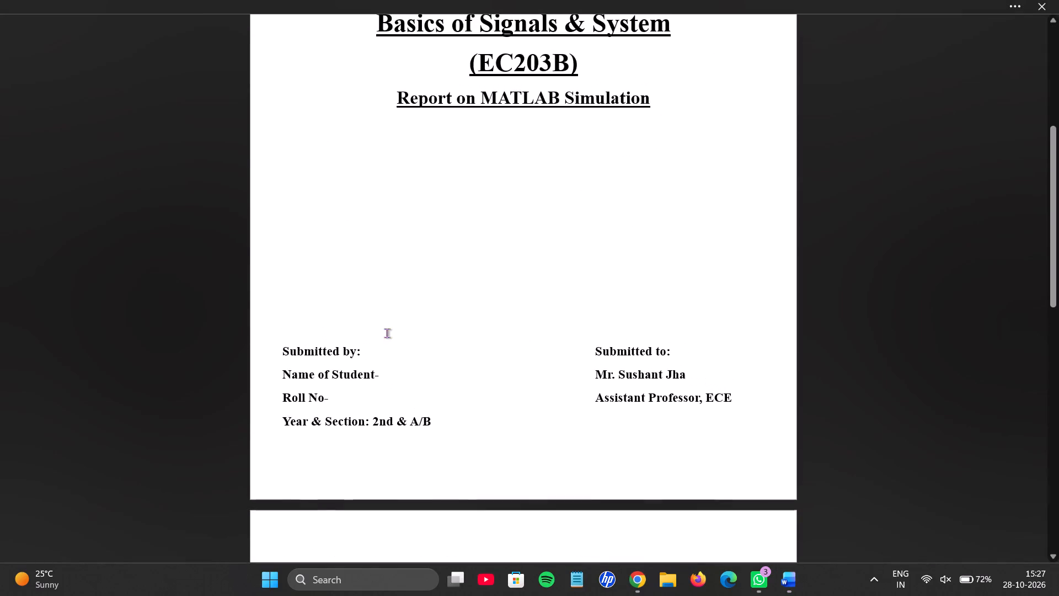
pyautogui.click(393, 384)
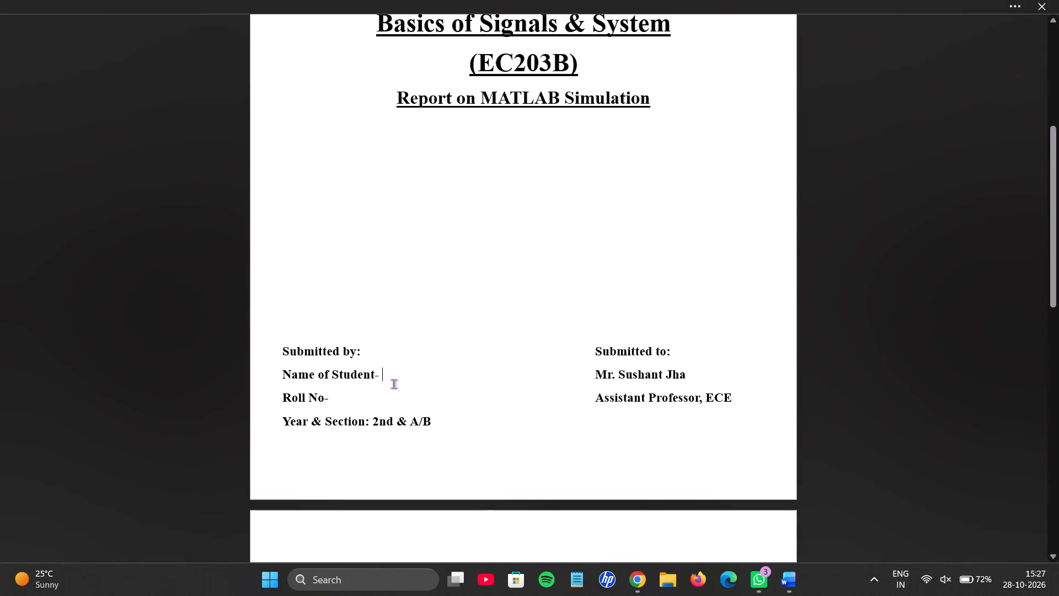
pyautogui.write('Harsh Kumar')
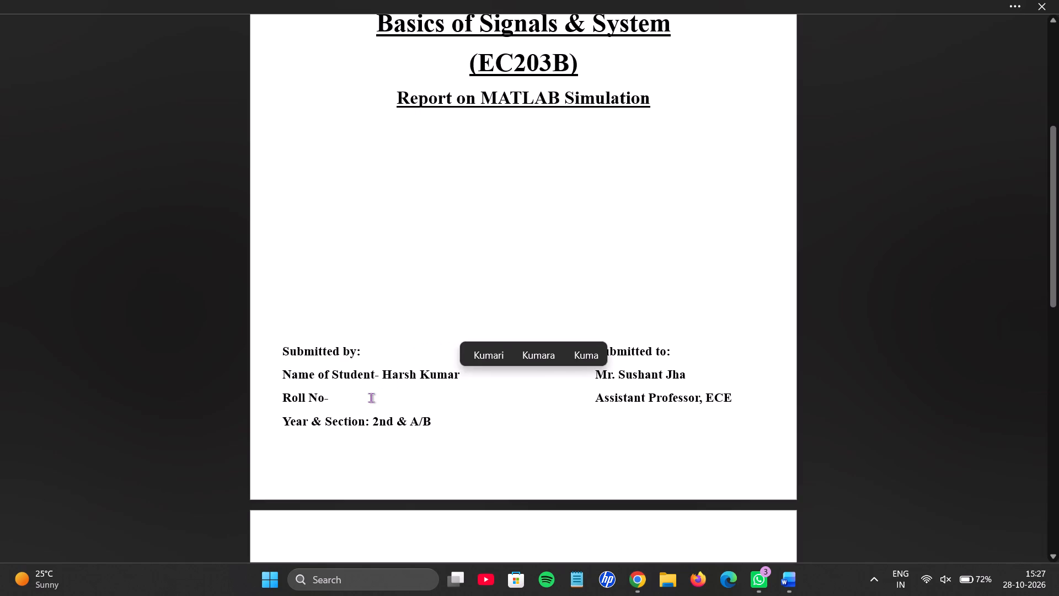
pyautogui.click(370, 398)
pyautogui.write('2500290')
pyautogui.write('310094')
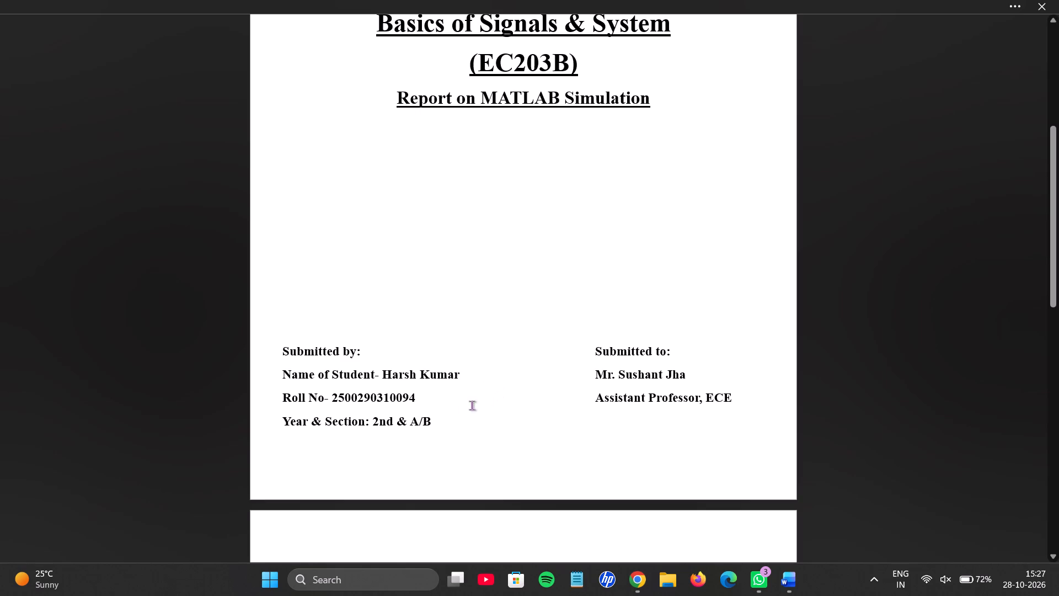
# Remove "A/" from the Year & Section line on the cover page, leaving "2nd & B".
pyautogui.click(425, 421)
pyautogui.press('BackSpace')
pyautogui.press('BackSpace')
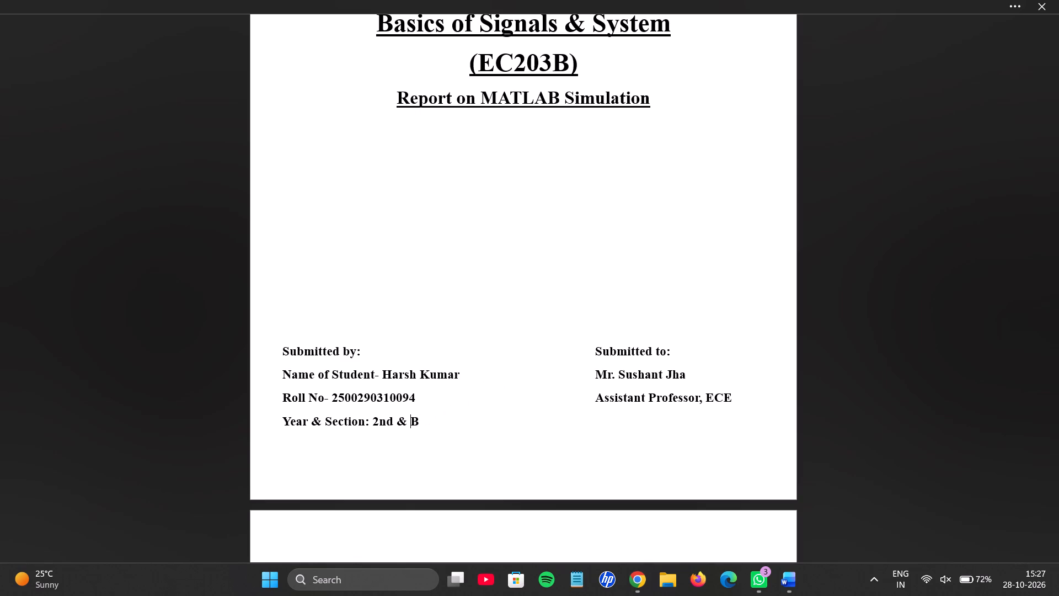
# Copy the Objective statement on page 2 together with its first list item, the step, ramp and signum functions.
pyautogui.scroll(-4, 425, 421)
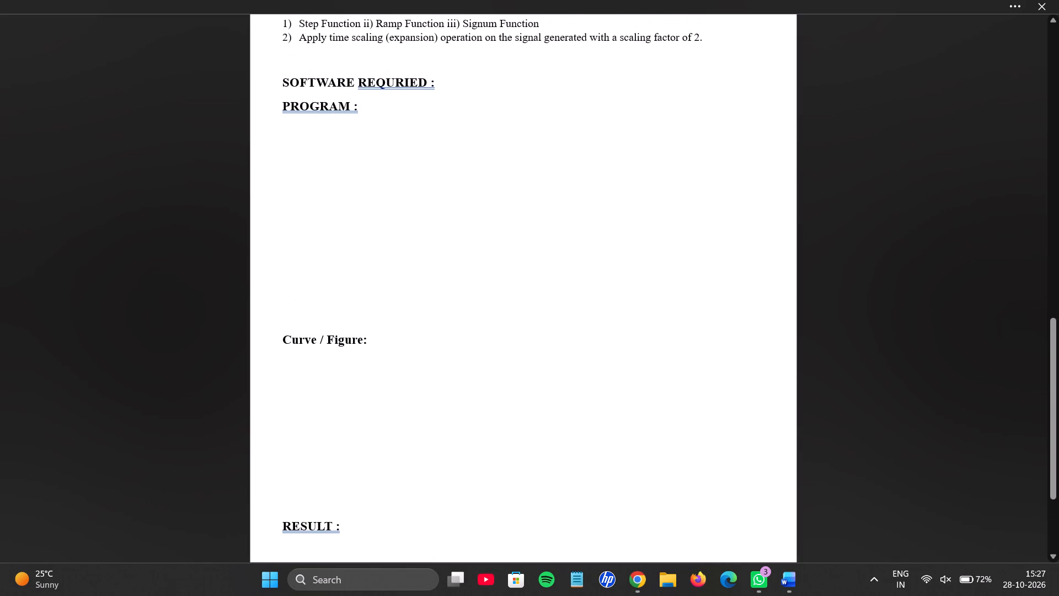
pyautogui.scroll(1, 425, 421)
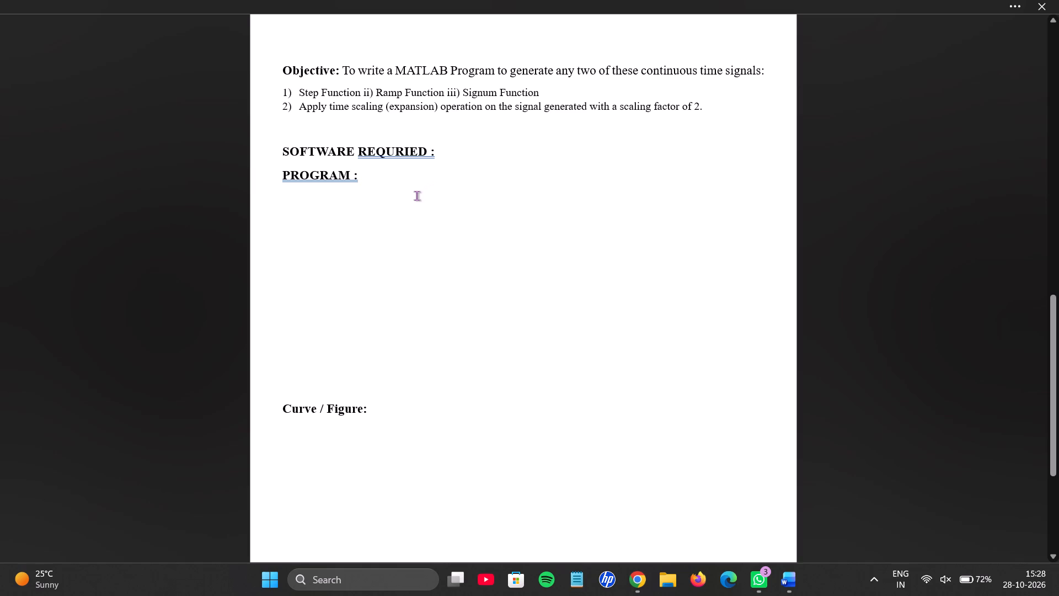
pyautogui.scroll(1, 416, 195)
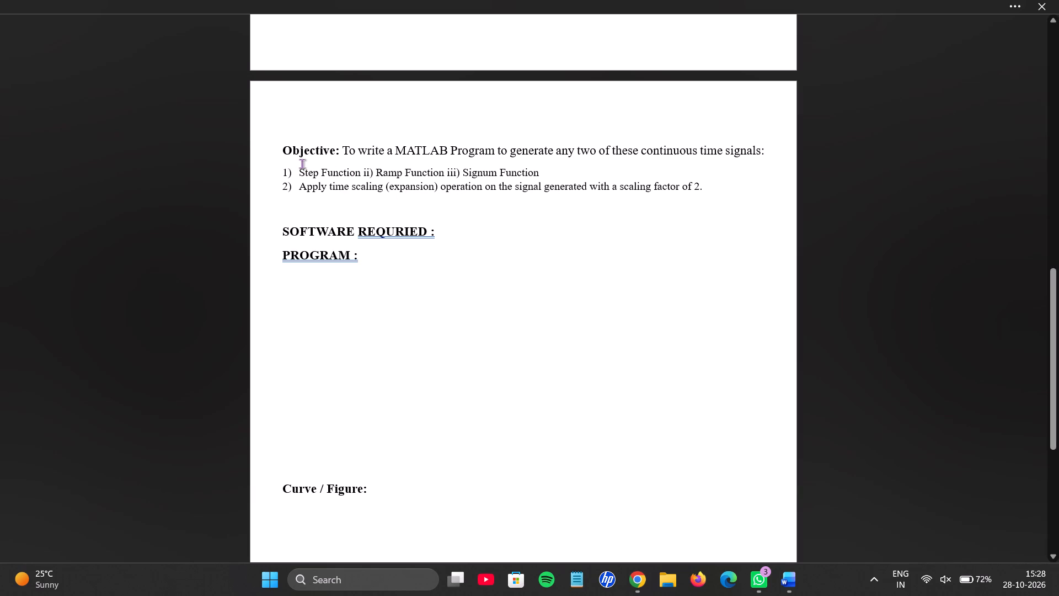
pyautogui.moveTo(279, 146); pyautogui.dragTo(581, 171)
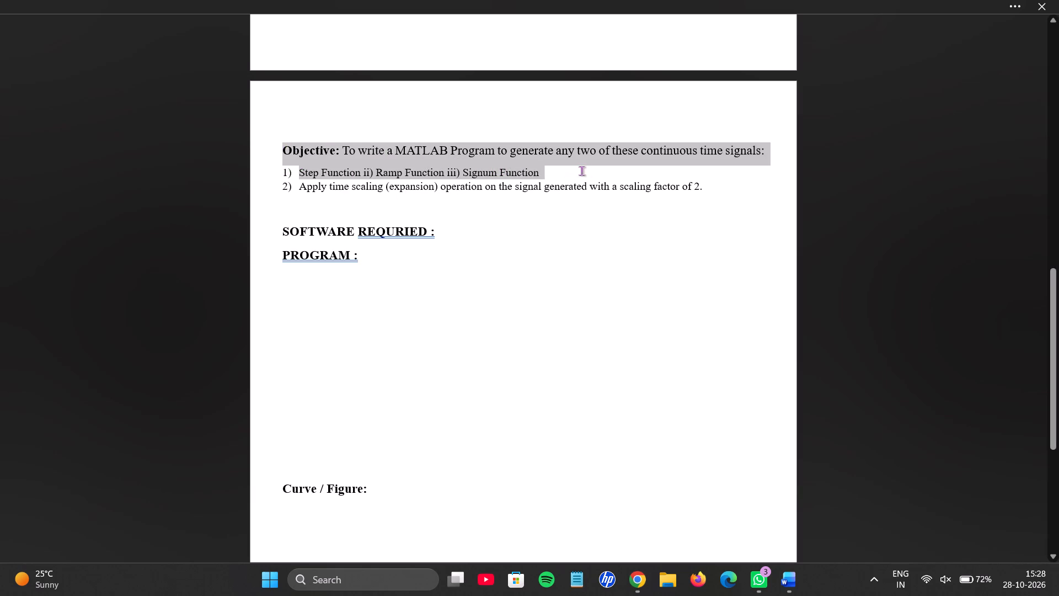
pyautogui.moveTo(581, 171); pyautogui.dragTo(609, 171)
pyautogui.hotkey('ctrl', 'c')
pyautogui.click(589, 220)
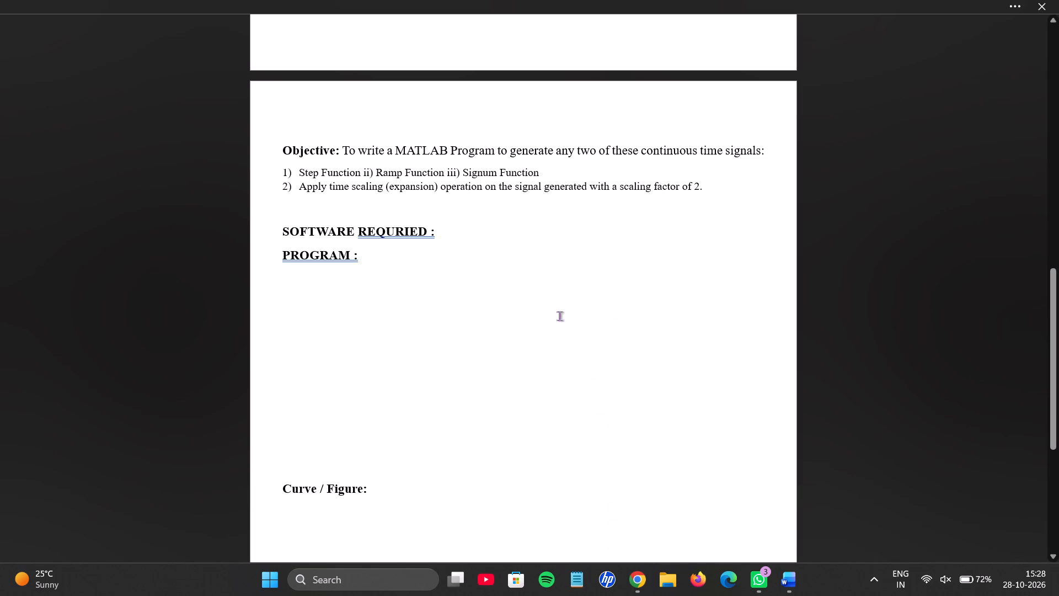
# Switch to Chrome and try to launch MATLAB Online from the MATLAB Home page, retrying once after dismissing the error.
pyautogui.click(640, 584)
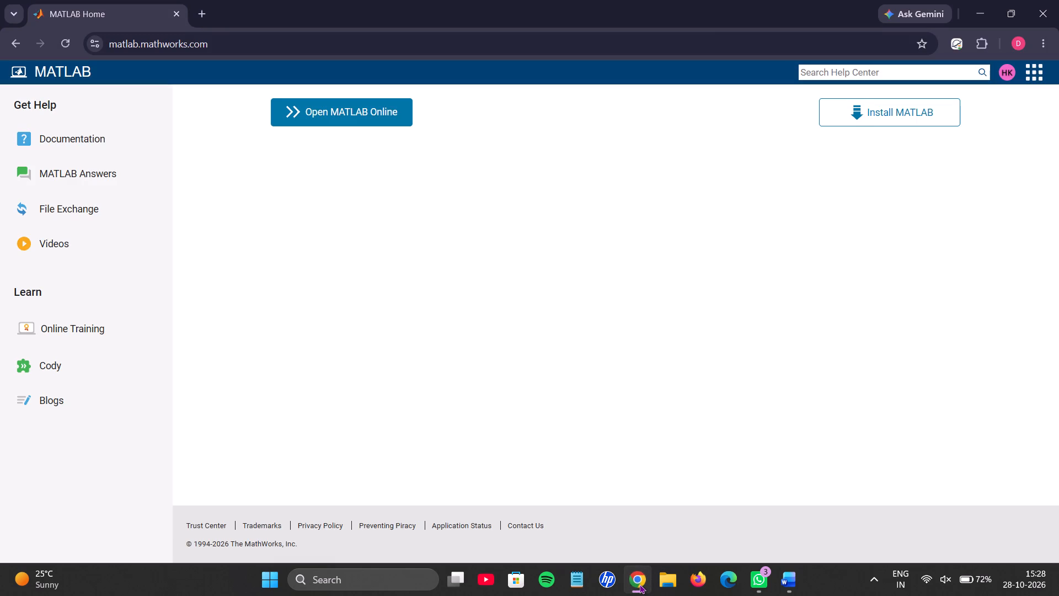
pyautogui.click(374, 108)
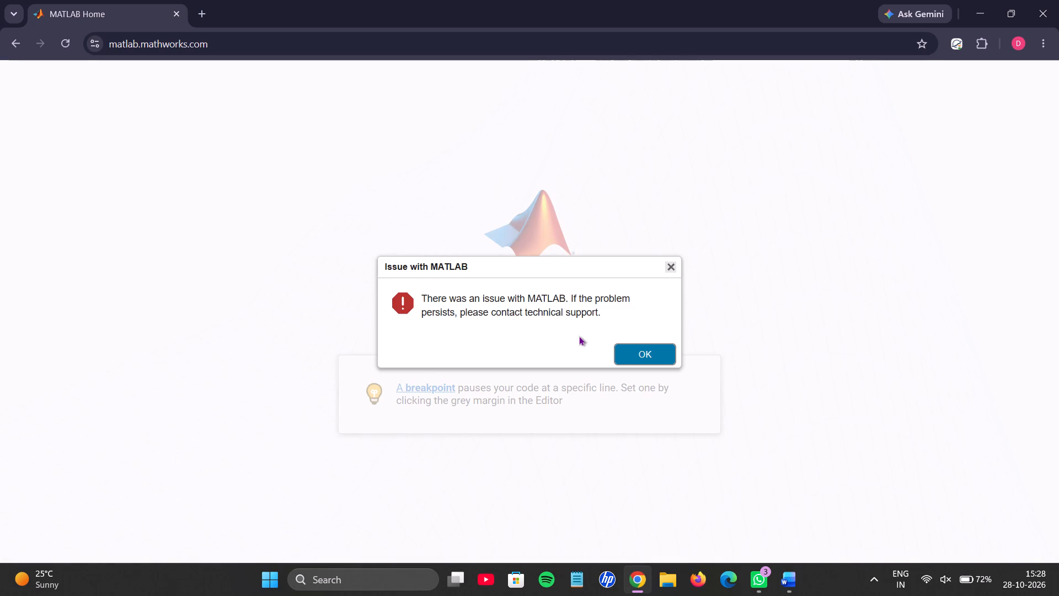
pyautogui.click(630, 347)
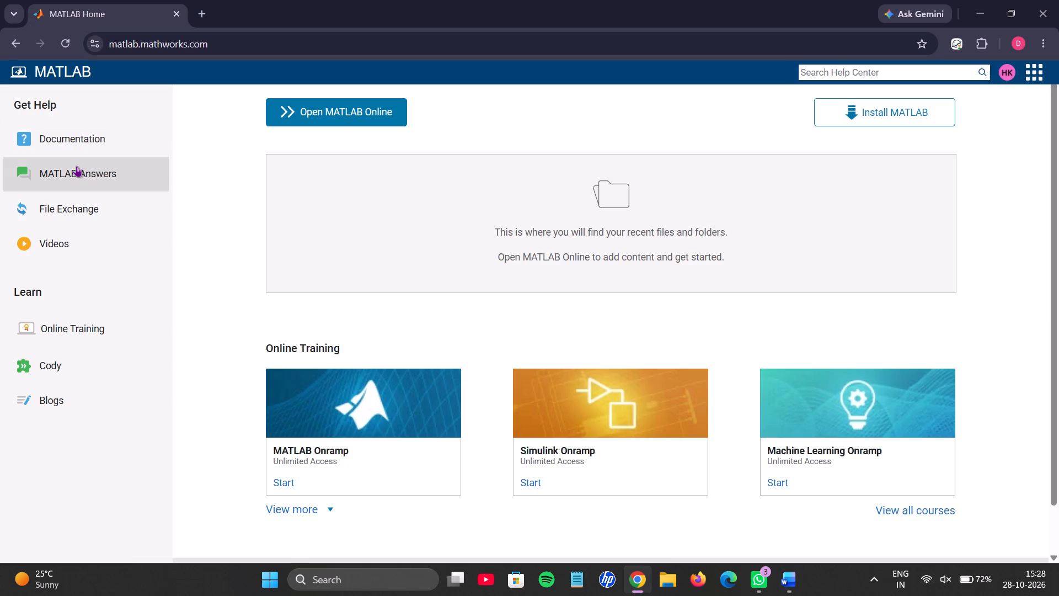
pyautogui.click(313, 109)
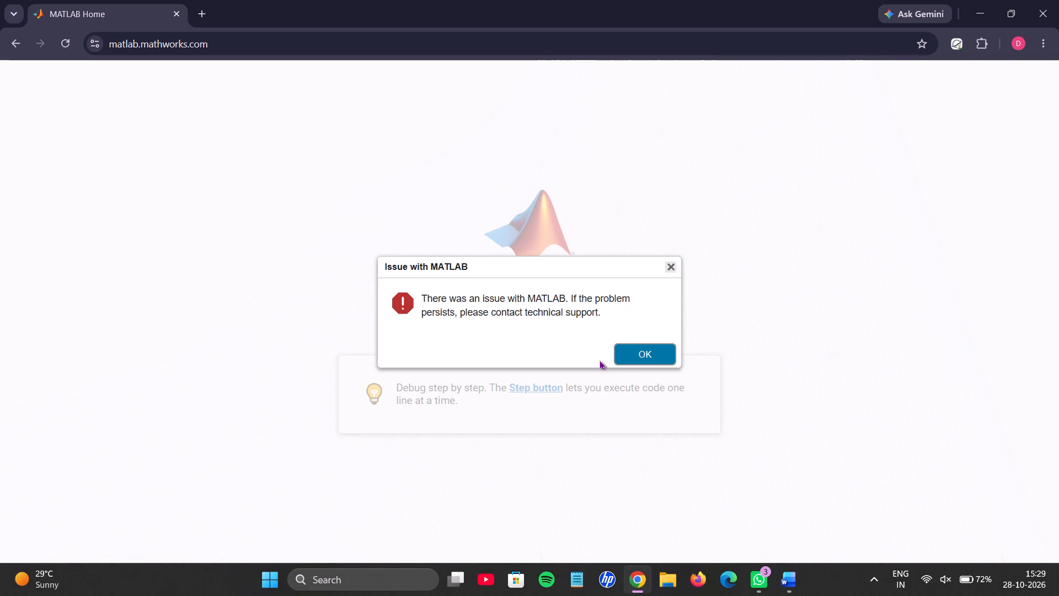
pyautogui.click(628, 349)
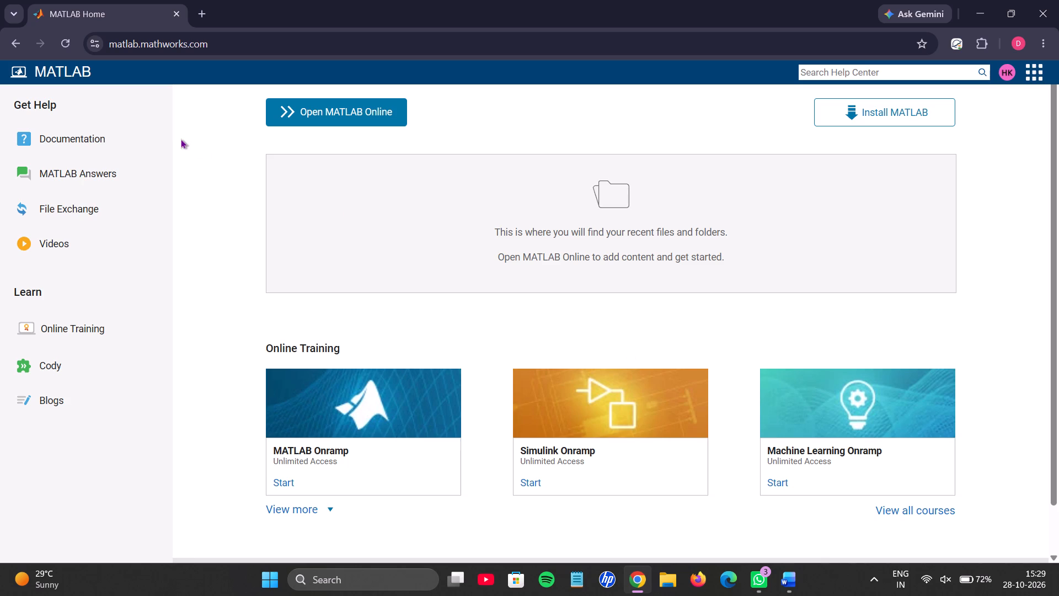
# Open the MathWorks Documentation page from MATLAB Home, and return to the MATLAB Home page.
pyautogui.click(124, 135)
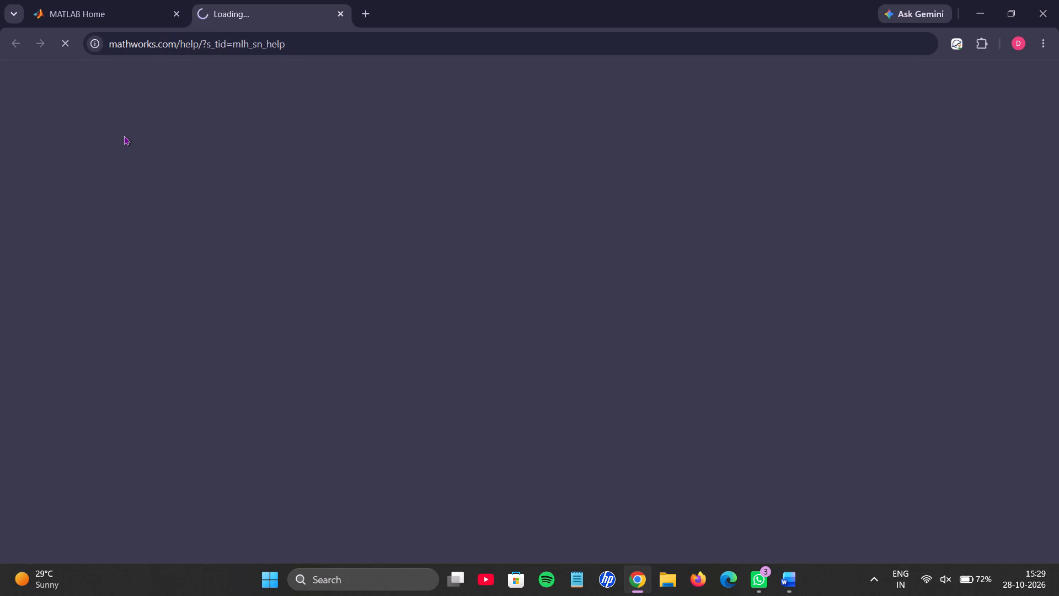
pyautogui.click(94, 0)
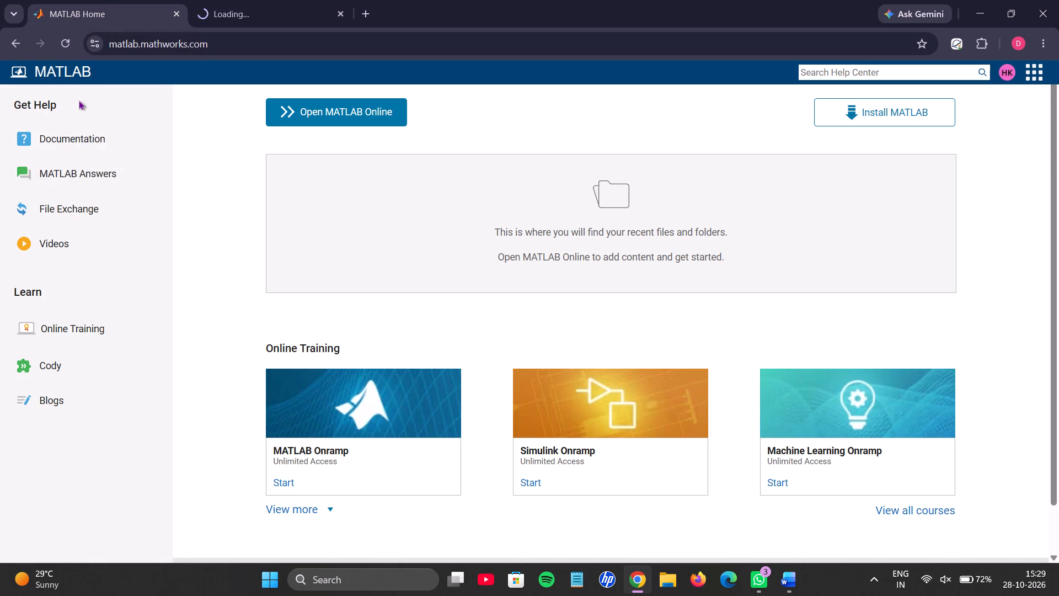
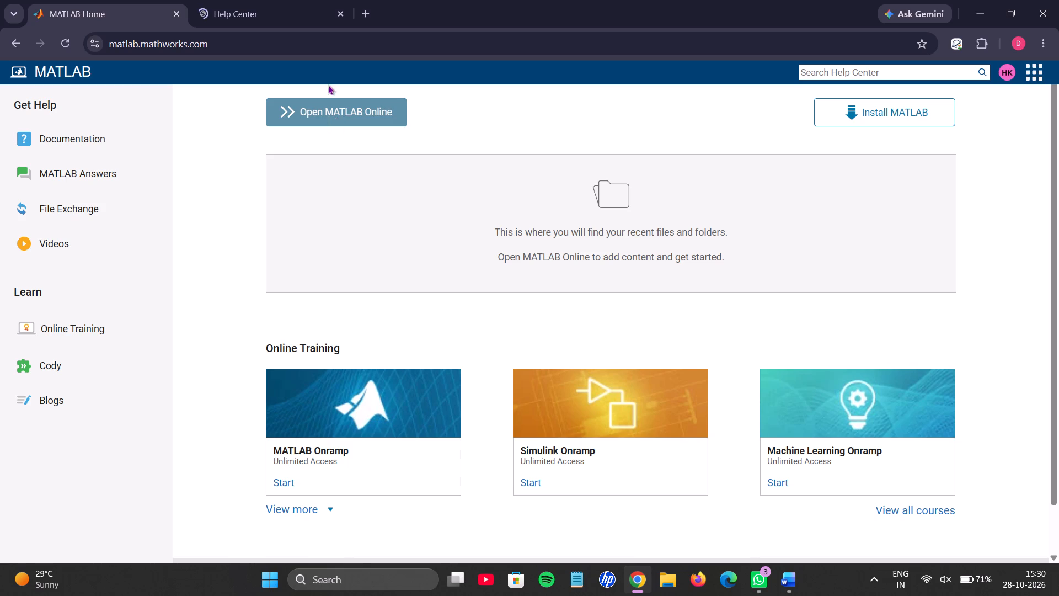
# Close the Help Center page and launch MATLAB Online from MATLAB Home.
pyautogui.click(341, 12)
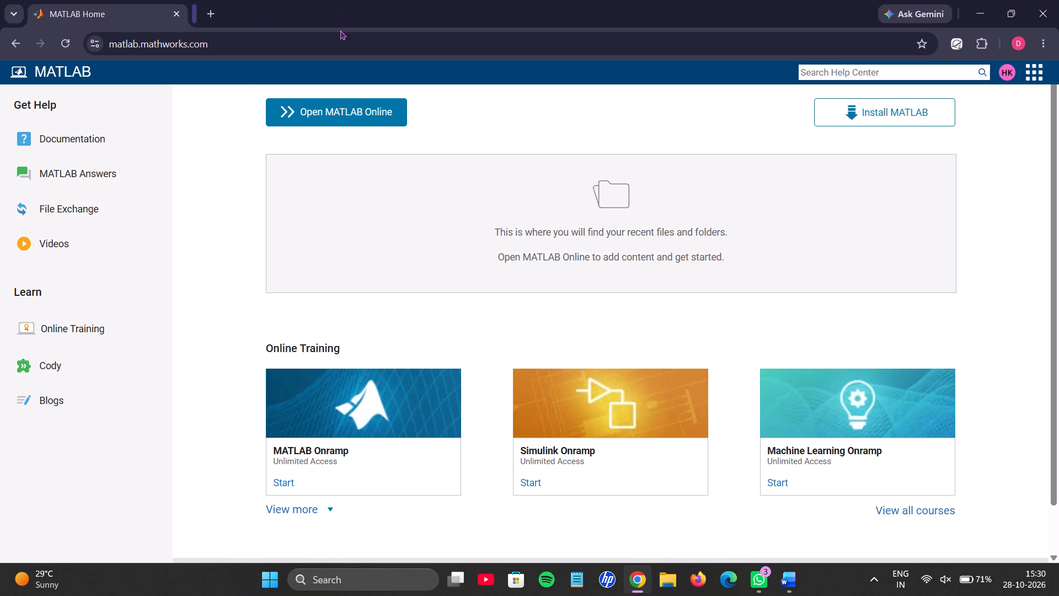
pyautogui.click(353, 107)
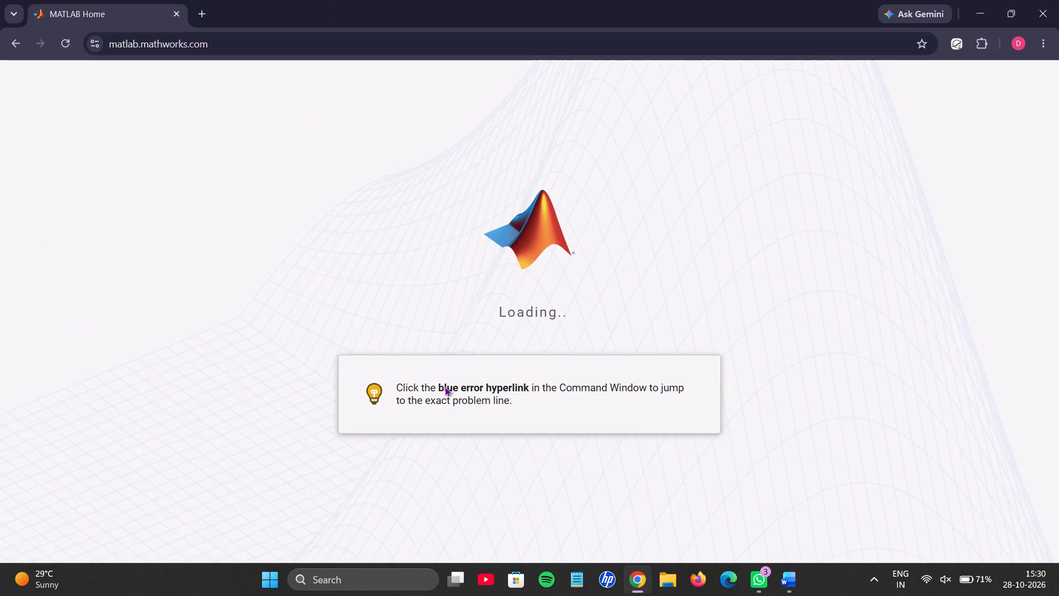
pyautogui.tripleClick(517, 241)
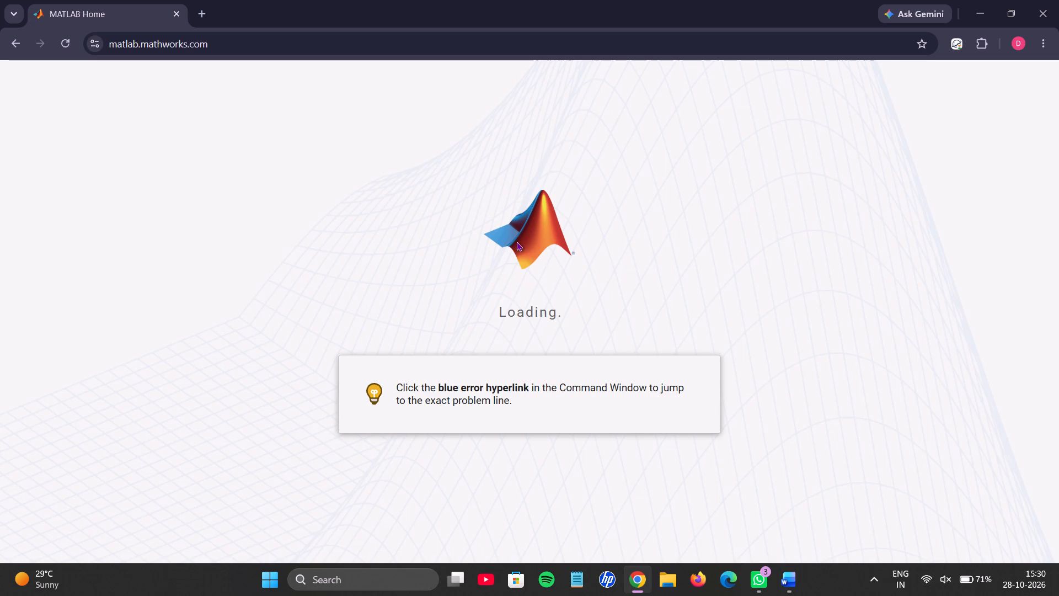
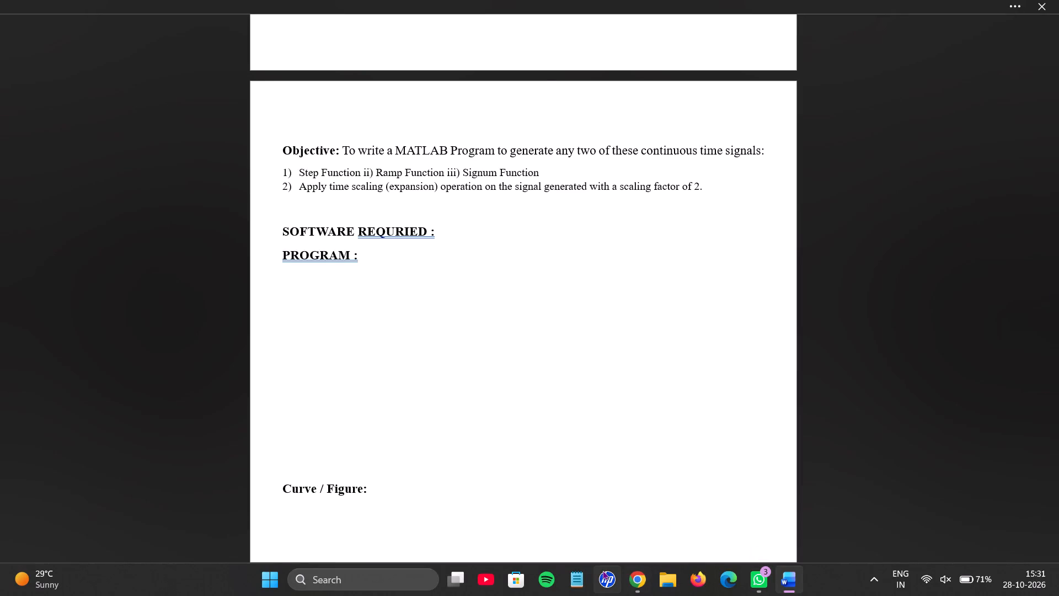
# Switch from the Word report back to the MATLAB Online page in Chrome.
pyautogui.click(638, 577)
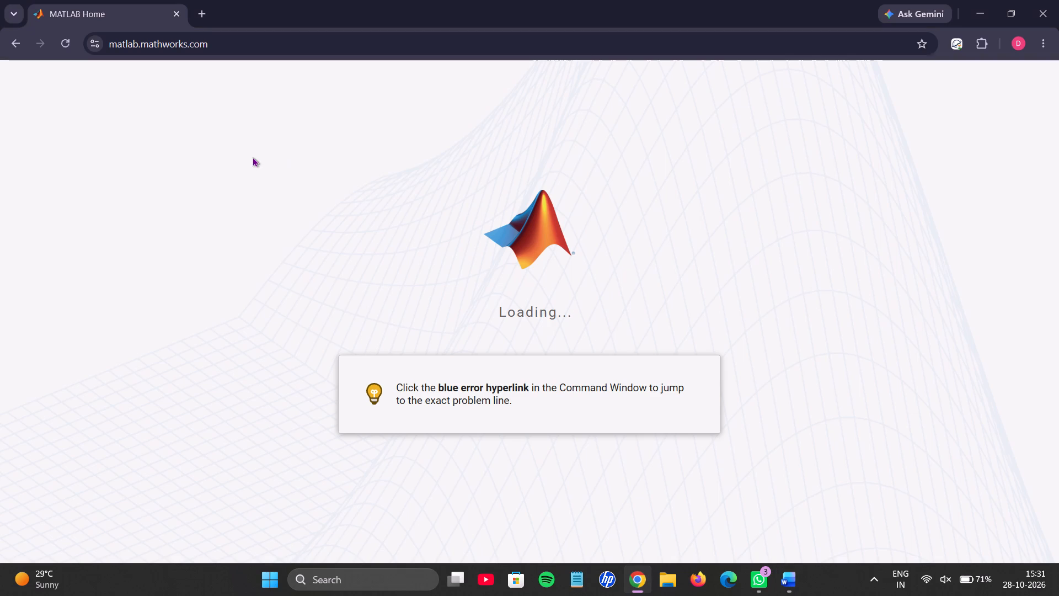
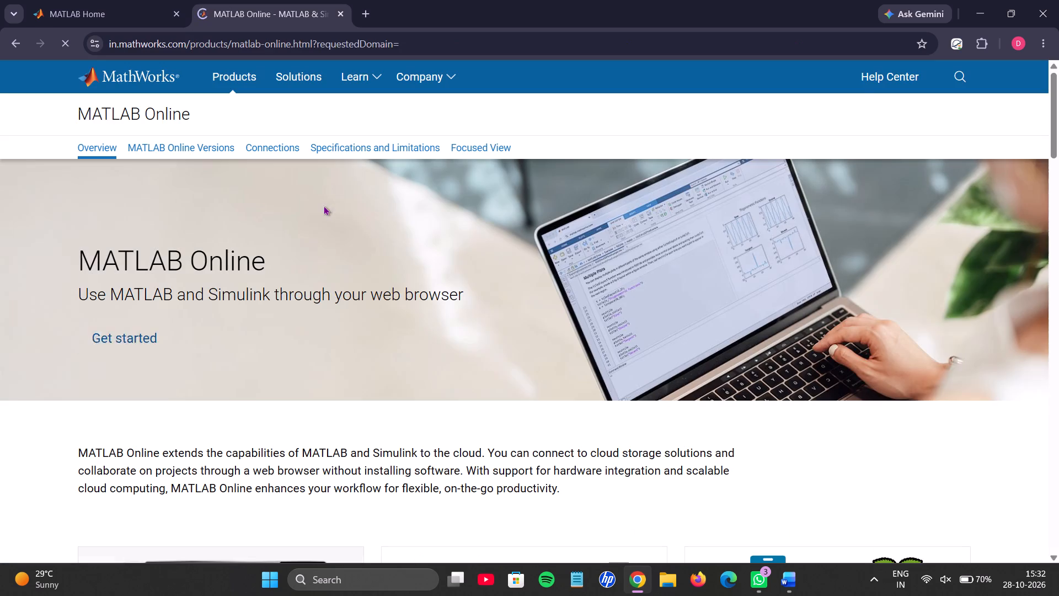
# Start the Get started process for MATLAB Online from its product page.
pyautogui.click(125, 333)
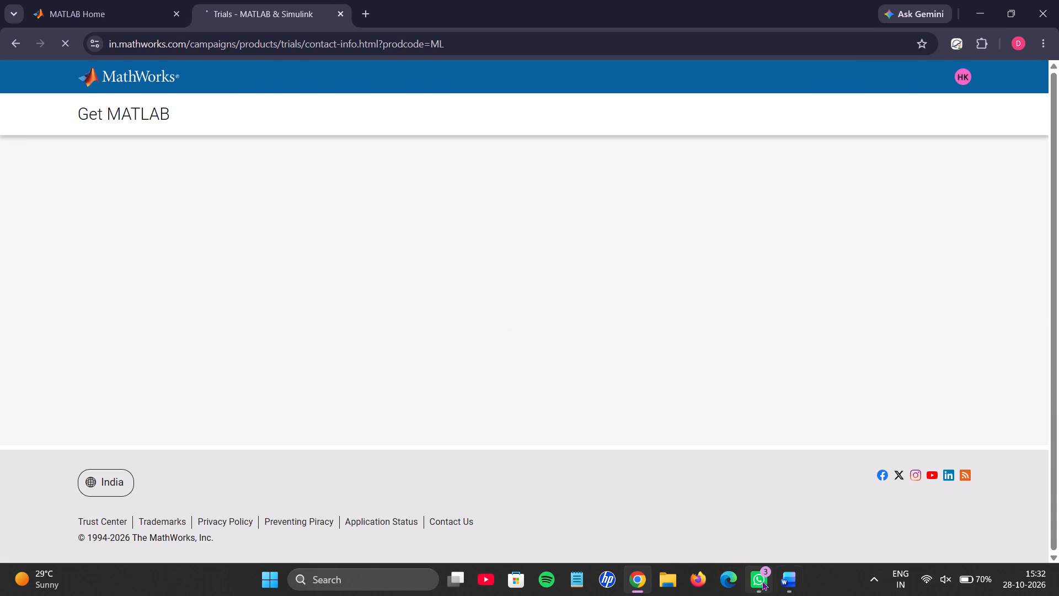
# Switch to the Word report and enter MATLAB after the SOFTWARE REQURIED heading under the continuous time signals objective.
pyautogui.click(794, 584)
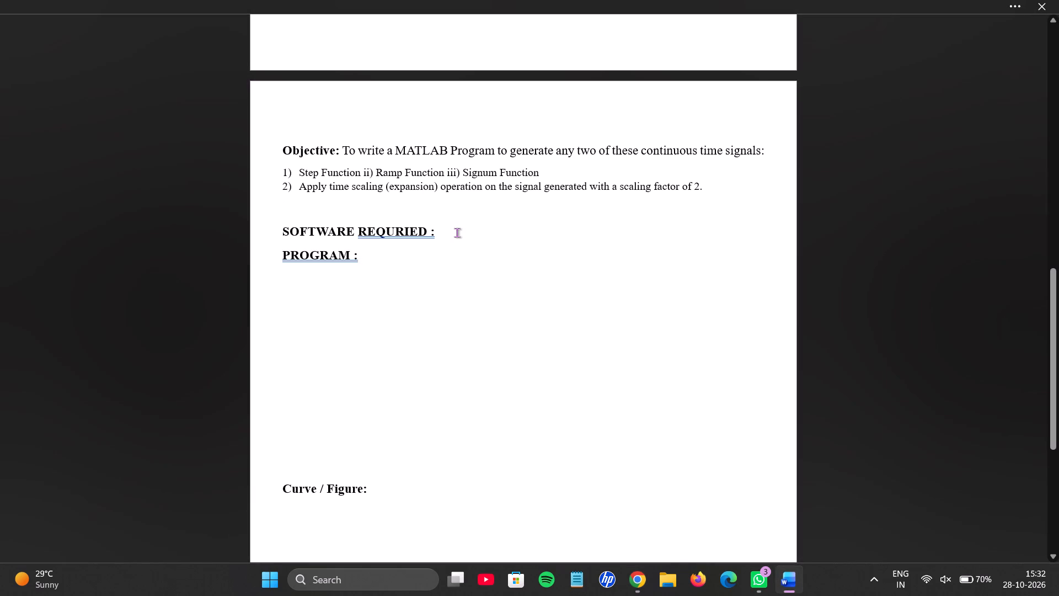
pyautogui.click(457, 232)
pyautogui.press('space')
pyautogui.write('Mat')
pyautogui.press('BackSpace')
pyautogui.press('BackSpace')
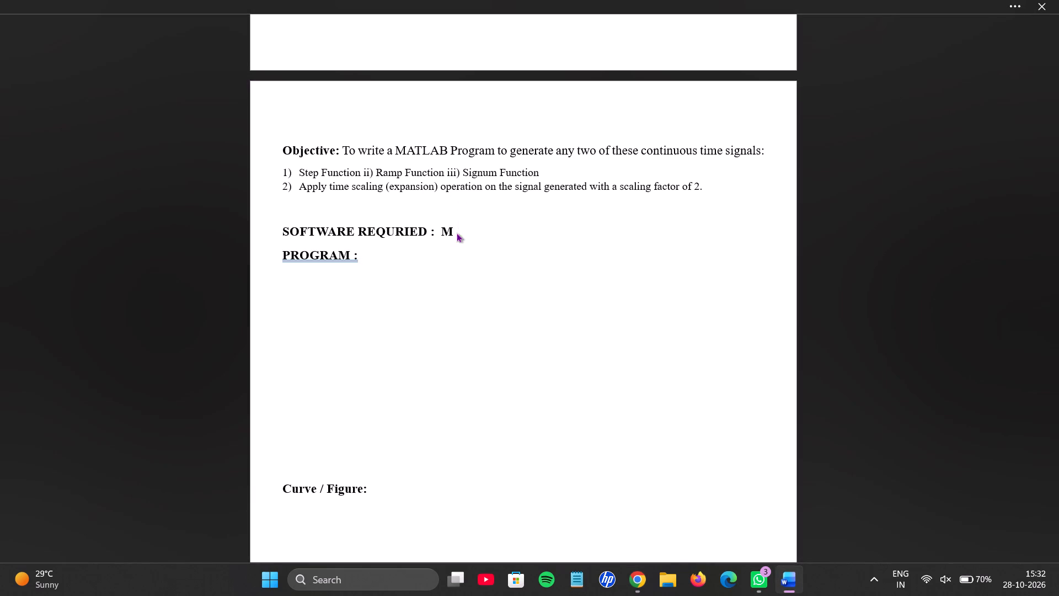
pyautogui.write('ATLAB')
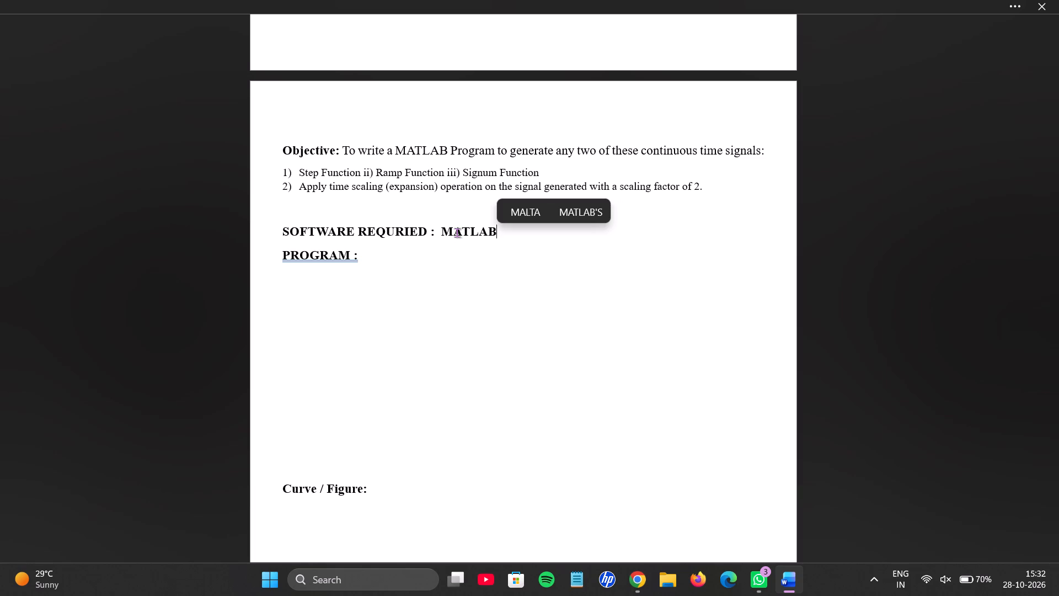
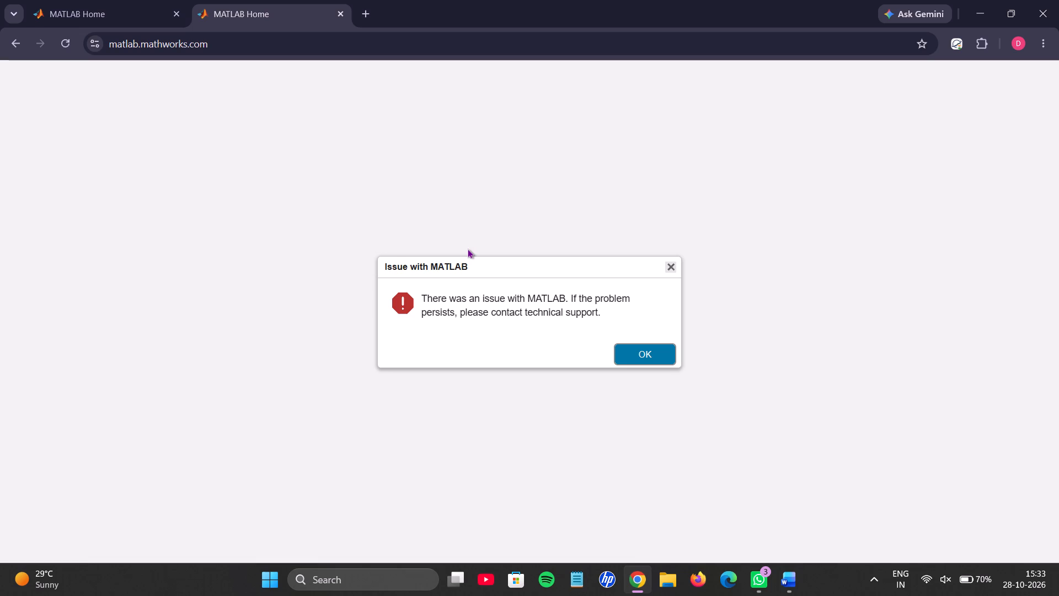
# Dismiss the MATLAB issue message, check the other MATLAB Home page and return to this one.
pyautogui.click(635, 349)
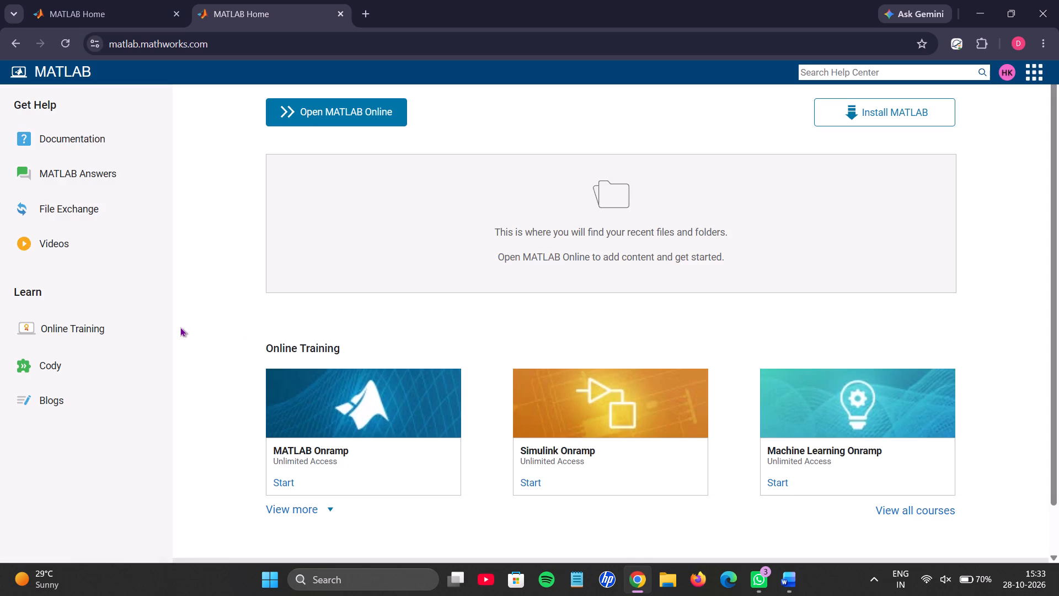
pyautogui.click(69, 0)
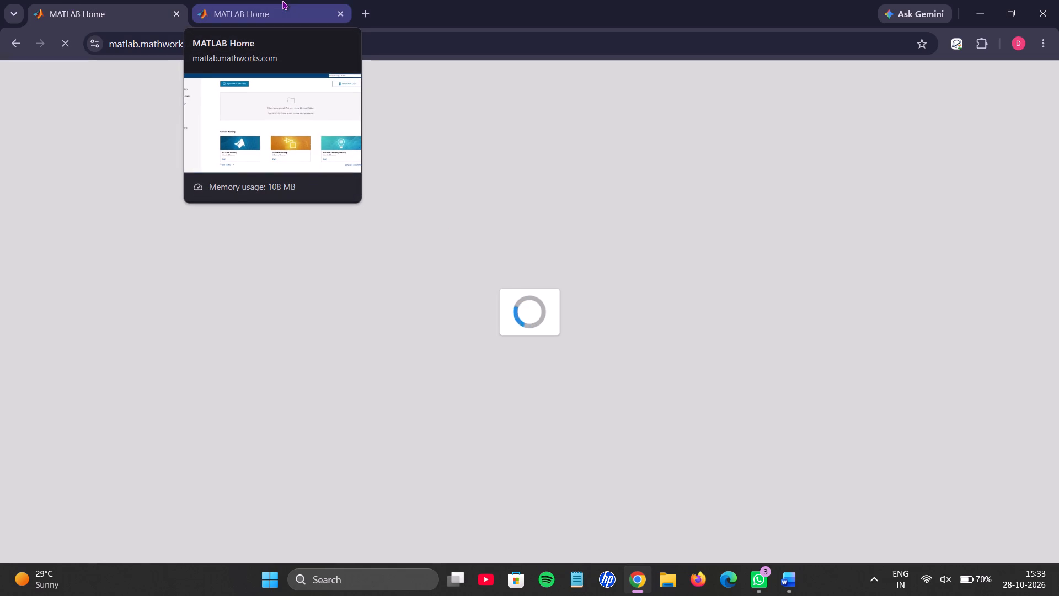
pyautogui.click(282, 0)
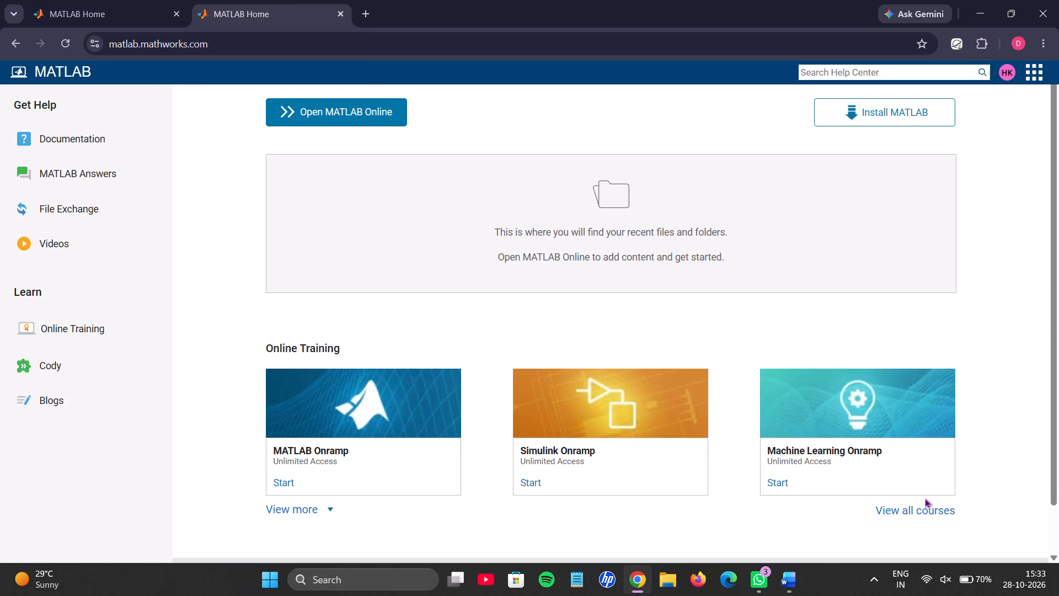
# Disconnect the computer from the kiet@ Wi-Fi network.
pyautogui.click(953, 595)
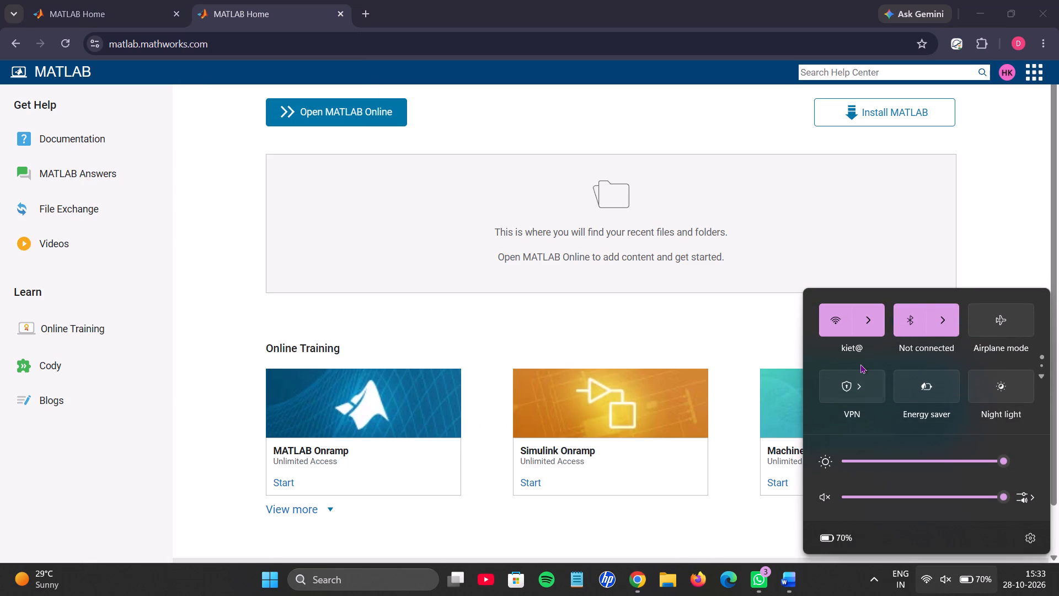
pyautogui.click(868, 332)
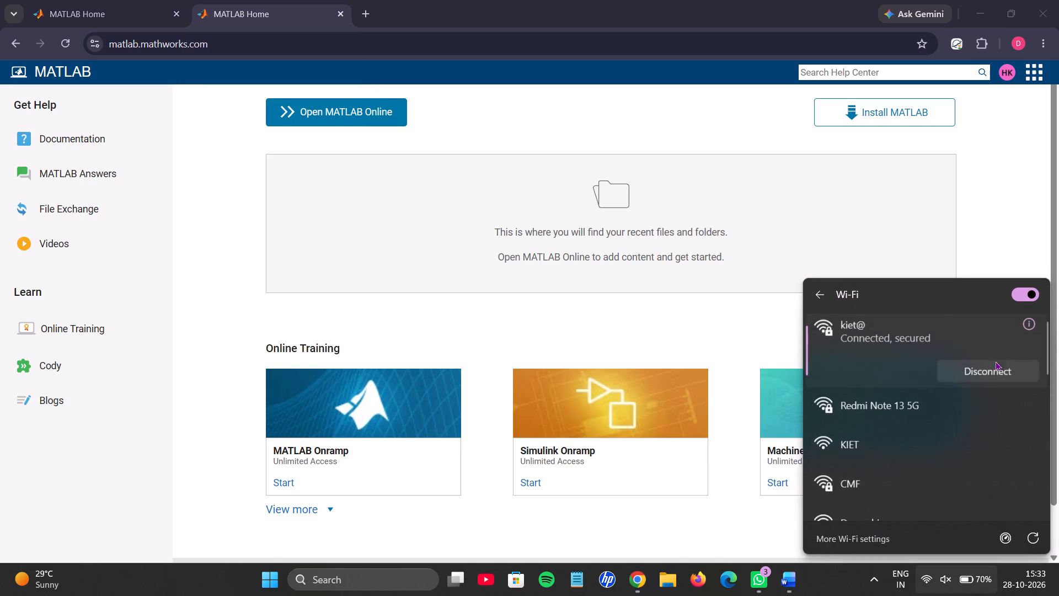
pyautogui.click(999, 369)
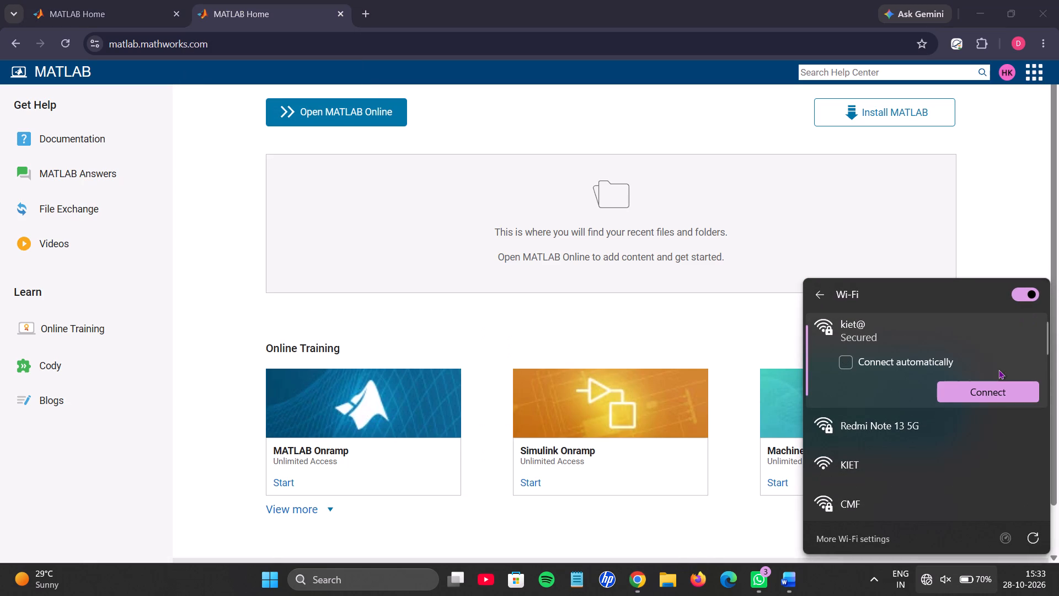
# Look through the available Wi-Fi networks and choose Nvidia for the connection.
pyautogui.scroll(-2, 906, 451)
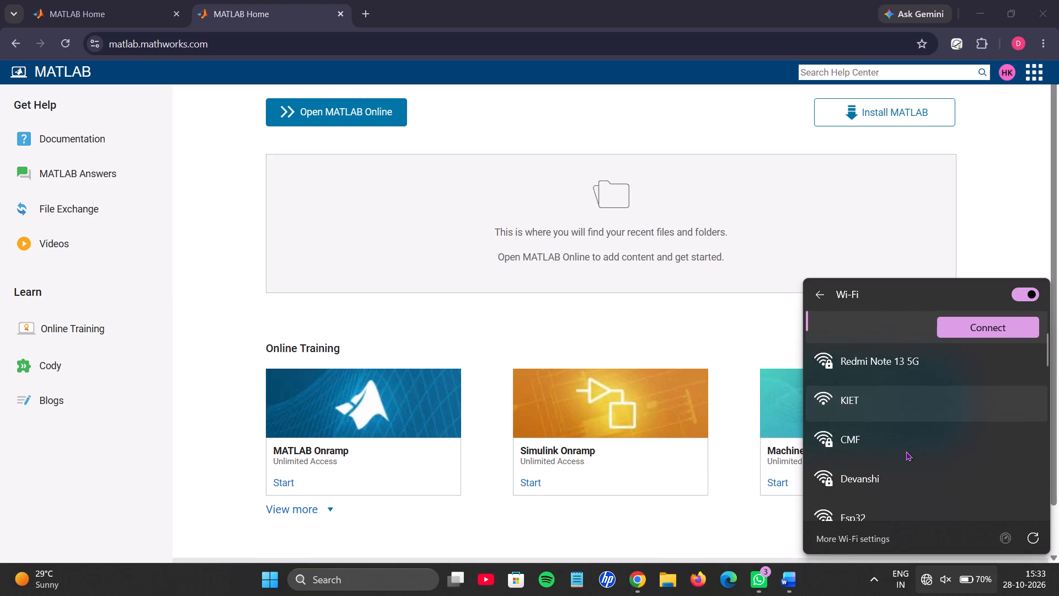
pyautogui.click(906, 404)
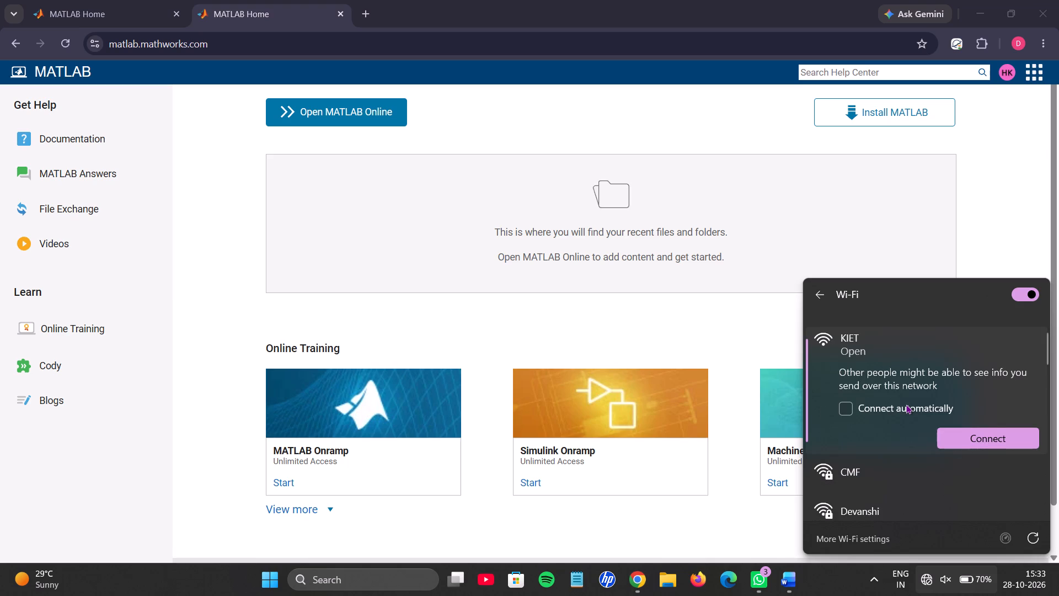
pyautogui.scroll(-4, 906, 404)
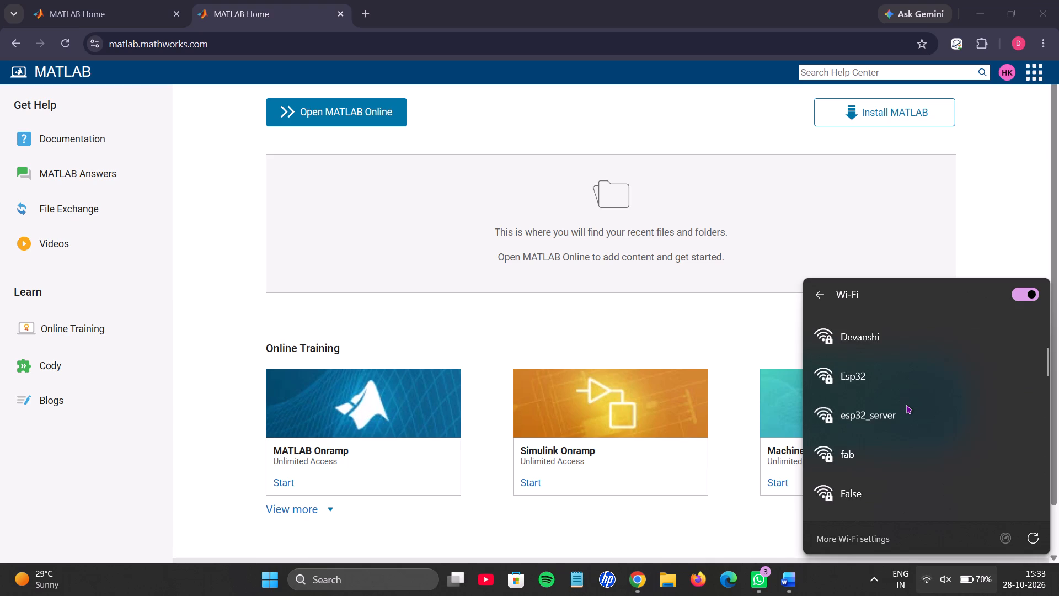
pyautogui.scroll(-2, 906, 404)
pyautogui.scroll(2, 906, 404)
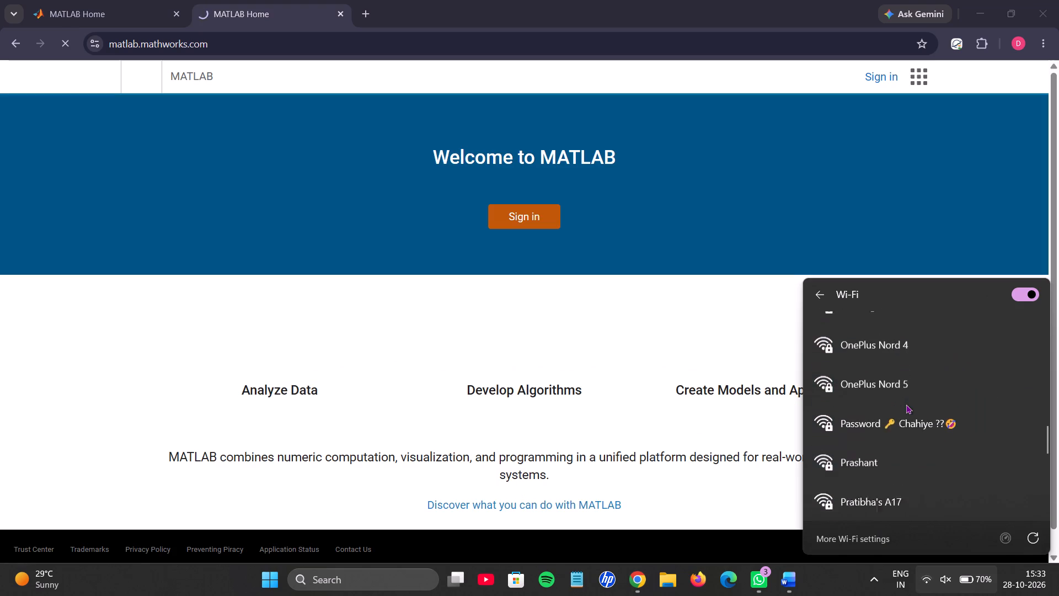
pyautogui.scroll(8, 906, 404)
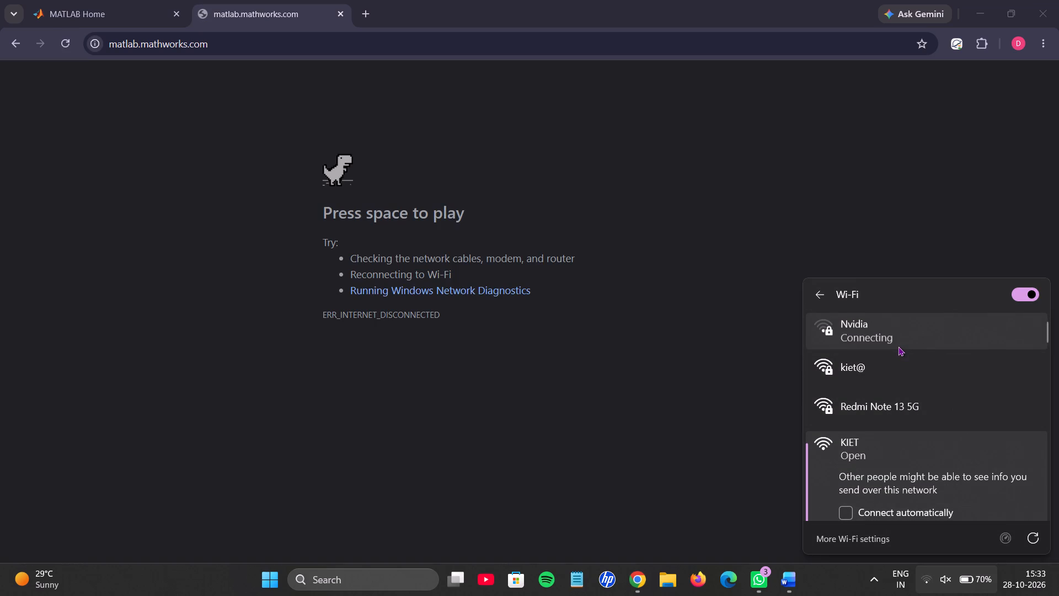
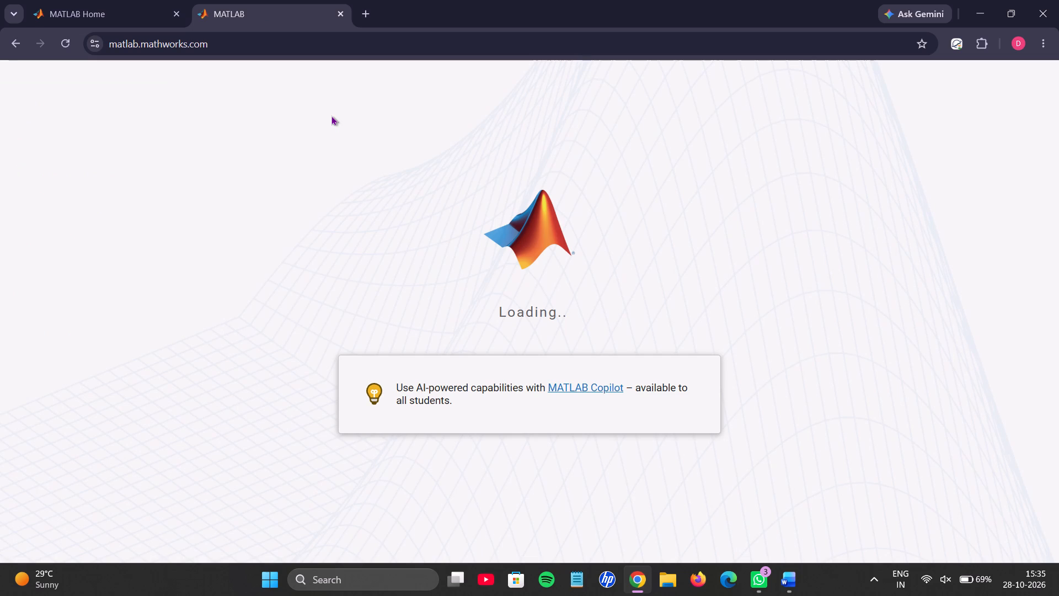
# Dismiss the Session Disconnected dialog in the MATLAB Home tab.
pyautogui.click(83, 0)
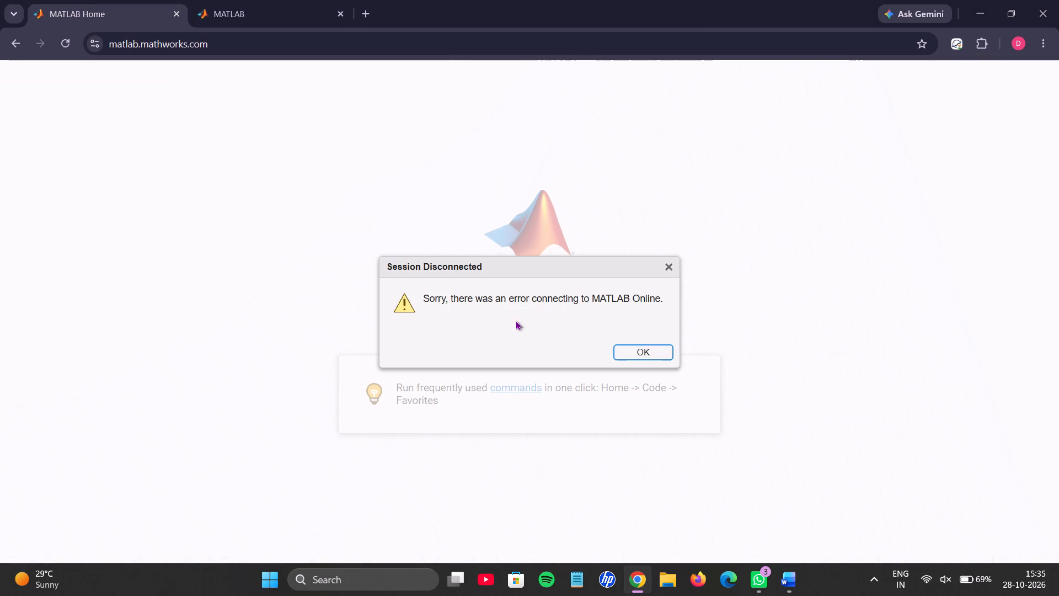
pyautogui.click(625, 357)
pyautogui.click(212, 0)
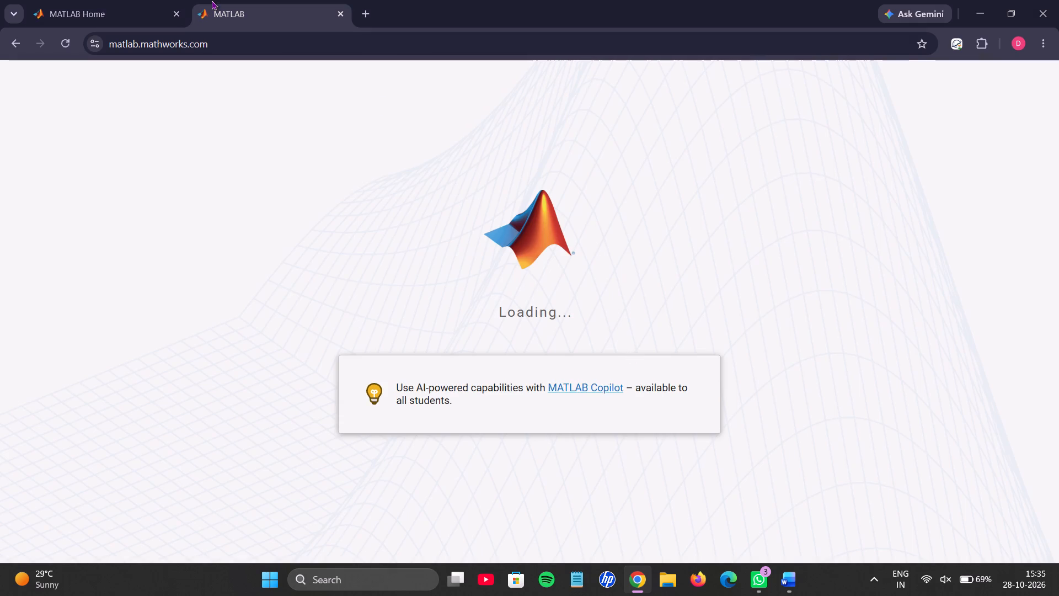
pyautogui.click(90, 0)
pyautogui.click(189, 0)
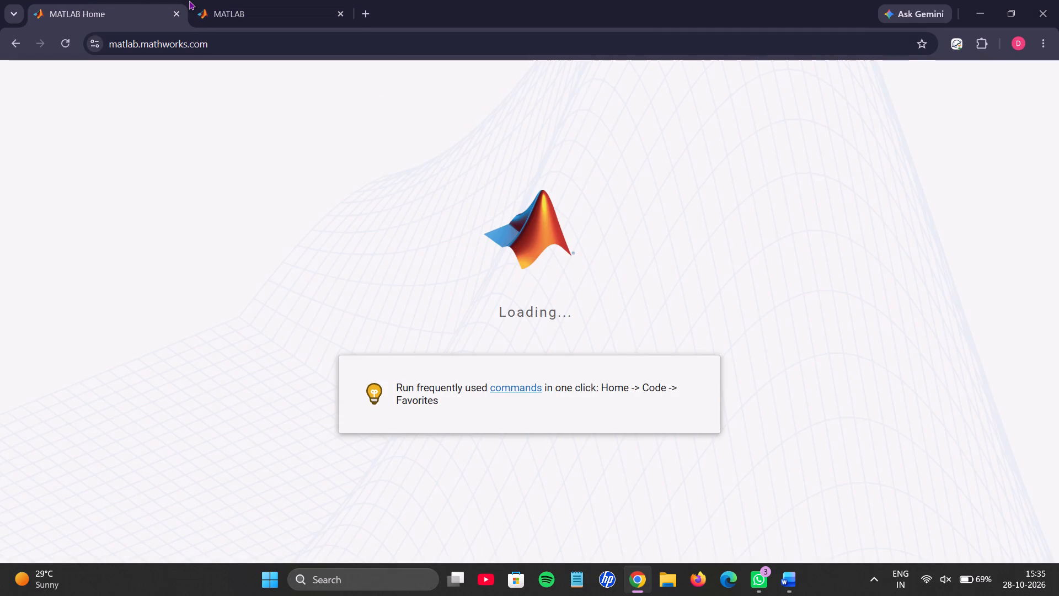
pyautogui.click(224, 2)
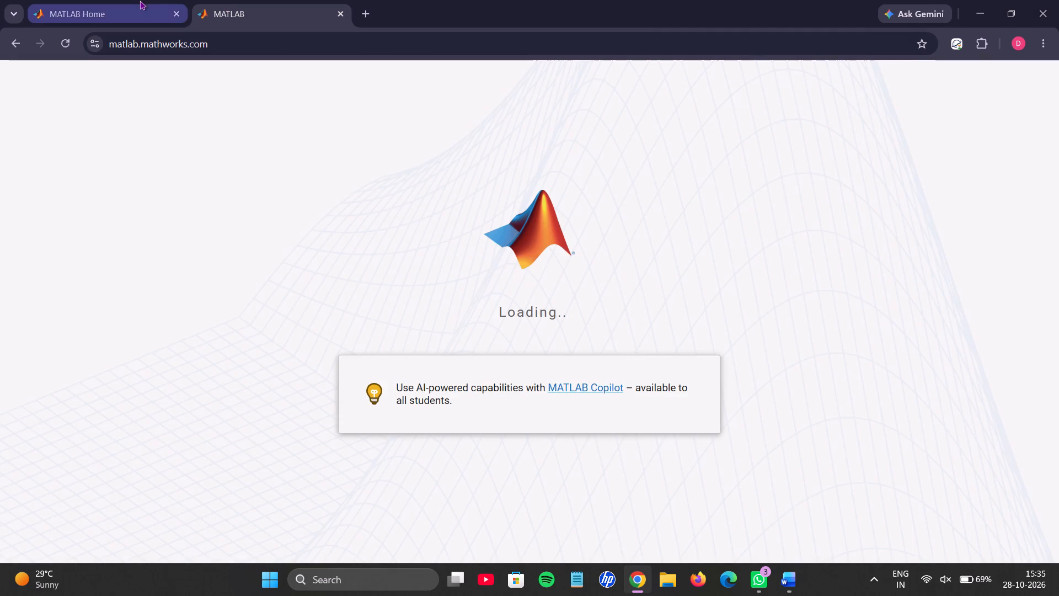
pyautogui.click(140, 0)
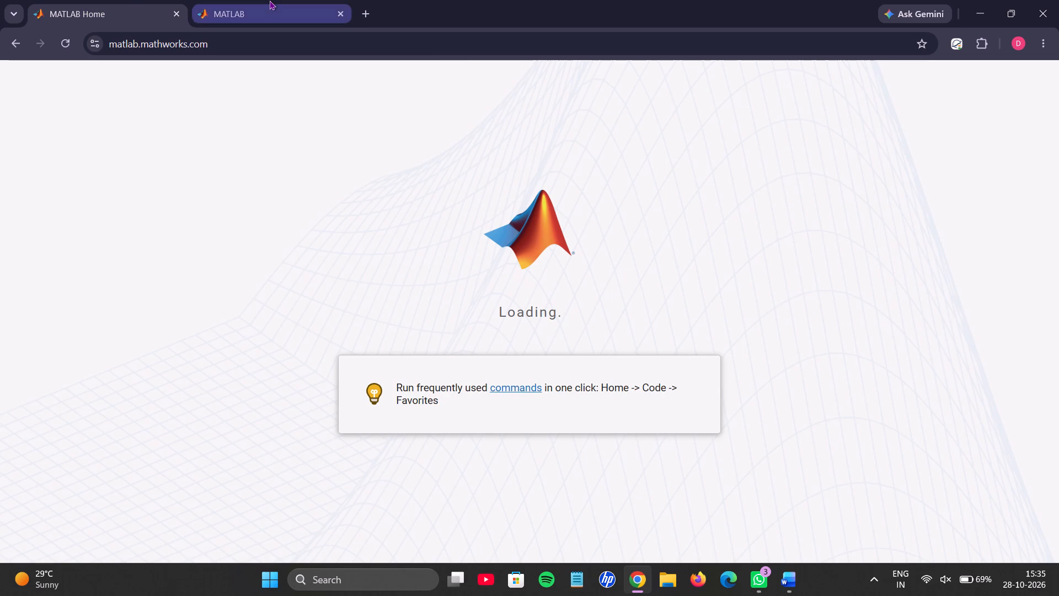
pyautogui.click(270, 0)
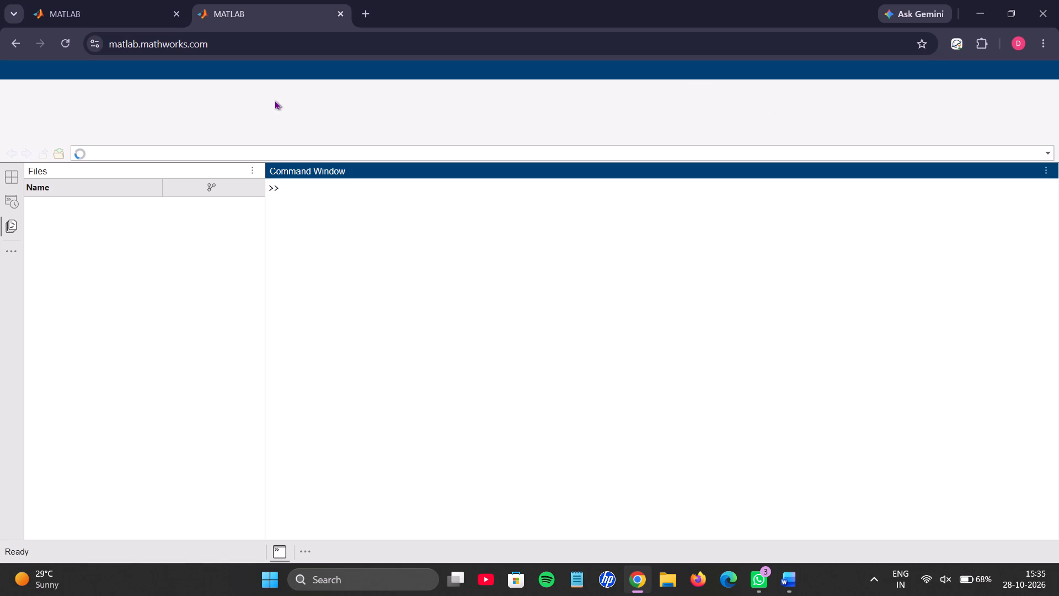
# Close the duplicate first MATLAB browser tab, keeping one MATLAB Online session open.
pyautogui.click(173, 0)
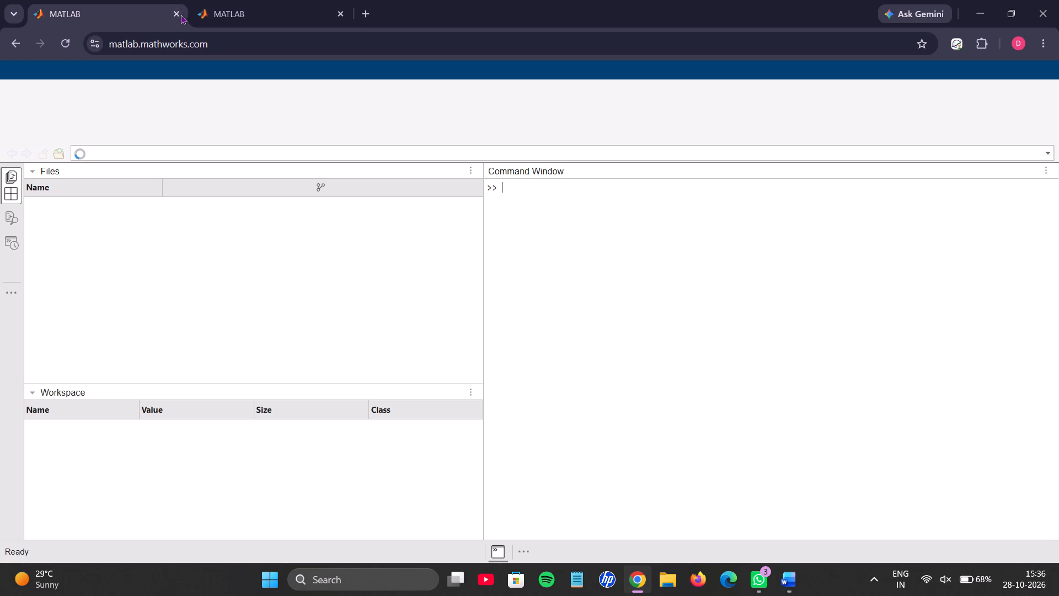
pyautogui.click(177, 15)
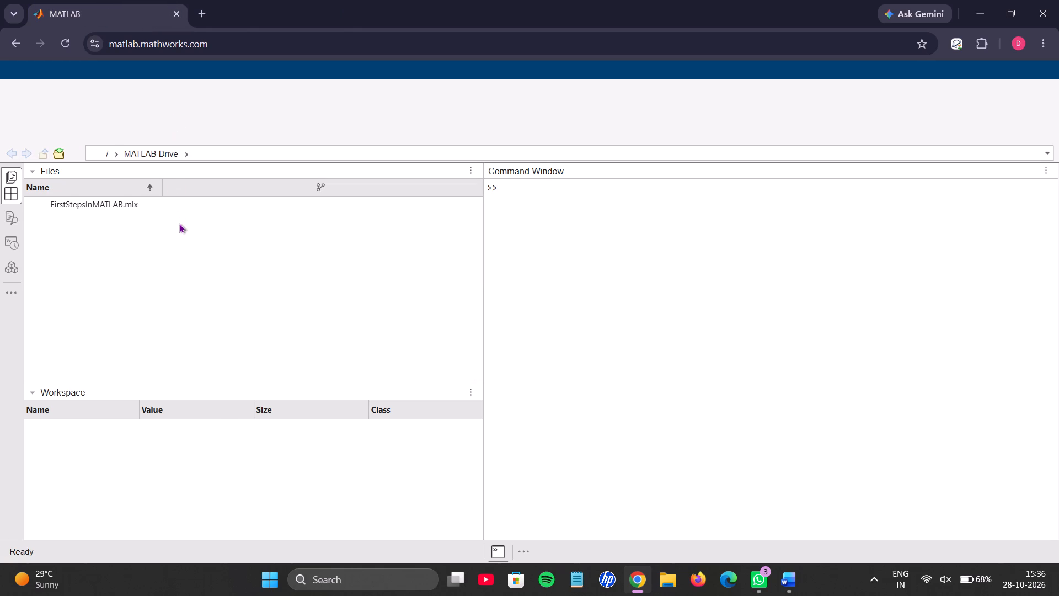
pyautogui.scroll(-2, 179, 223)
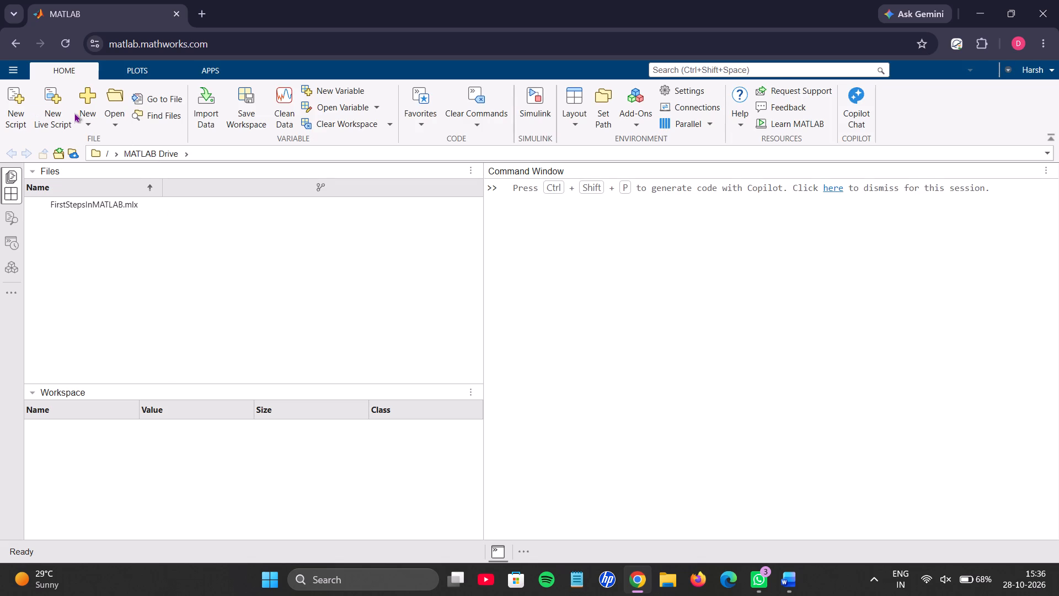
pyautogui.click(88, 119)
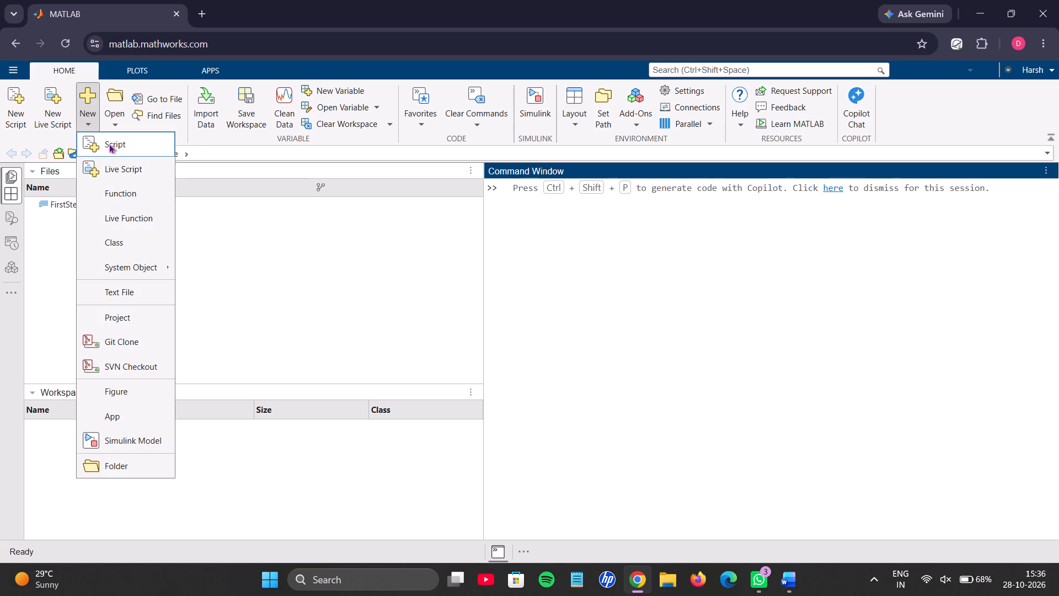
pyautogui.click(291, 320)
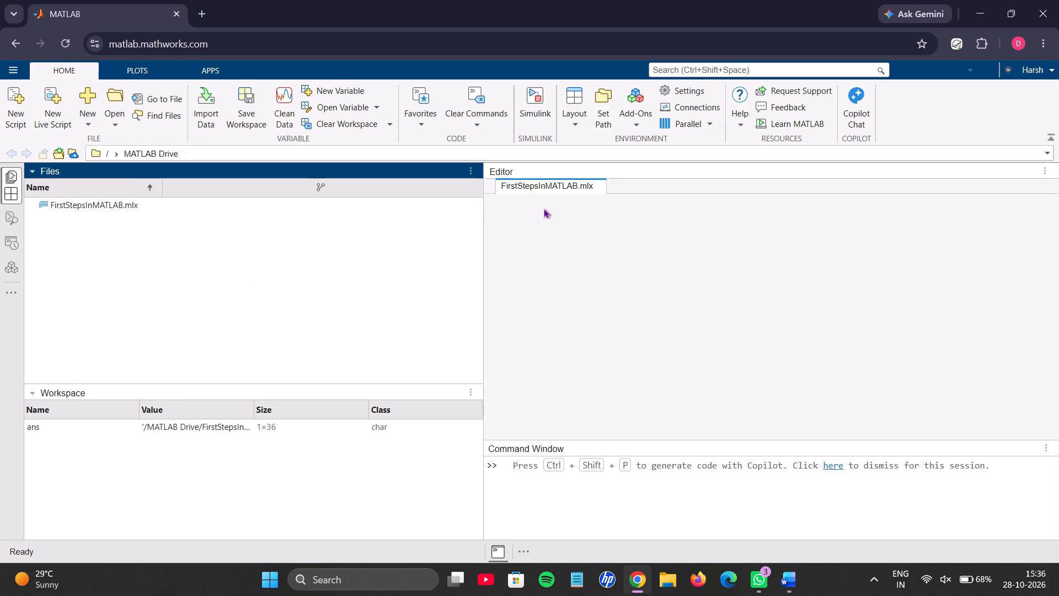
# Widen the Editor and Command Window area by narrowing the Files and Workspace area to about 200 pixels.
pyautogui.click(543, 209)
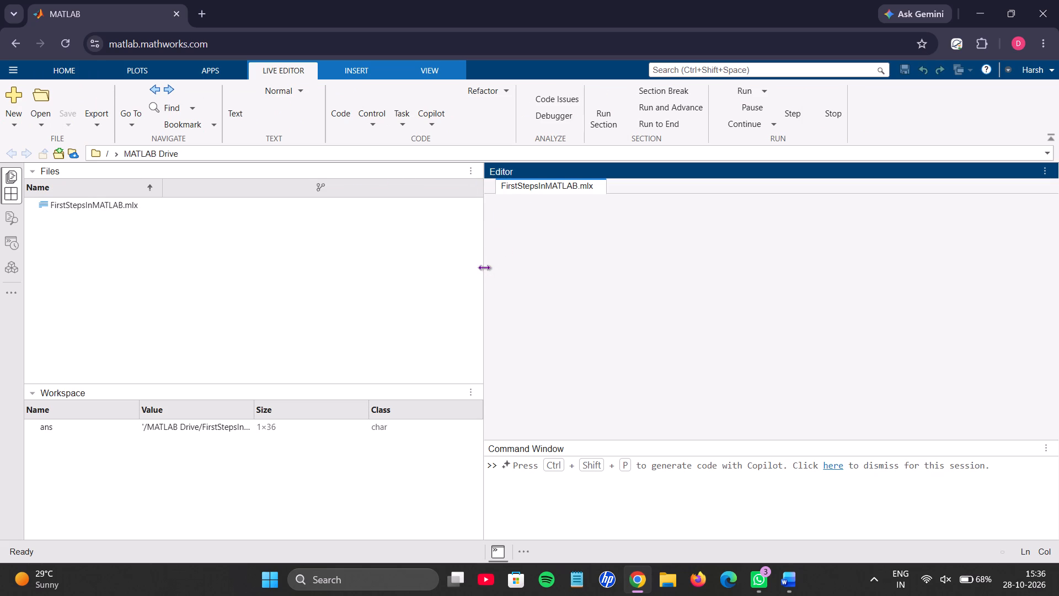
pyautogui.moveTo(484, 268); pyautogui.dragTo(256, 276)
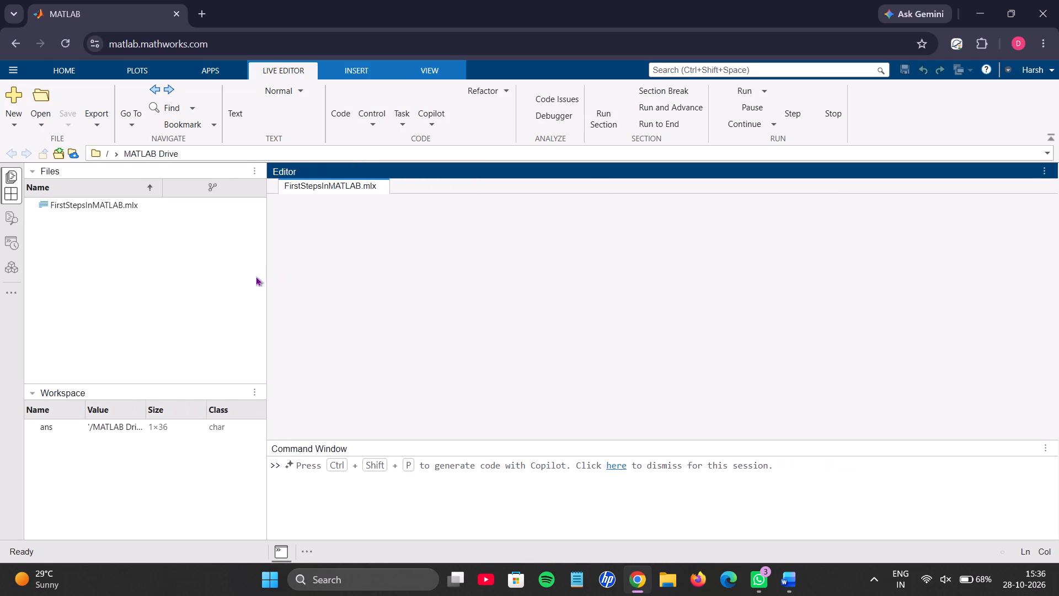
pyautogui.moveTo(256, 276); pyautogui.dragTo(238, 273)
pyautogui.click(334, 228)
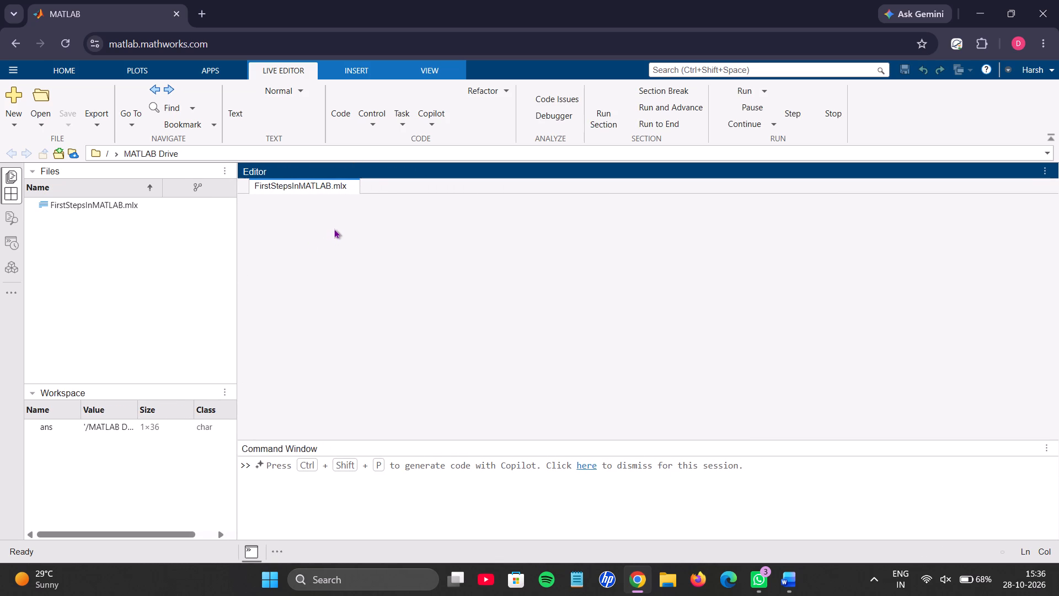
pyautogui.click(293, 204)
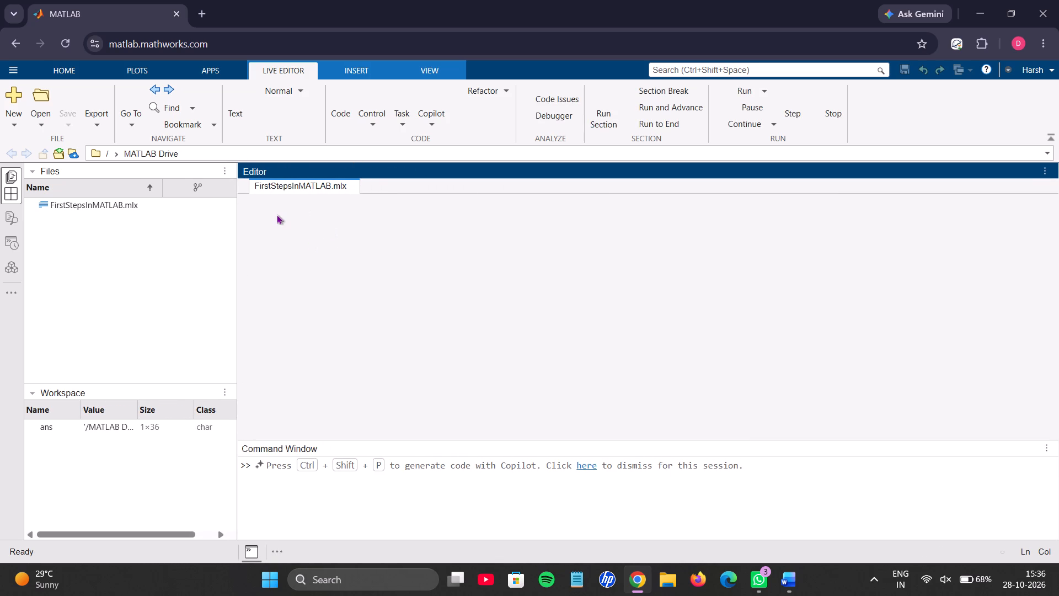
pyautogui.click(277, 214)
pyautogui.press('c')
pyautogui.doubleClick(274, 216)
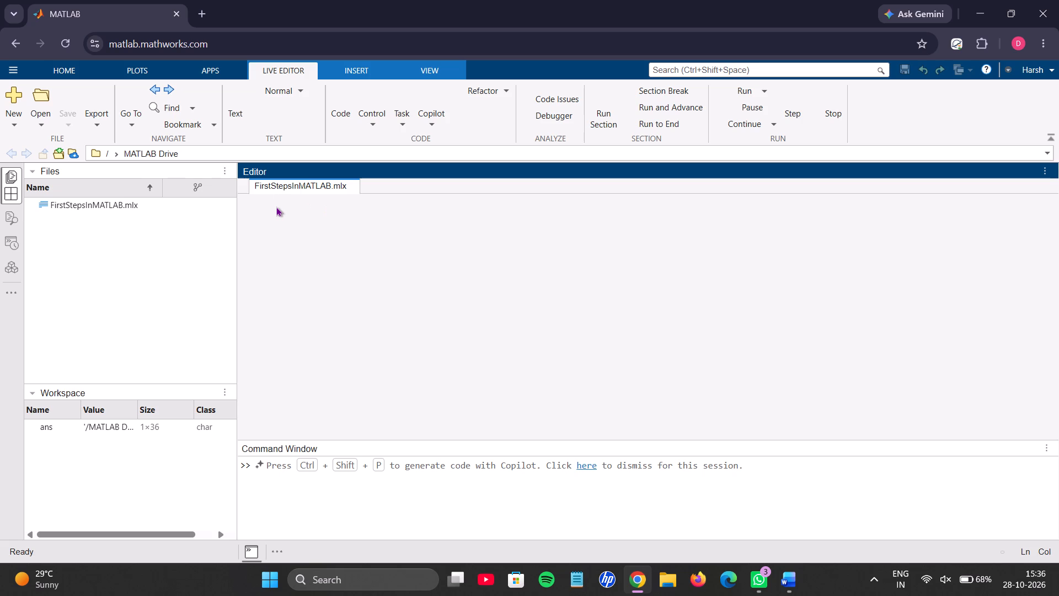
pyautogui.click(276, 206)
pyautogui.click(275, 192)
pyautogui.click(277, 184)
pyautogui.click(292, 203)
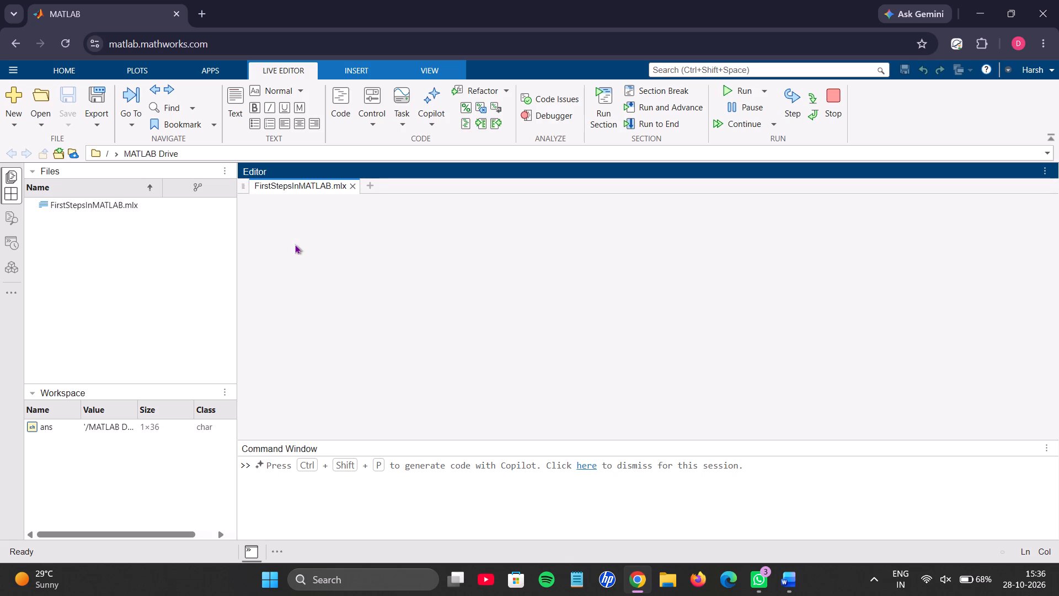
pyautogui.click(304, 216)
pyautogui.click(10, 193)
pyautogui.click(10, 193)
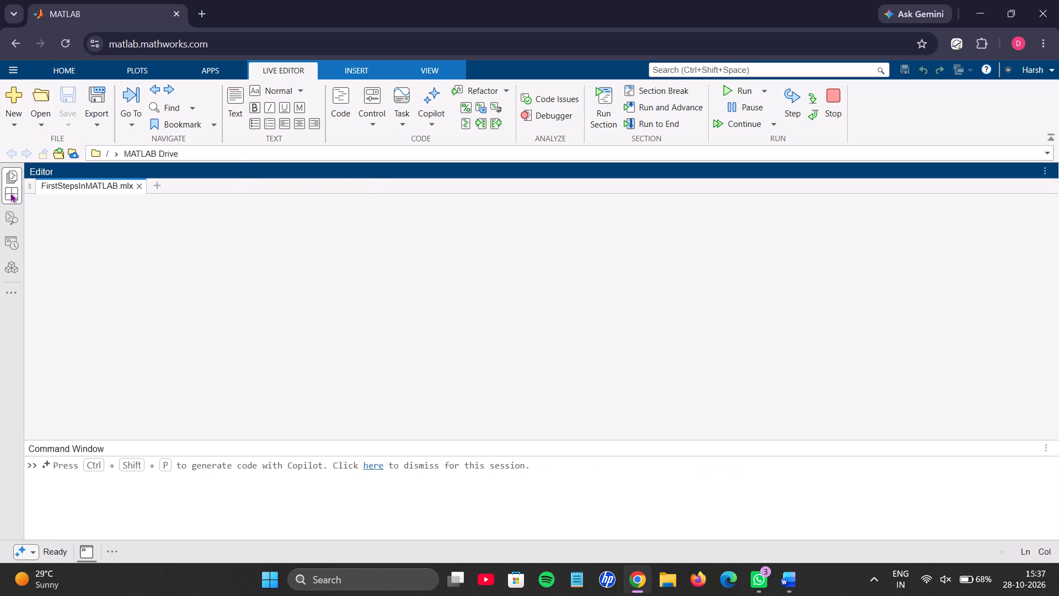
# Delete the entire contents of the FirstStepsInMATLAB.mlx live script in the Editor.
pyautogui.click(55, 203)
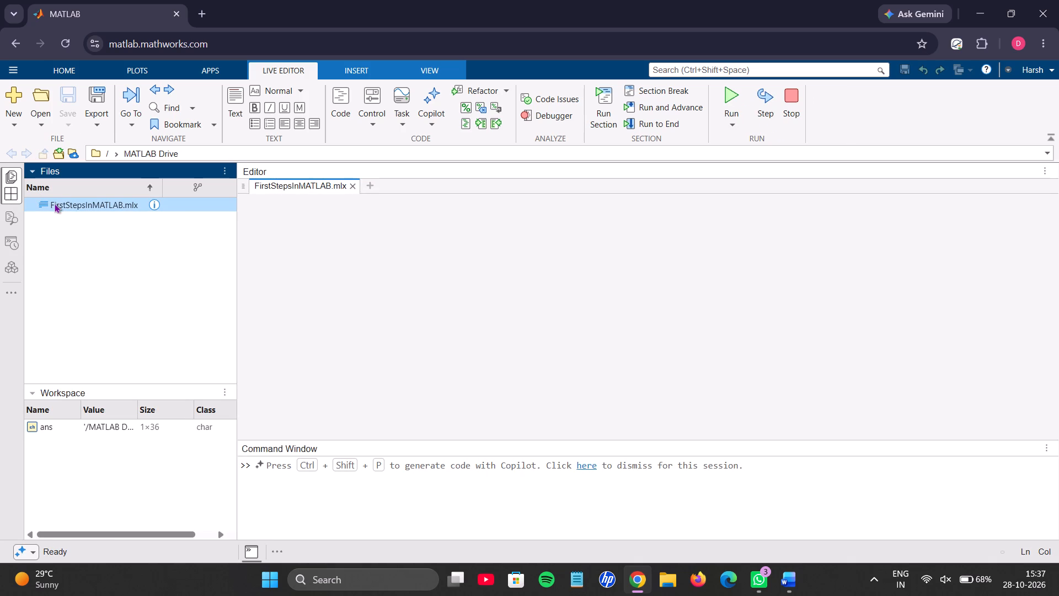
pyautogui.click(297, 200)
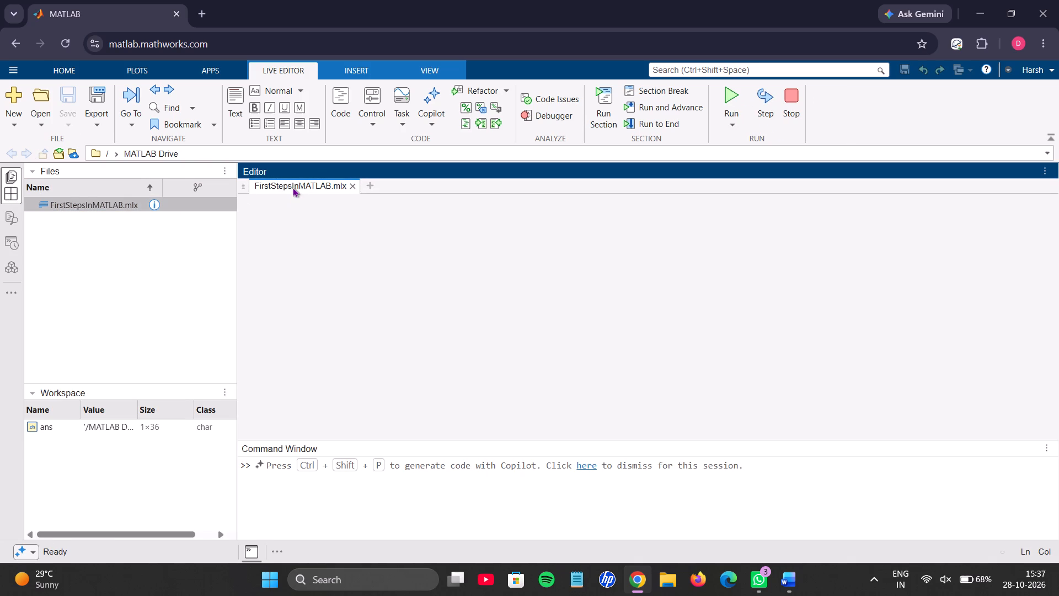
pyautogui.click(293, 187)
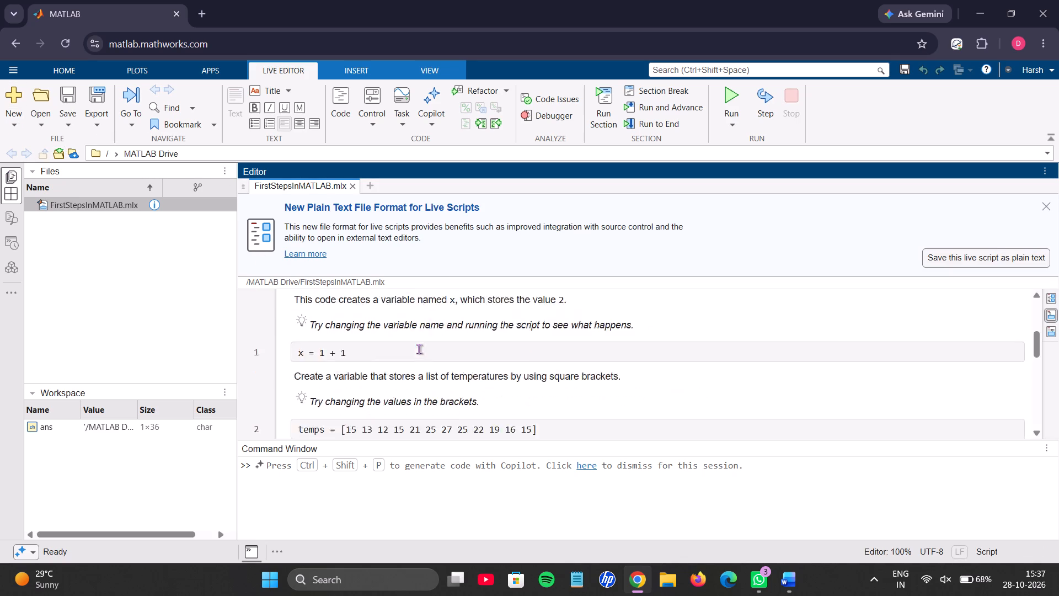
pyautogui.scroll(-2, 419, 349)
pyautogui.hotkey('ctrl', 'a')
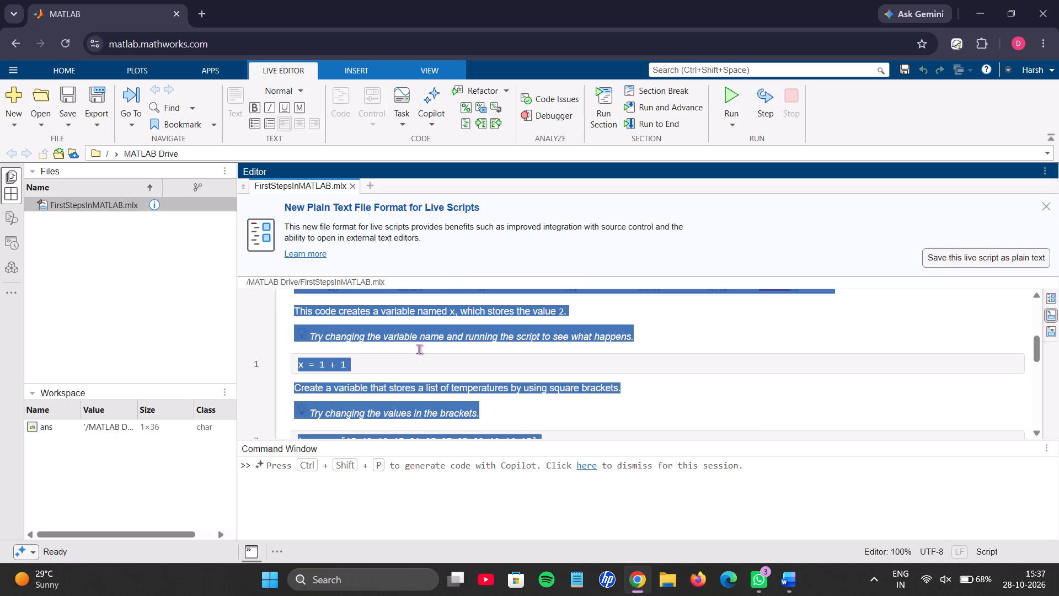
pyautogui.press('Delete')
pyautogui.scroll(4, 419, 349)
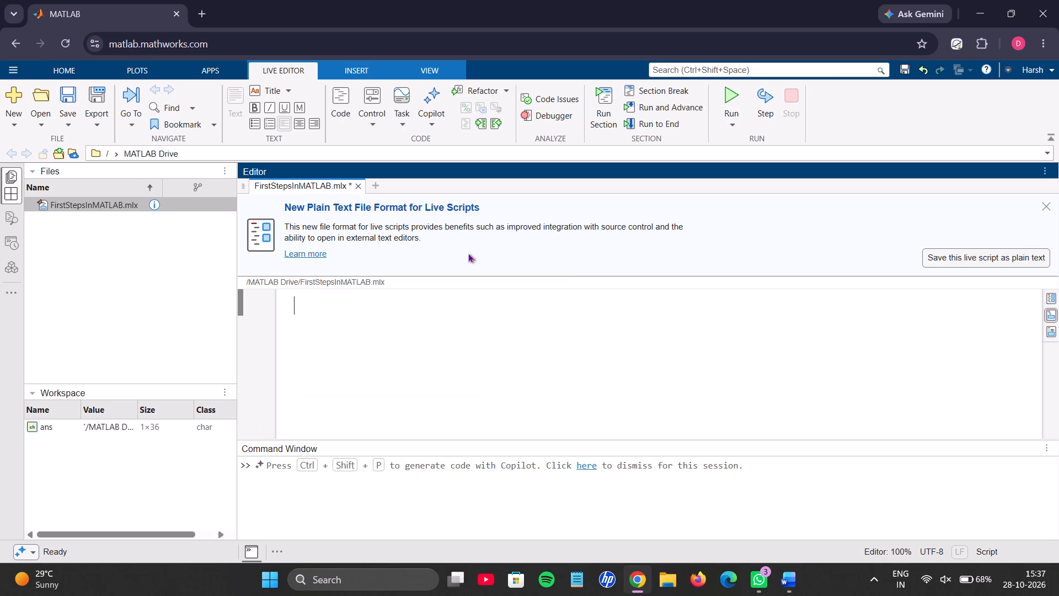
# Dismiss the New Plain Text File Format banner and place the cursor in the emptied live script.
pyautogui.click(1050, 206)
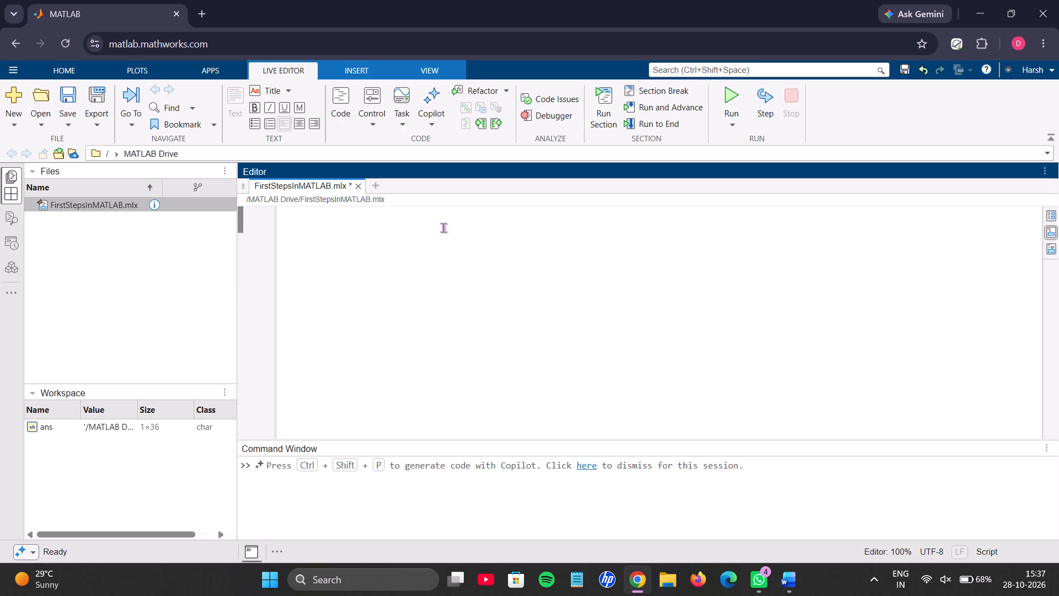
pyautogui.click(376, 219)
pyautogui.press('BackSpace')
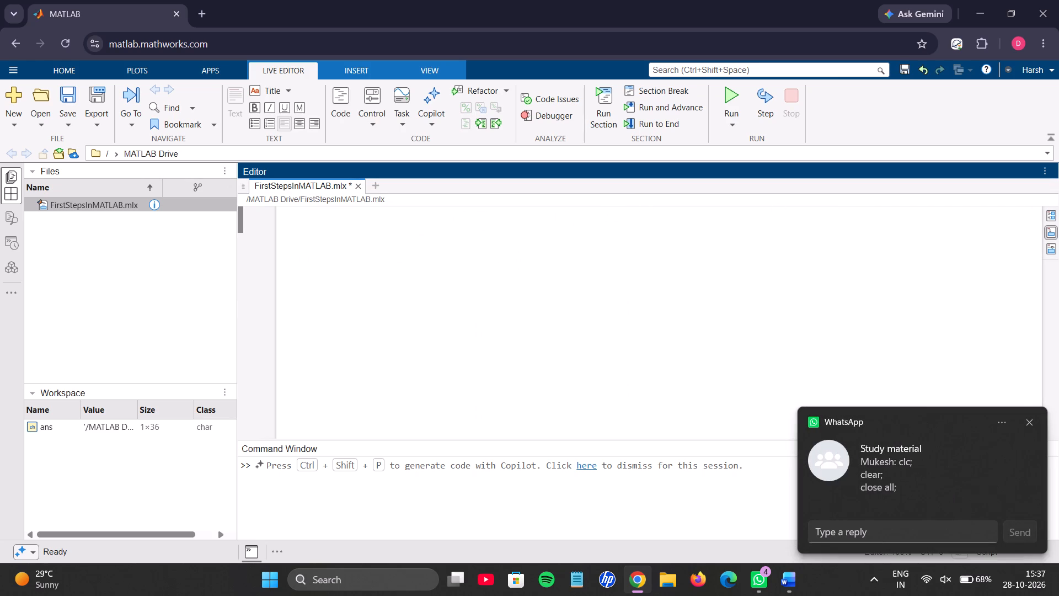
# Switch to WhatsApp by opening the incoming Study material group message with the MATLAB code.
pyautogui.click(862, 459)
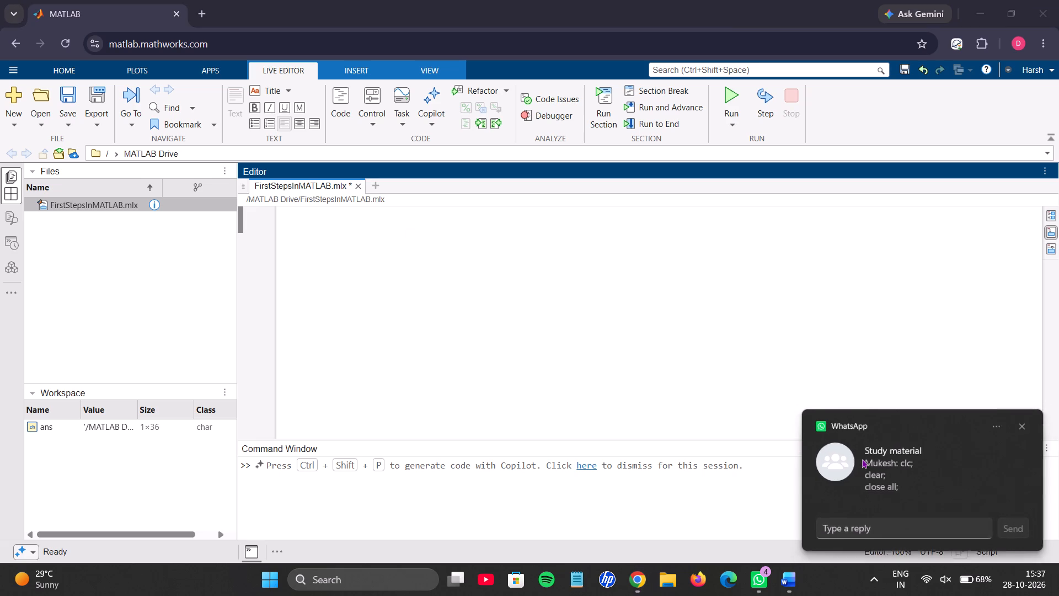
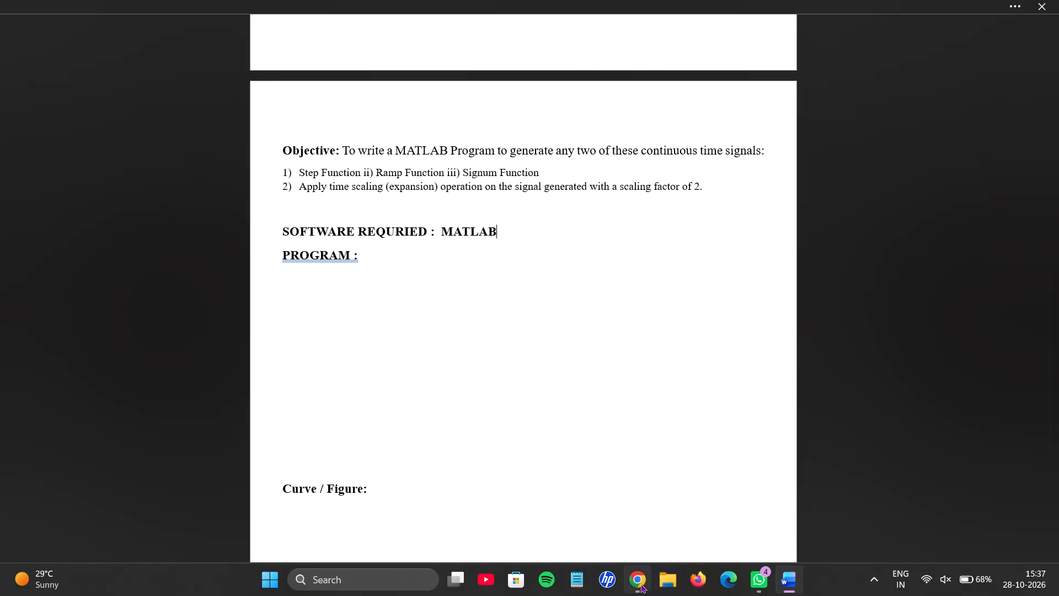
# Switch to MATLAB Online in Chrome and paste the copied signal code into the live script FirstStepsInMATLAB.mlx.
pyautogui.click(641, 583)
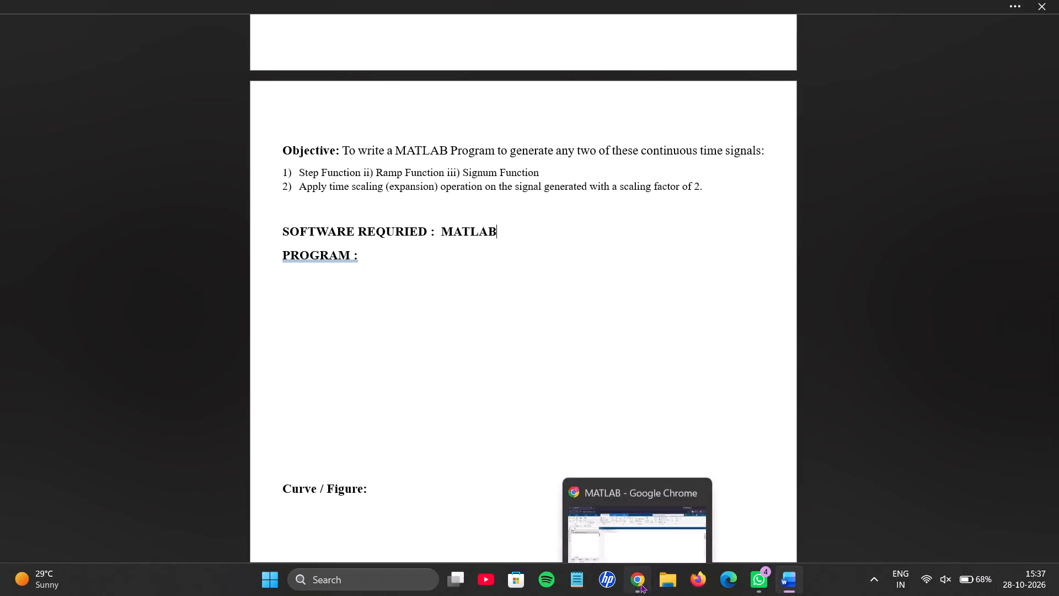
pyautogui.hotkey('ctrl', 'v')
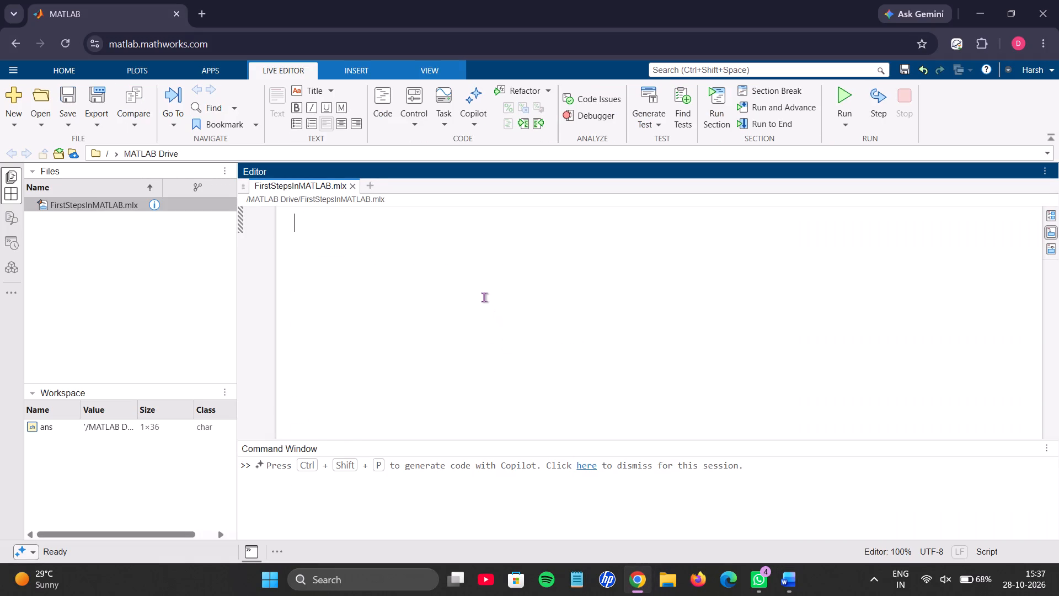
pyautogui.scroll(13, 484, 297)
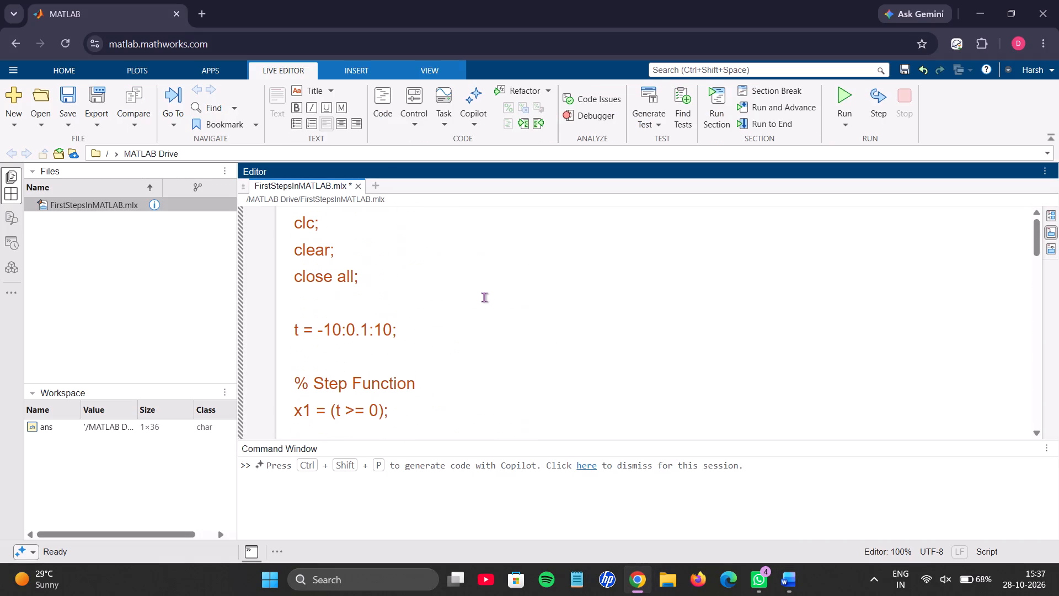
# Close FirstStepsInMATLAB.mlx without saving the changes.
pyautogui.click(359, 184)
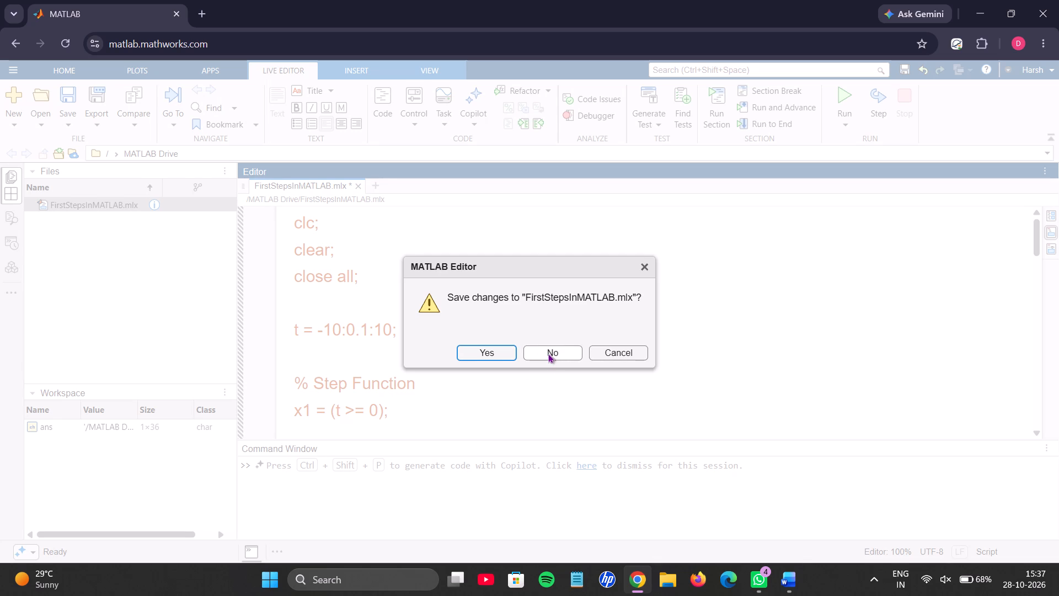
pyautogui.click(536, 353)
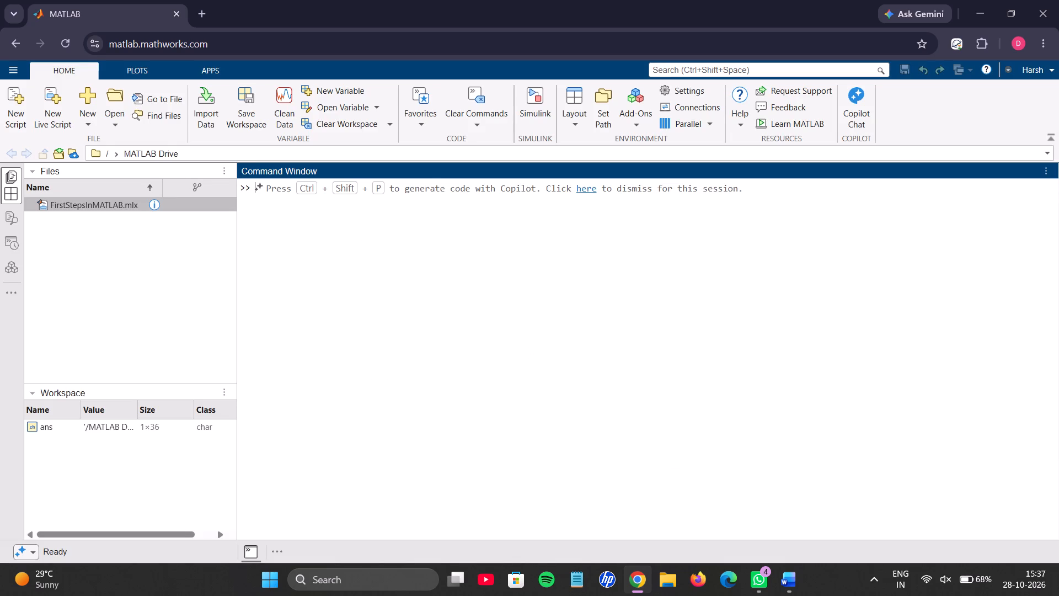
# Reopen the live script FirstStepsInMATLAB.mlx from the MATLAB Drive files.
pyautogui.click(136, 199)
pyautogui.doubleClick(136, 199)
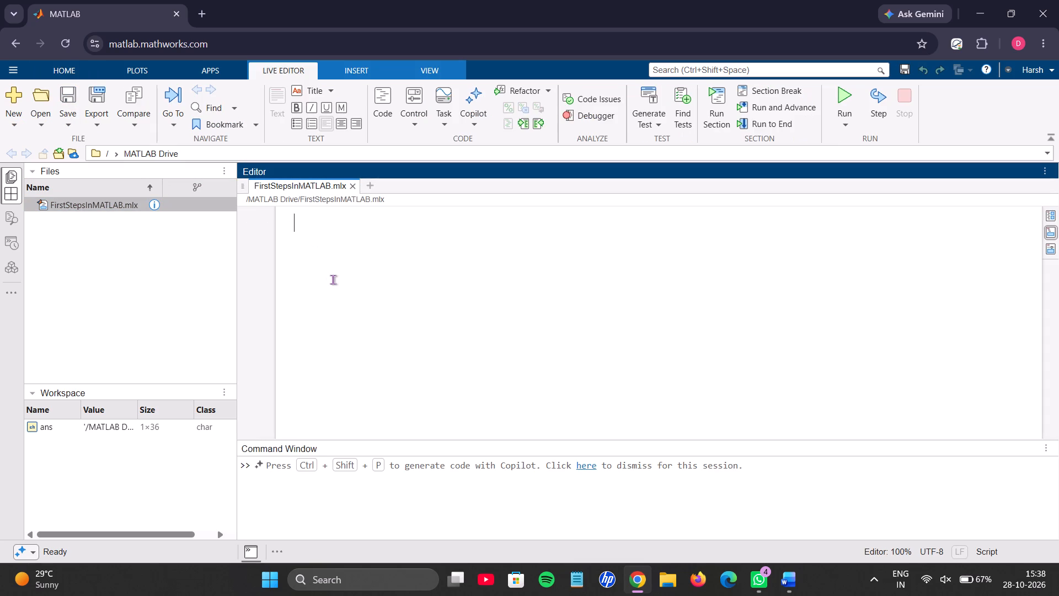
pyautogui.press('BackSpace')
# Create a new blank script in the Editor, alongside the open FirstStepsInMATLAB.mlx file.
pyautogui.click(14, 119)
pyautogui.click(34, 142)
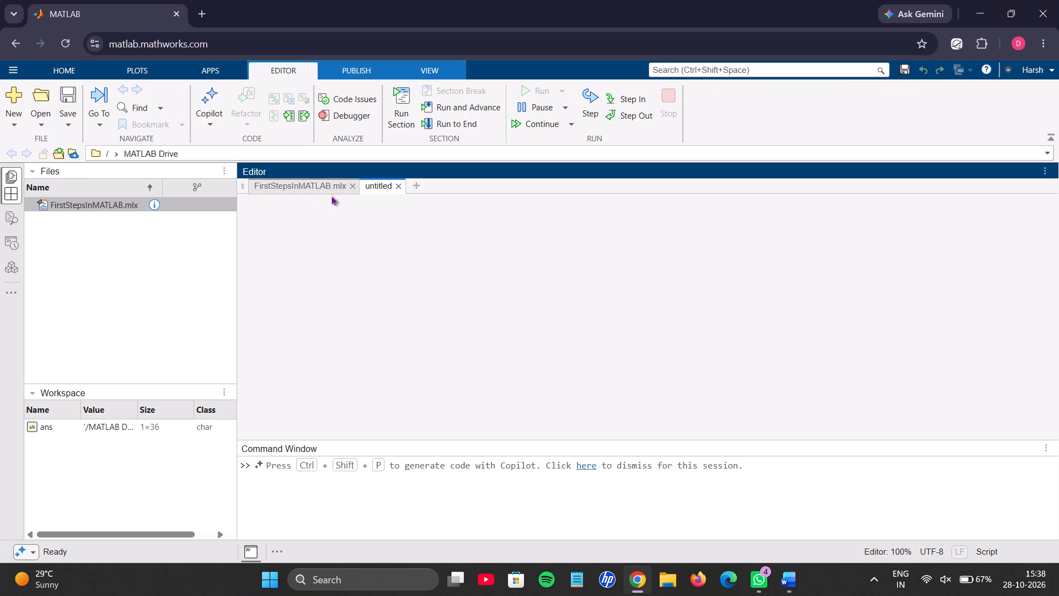
# Create a new blank script and close FirstStepsInMATLAB.mlx, leaving only the untitled script open.
pyautogui.click(376, 185)
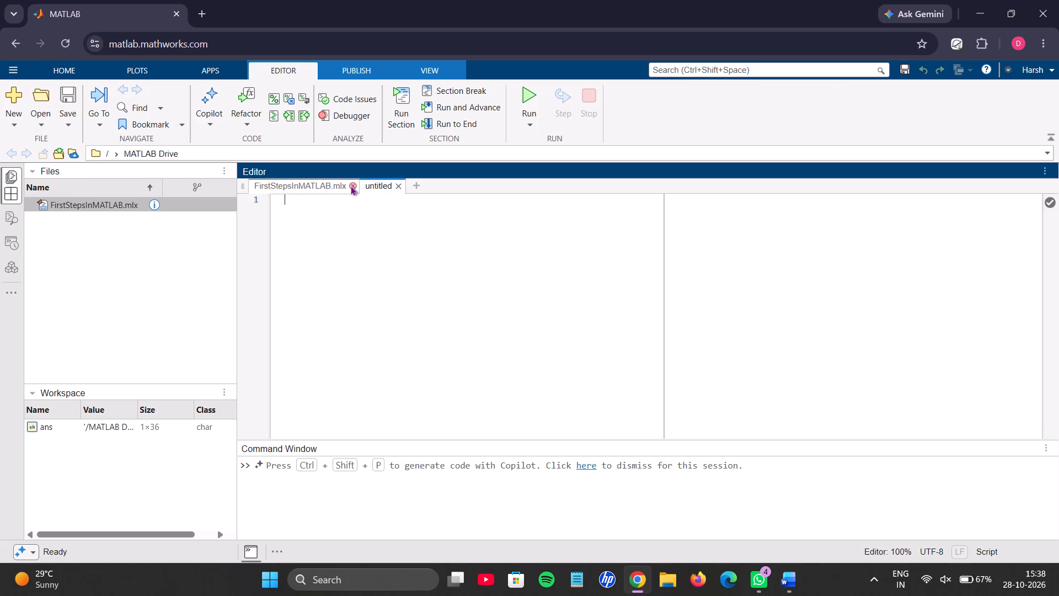
pyautogui.click(351, 185)
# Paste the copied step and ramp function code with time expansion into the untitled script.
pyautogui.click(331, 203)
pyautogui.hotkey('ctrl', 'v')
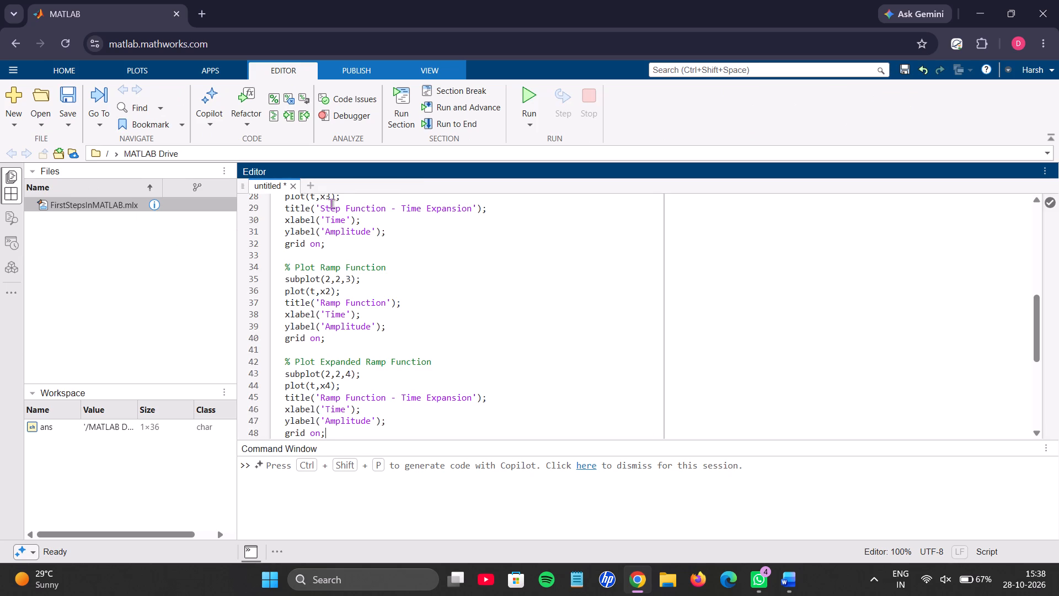
# Review the pasted script from start to end, checking the signal definitions, time expansion and subplot sections.
pyautogui.scroll(7, 331, 203)
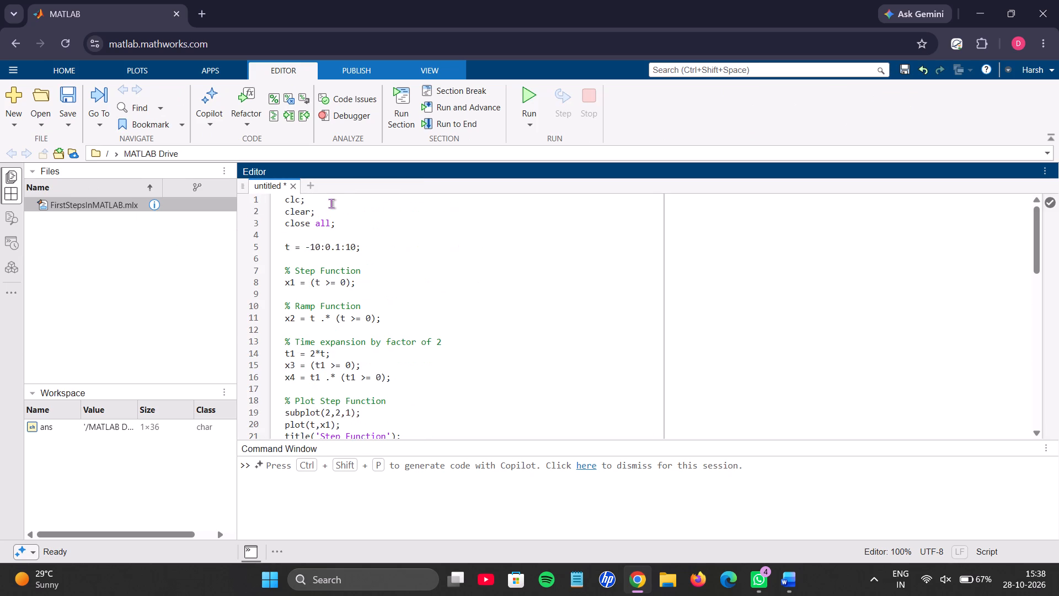
pyautogui.scroll(-4, 331, 203)
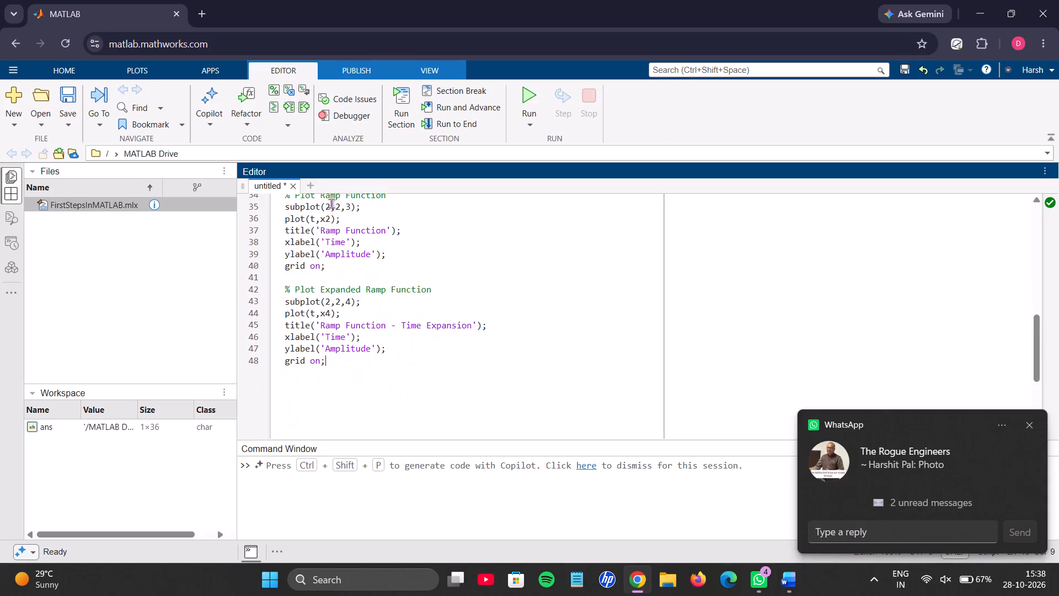
pyautogui.scroll(-4, 331, 203)
pyautogui.scroll(3, 331, 203)
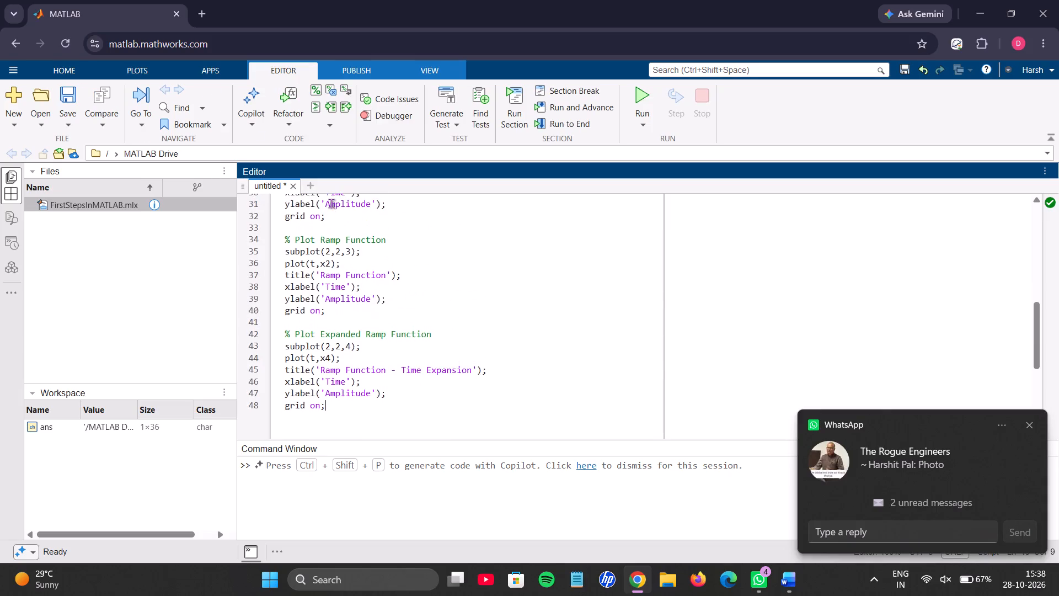
pyautogui.scroll(4, 331, 203)
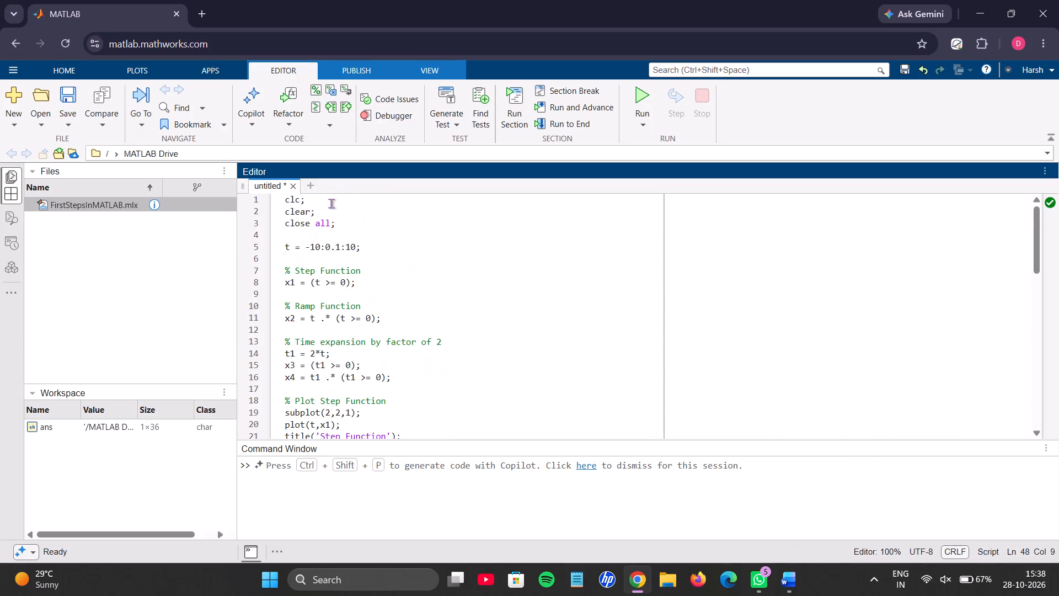
pyautogui.scroll(-4, 331, 203)
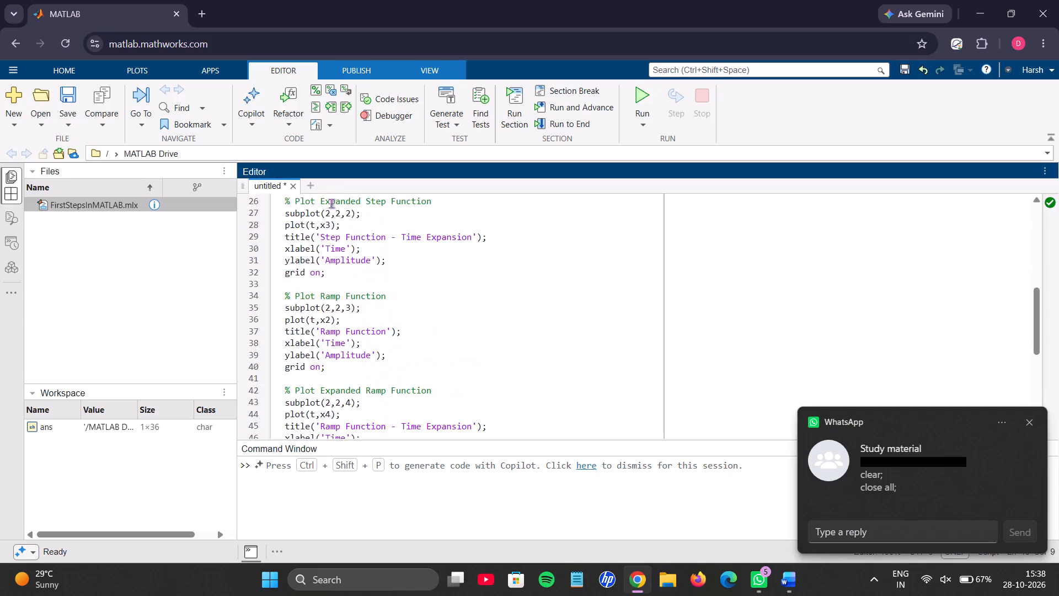
pyautogui.scroll(-1, 331, 203)
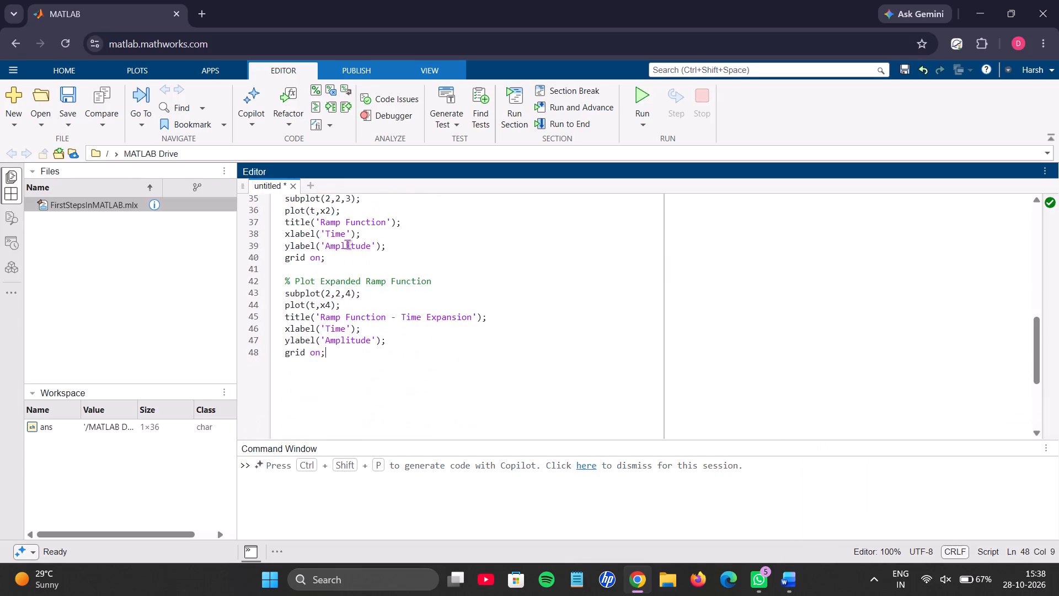
pyautogui.scroll(2, 347, 246)
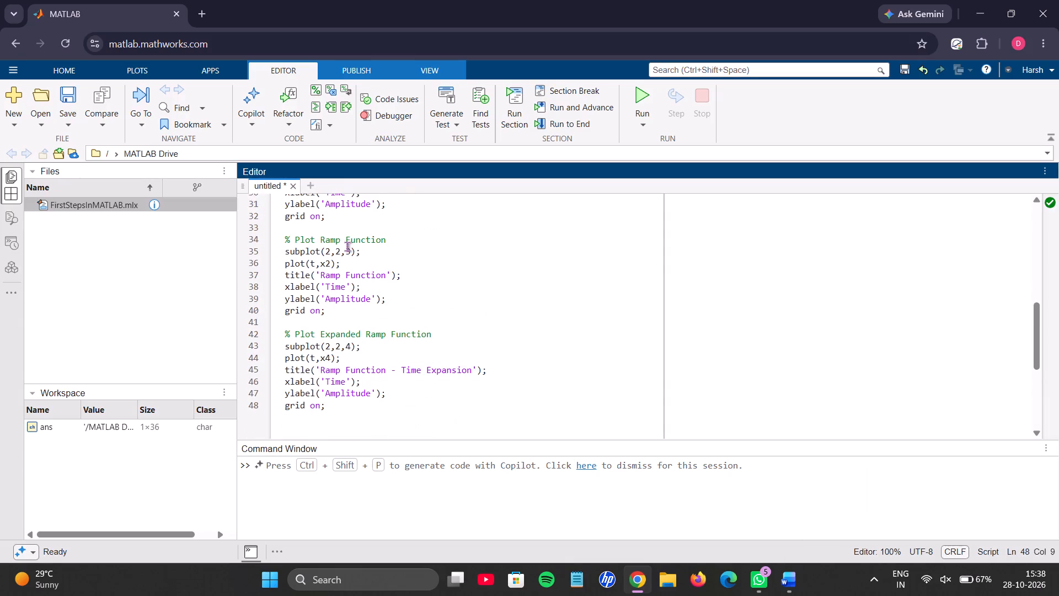
pyautogui.scroll(2, 347, 246)
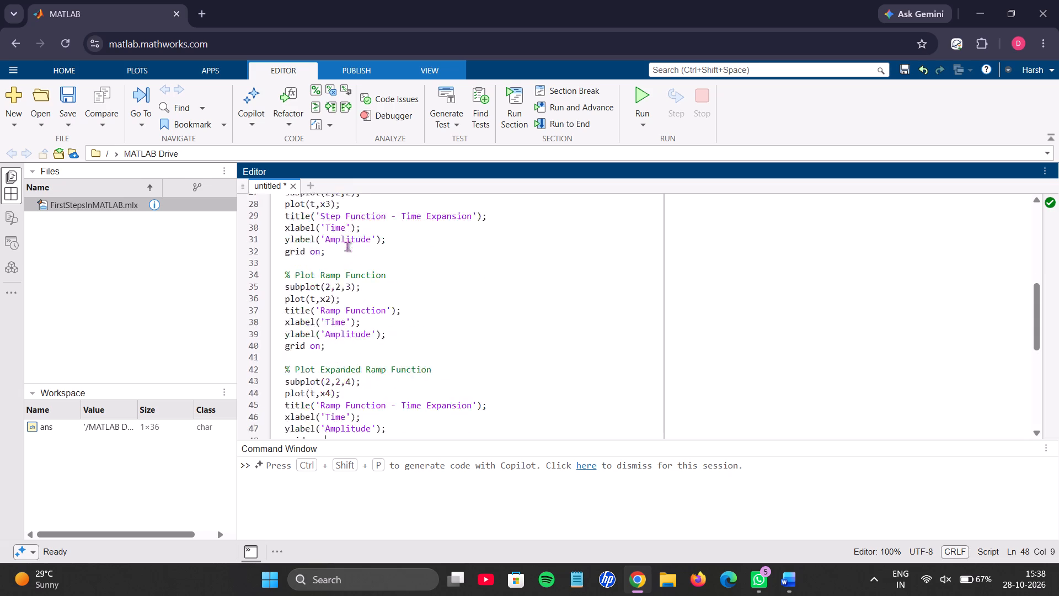
pyautogui.scroll(4, 347, 246)
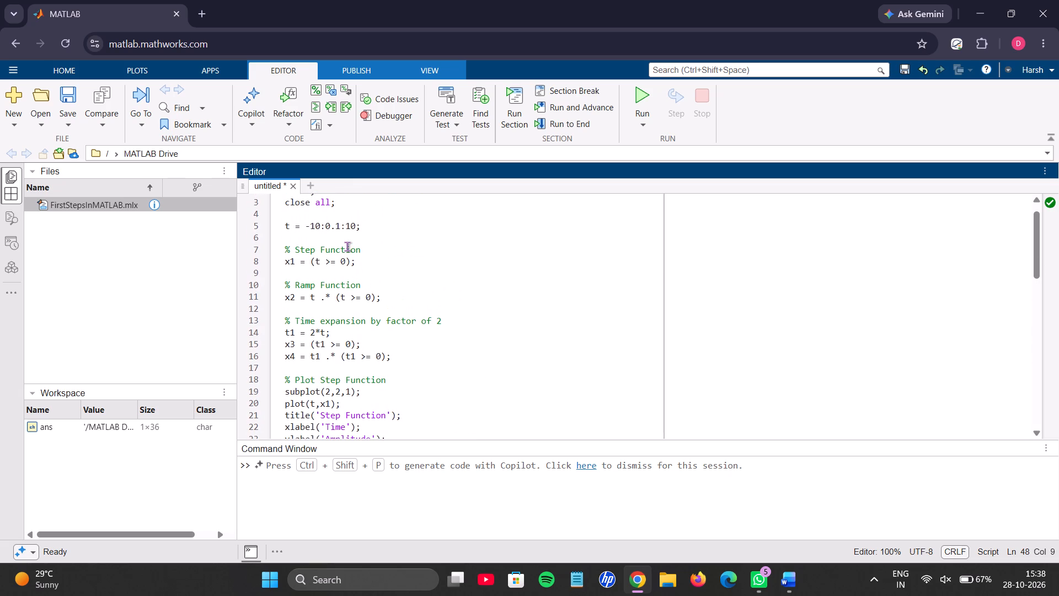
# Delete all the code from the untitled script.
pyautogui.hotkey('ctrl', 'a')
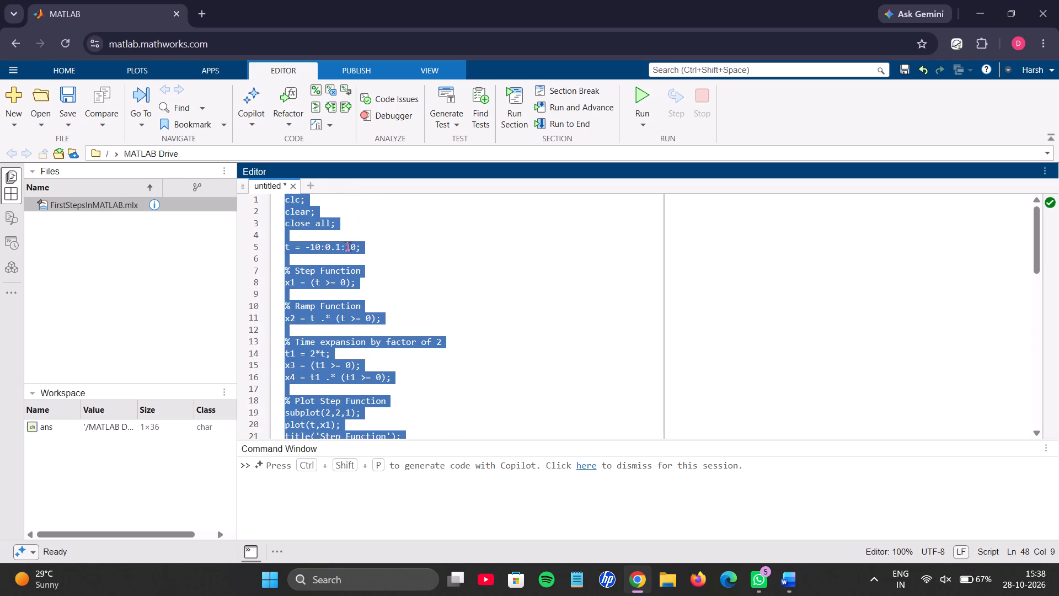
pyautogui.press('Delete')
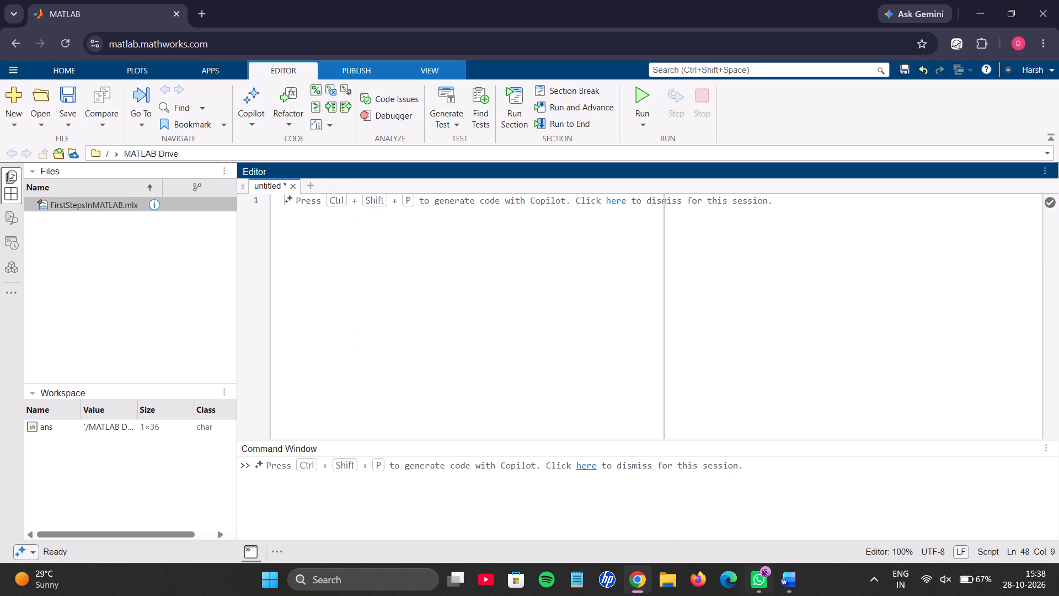
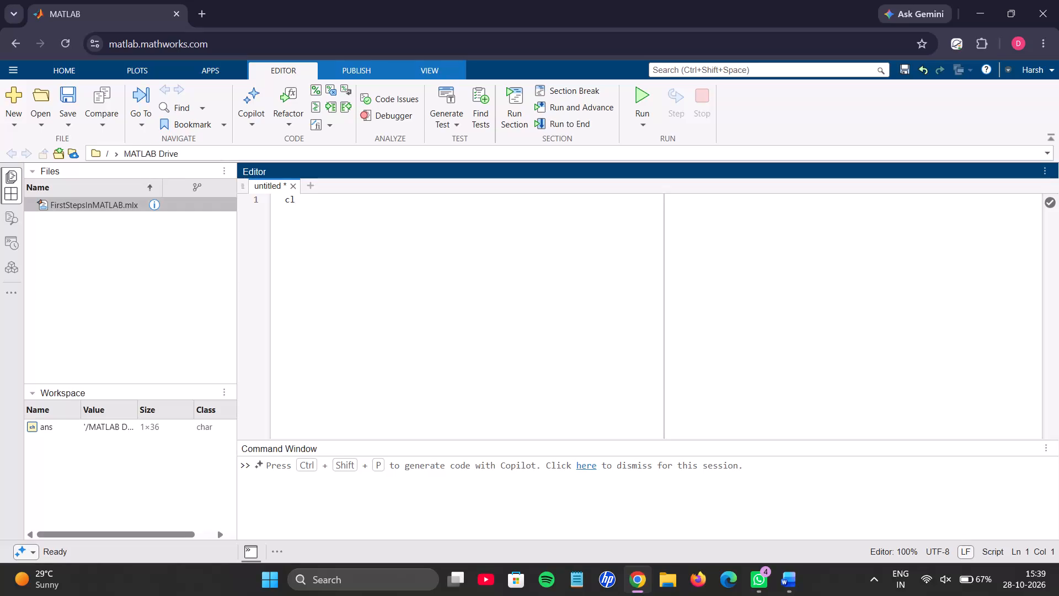
# Replace the stray text in the untitled script with three initial lines: clc; clear; and close all;.
pyautogui.press('BackSpace')
pyautogui.press('BackSpace')
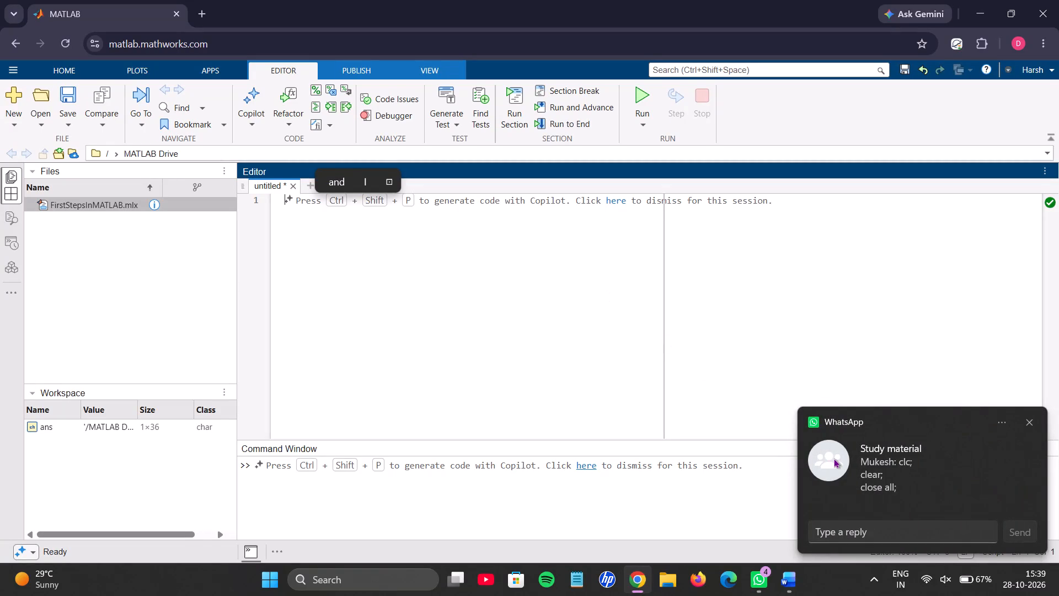
pyautogui.click(1024, 422)
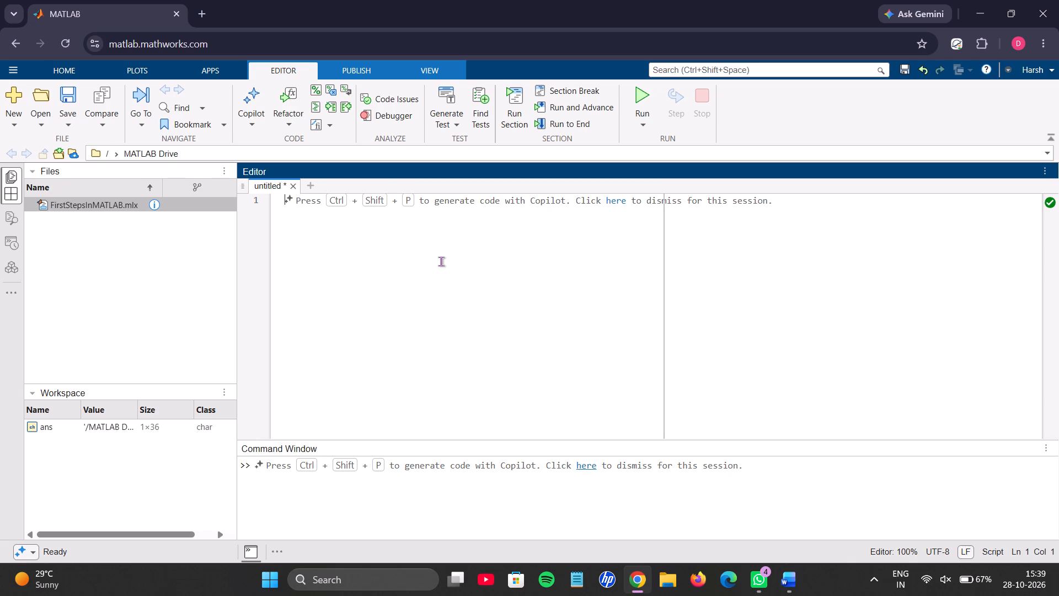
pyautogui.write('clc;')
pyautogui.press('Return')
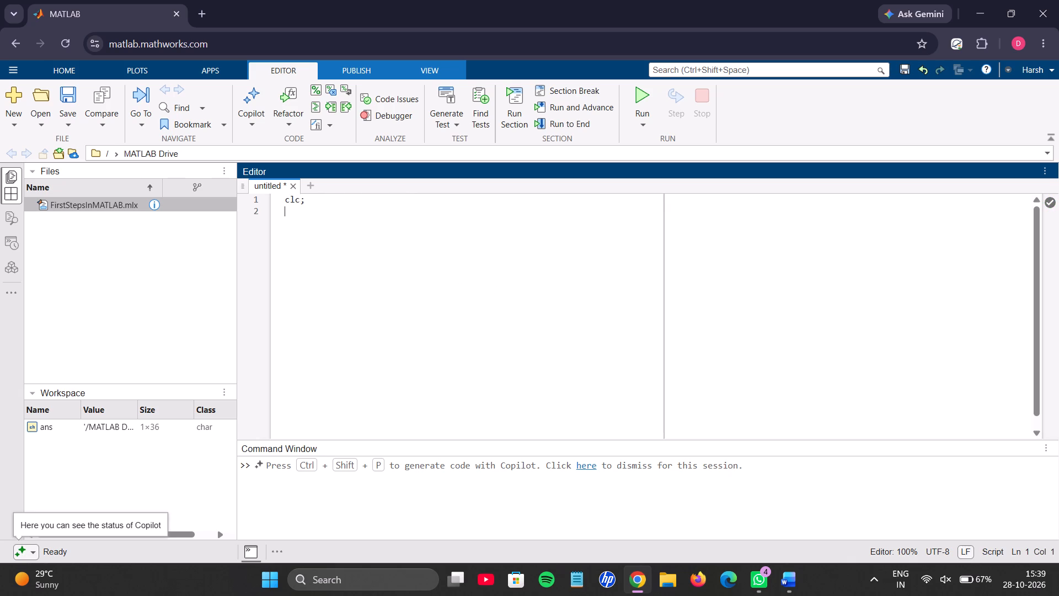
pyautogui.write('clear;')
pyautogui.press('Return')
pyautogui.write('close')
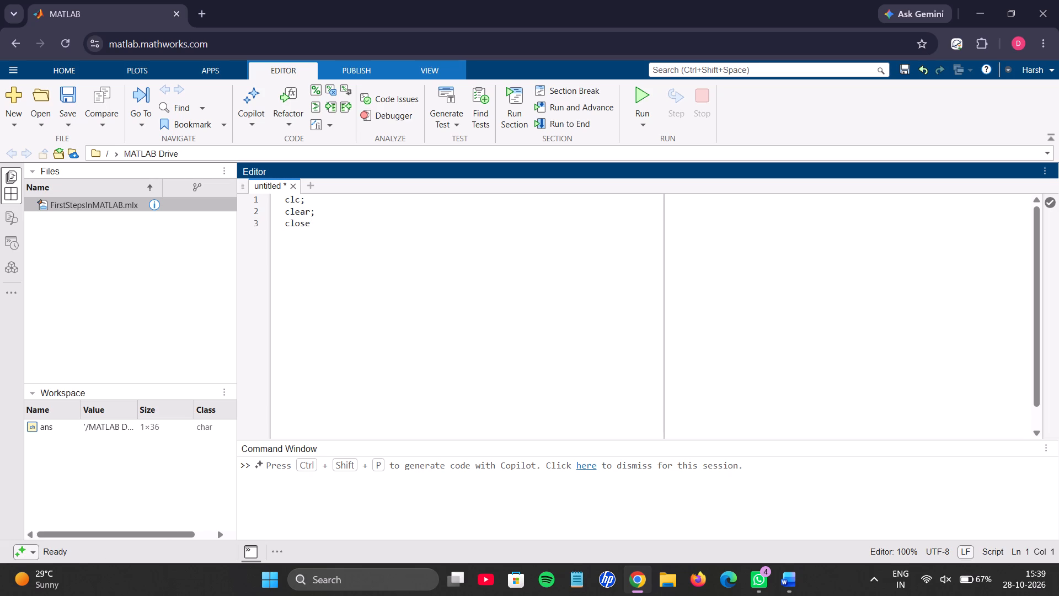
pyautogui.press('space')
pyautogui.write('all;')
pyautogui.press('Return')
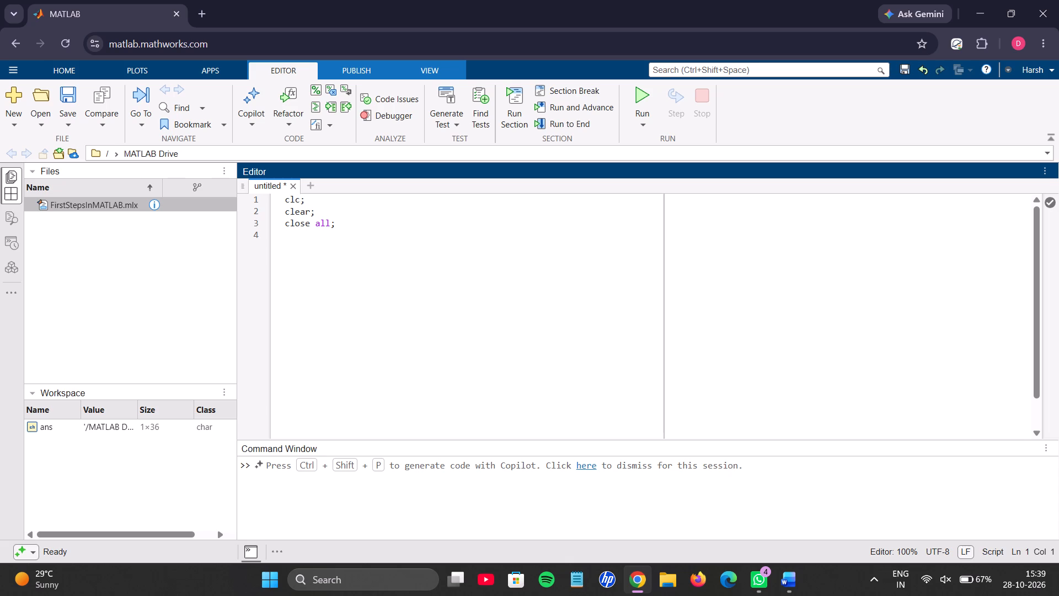
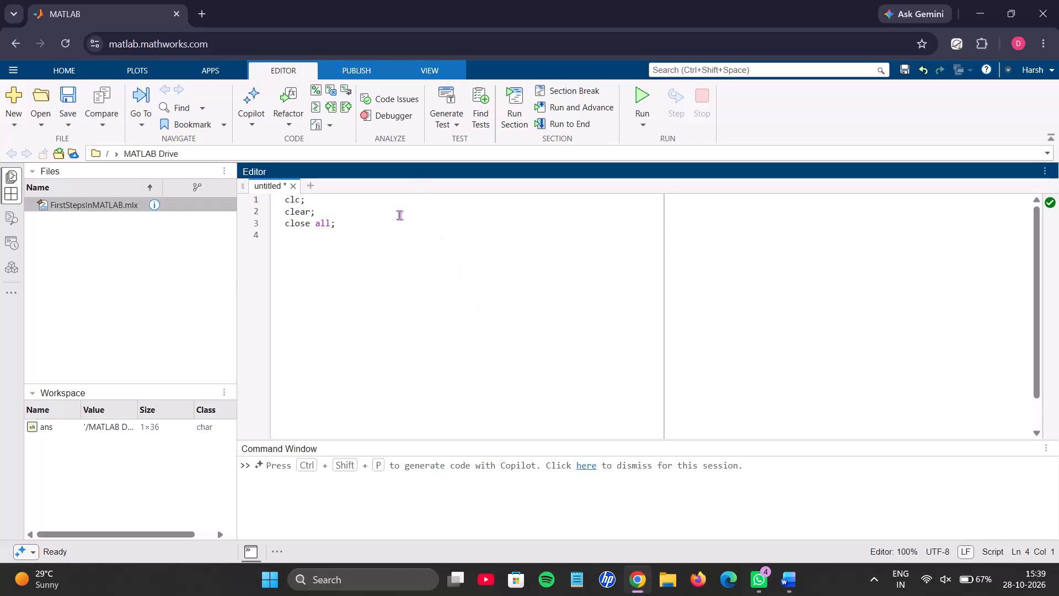
# Replace the untitled script's entire contents with the copied code that plots unit step, time-scaled step and unit ramp signals in a 2-by-2 subplot figure.
pyautogui.click(399, 215)
pyautogui.hotkey('ctrl', 'a')
pyautogui.hotkey('ctrl', 'v')
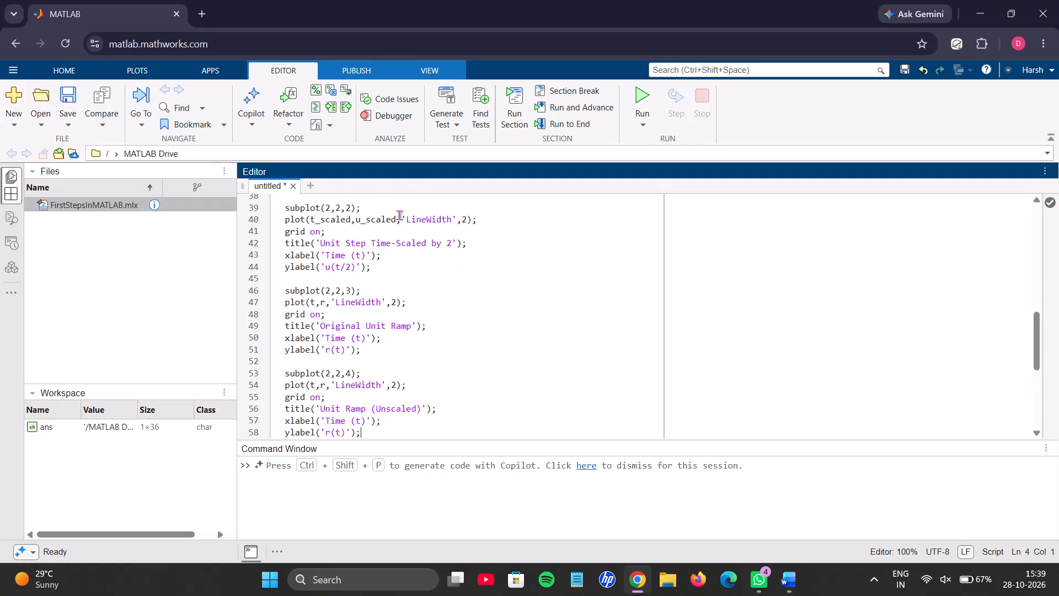
pyautogui.scroll(5, 399, 215)
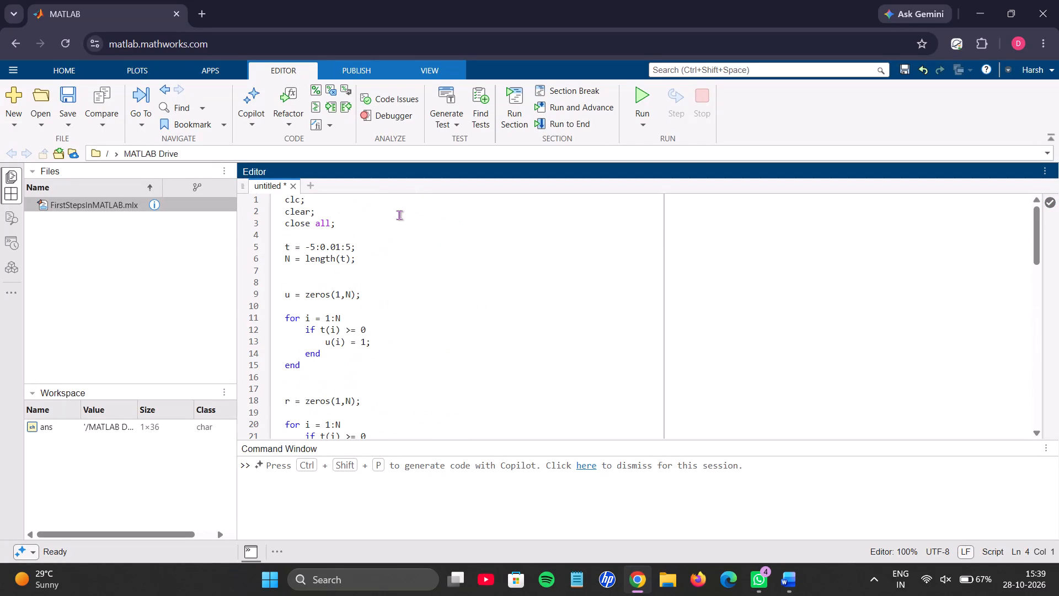
pyautogui.scroll(-1, 399, 215)
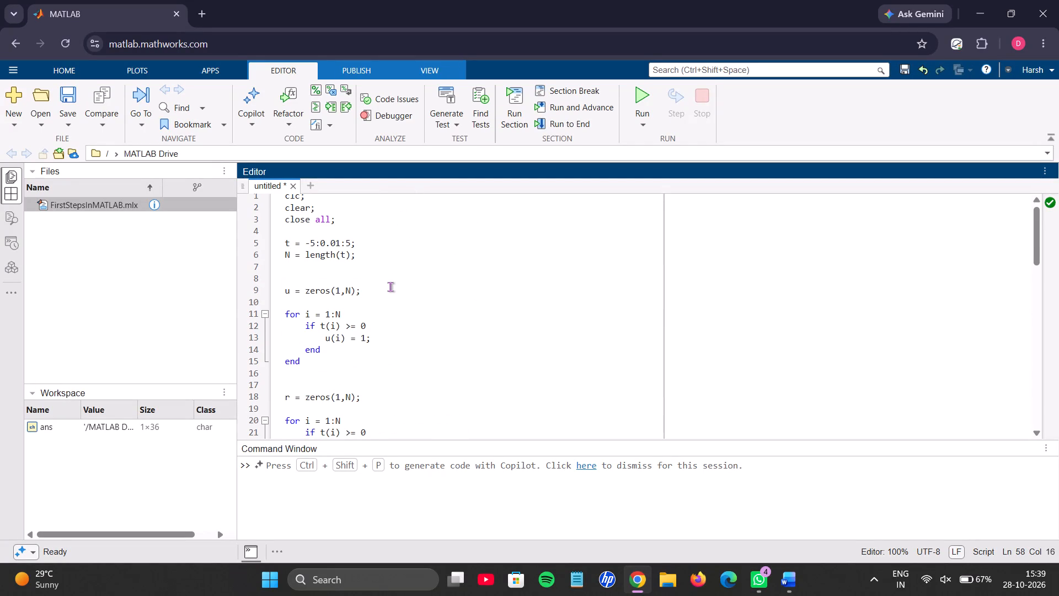
pyautogui.click(390, 286)
pyautogui.scroll(-2, 390, 286)
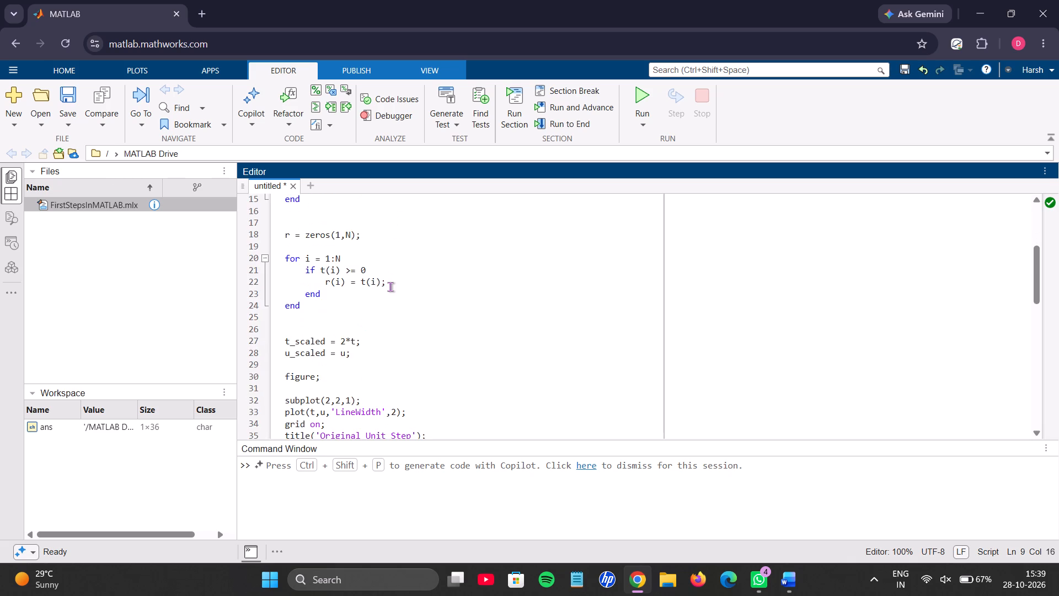
# Run the unit step and ramp signal script, saving it as ca2 in MATLAB Drive as a MATLAB Code File.
pyautogui.scroll(-3, 390, 286)
pyautogui.scroll(6, 390, 286)
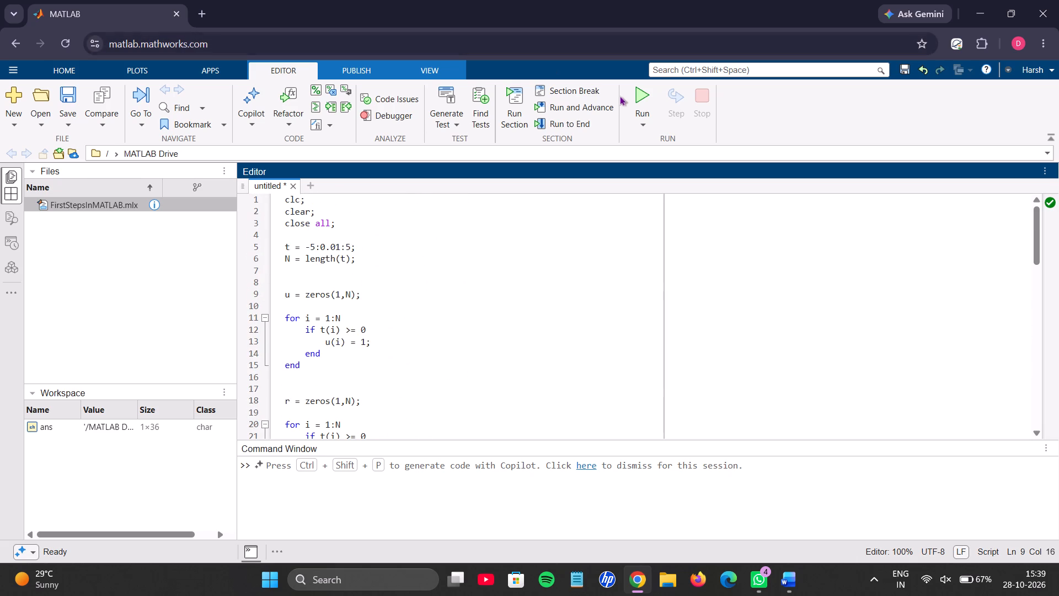
pyautogui.click(642, 102)
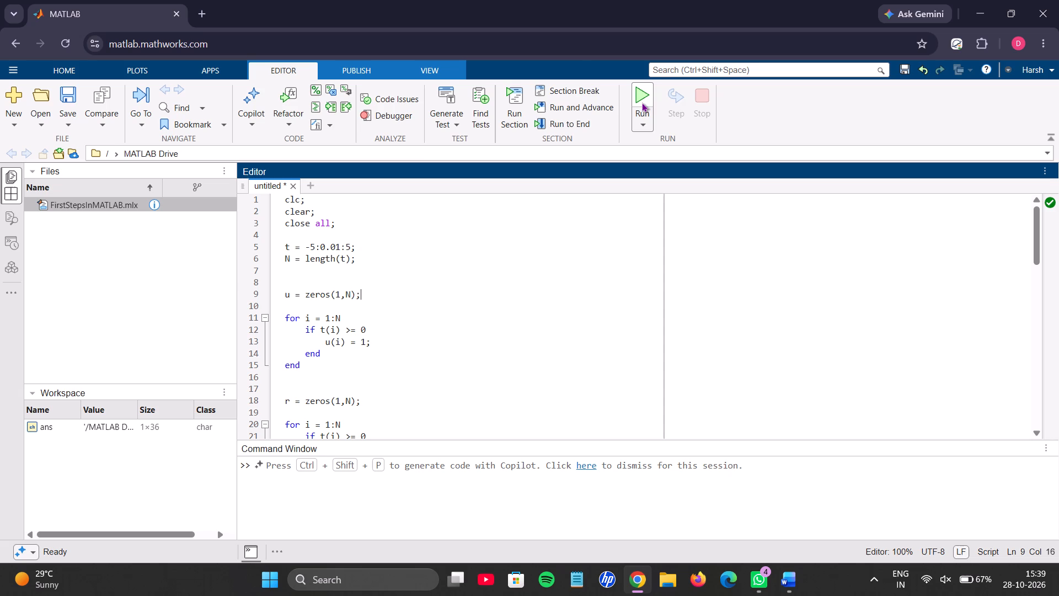
pyautogui.click(640, 91)
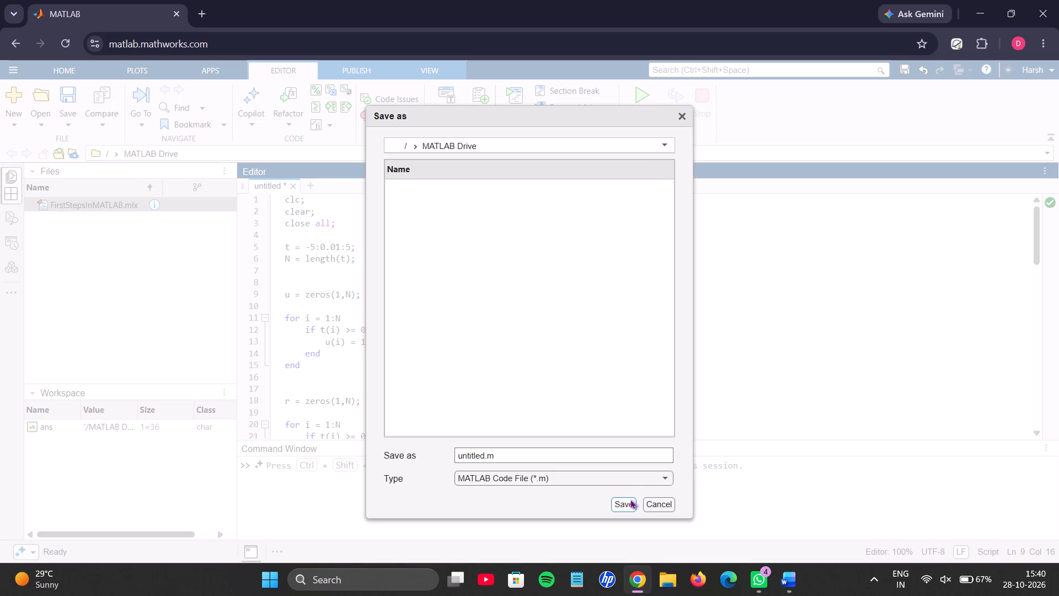
pyautogui.click(580, 458)
pyautogui.press('BackSpace')
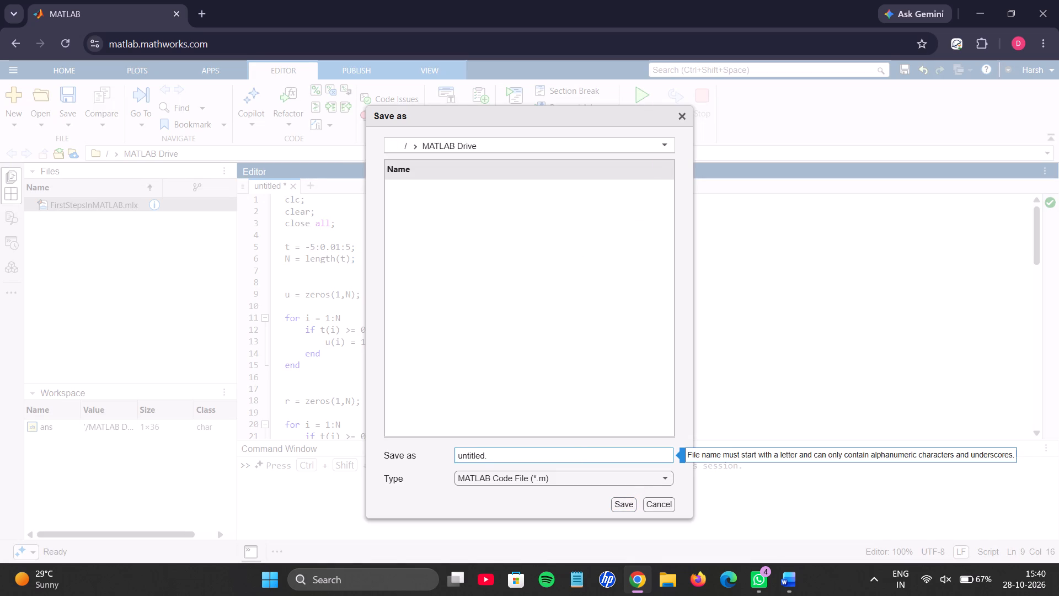
pyautogui.press('BackSpace')
pyautogui.press('BackSpace')
pyautogui.press('BackSpace')
pyautogui.press('BackSpace')
pyautogui.press('BackSpace')
pyautogui.press('BackSpace')
pyautogui.press('BackSpace')
pyautogui.press('BackSpace')
pyautogui.press('BackSpace')
pyautogui.press('BackSpace')
pyautogui.press('BackSpace')
pyautogui.press('BackSpace')
pyautogui.press('BackSpace')
pyautogui.press('BackSpace')
pyautogui.press('BackSpace')
pyautogui.press('BackSpace')
pyautogui.press('BackSpace')
pyautogui.write('ca2')
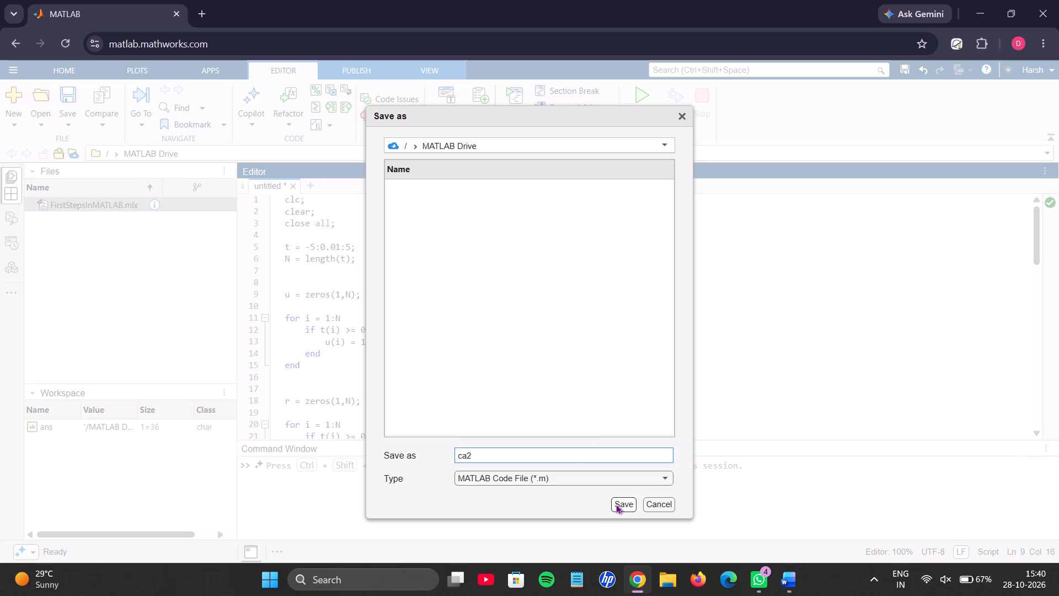
pyautogui.click(616, 504)
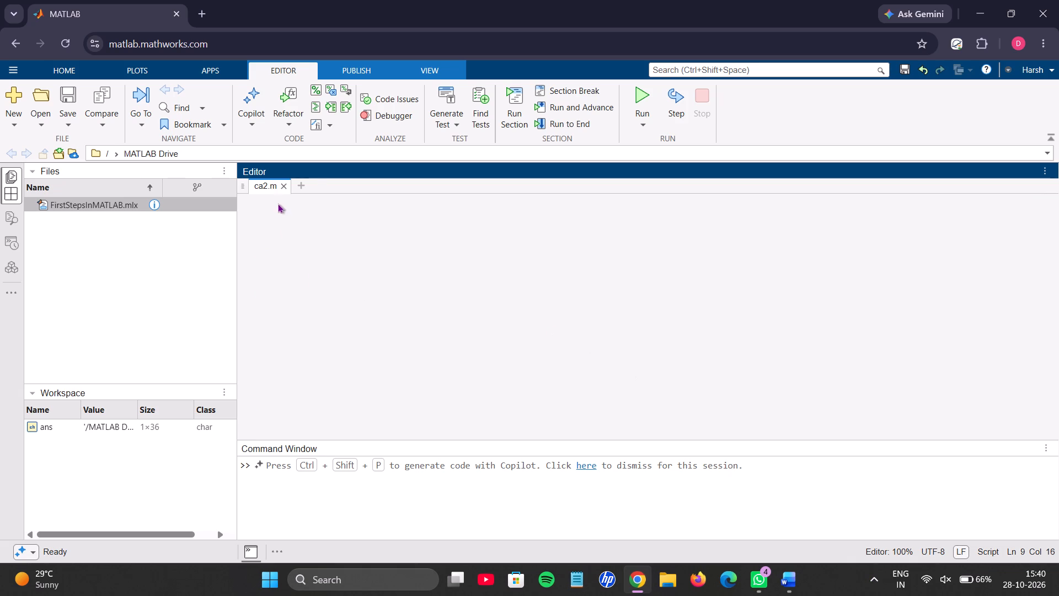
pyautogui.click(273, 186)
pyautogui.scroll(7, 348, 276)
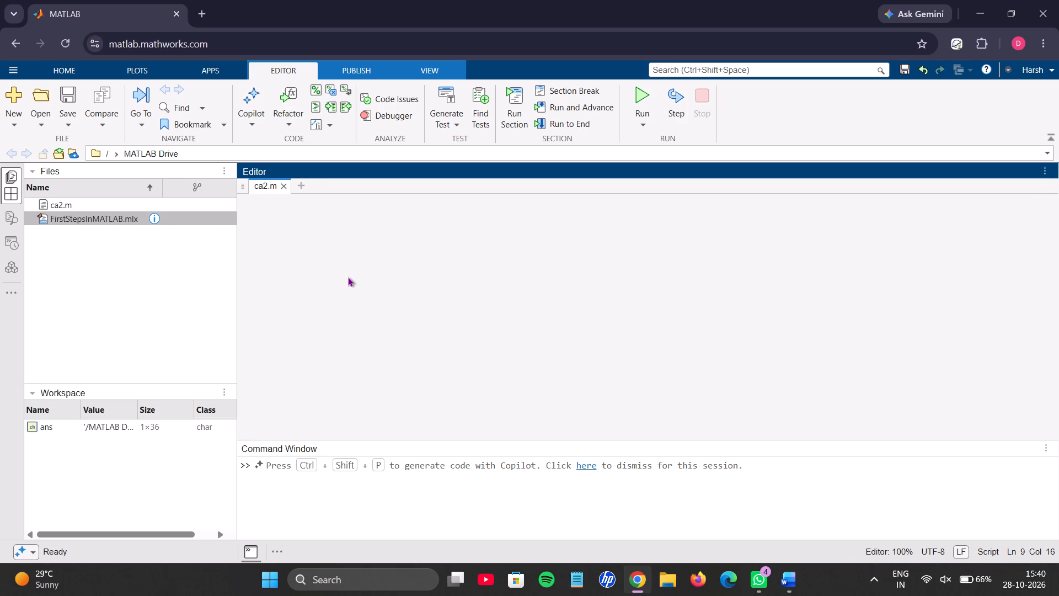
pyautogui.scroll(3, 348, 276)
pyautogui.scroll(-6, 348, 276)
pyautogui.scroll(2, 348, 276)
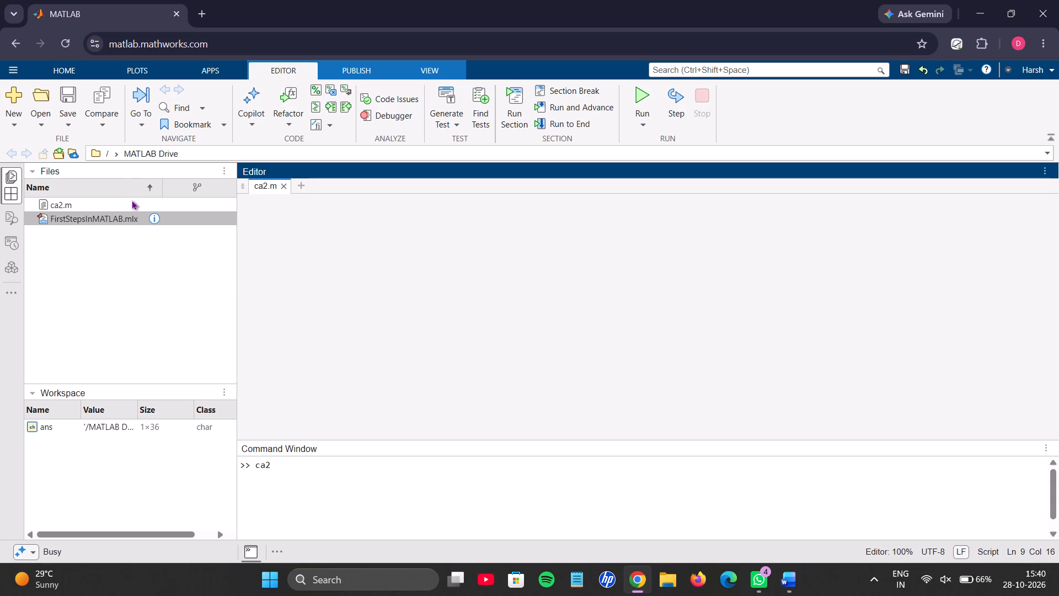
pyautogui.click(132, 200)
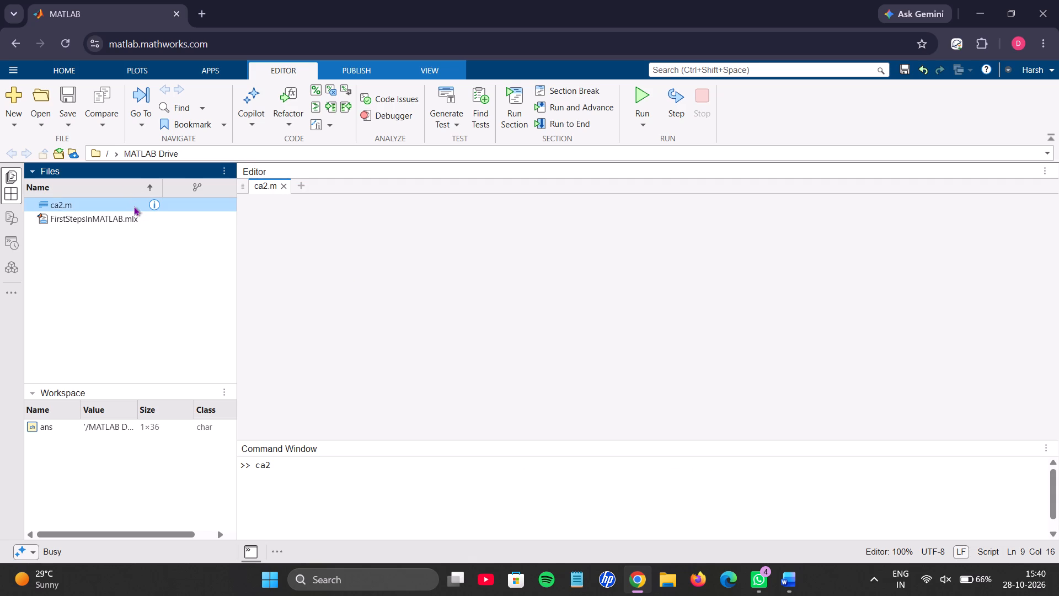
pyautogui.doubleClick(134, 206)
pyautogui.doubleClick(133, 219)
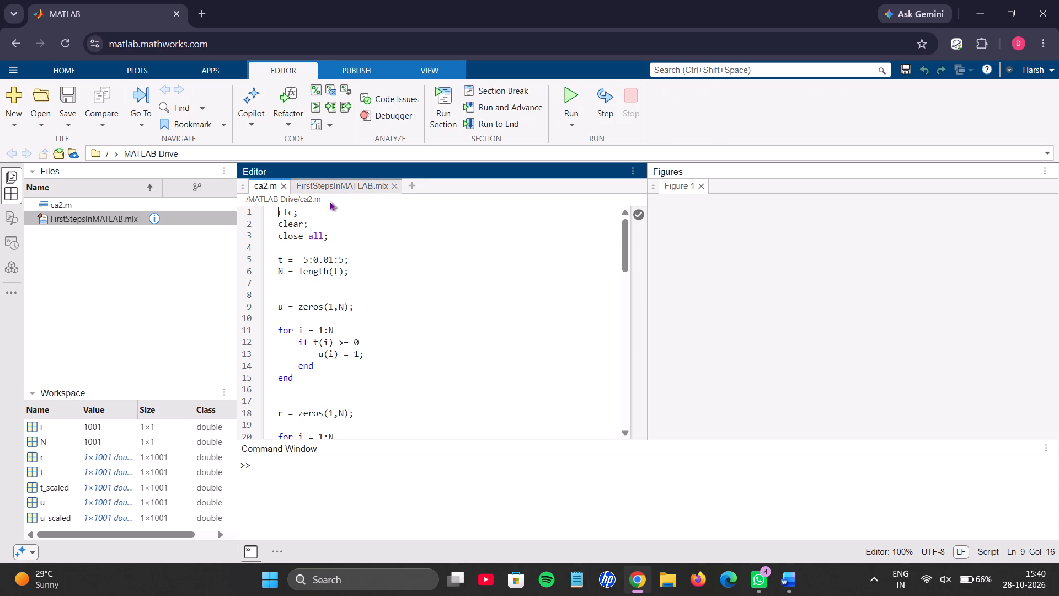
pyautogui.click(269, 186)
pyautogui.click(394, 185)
# Review the ca2.m code alongside the unit step and unit ramp plots in Figure 1.
pyautogui.scroll(5, 468, 339)
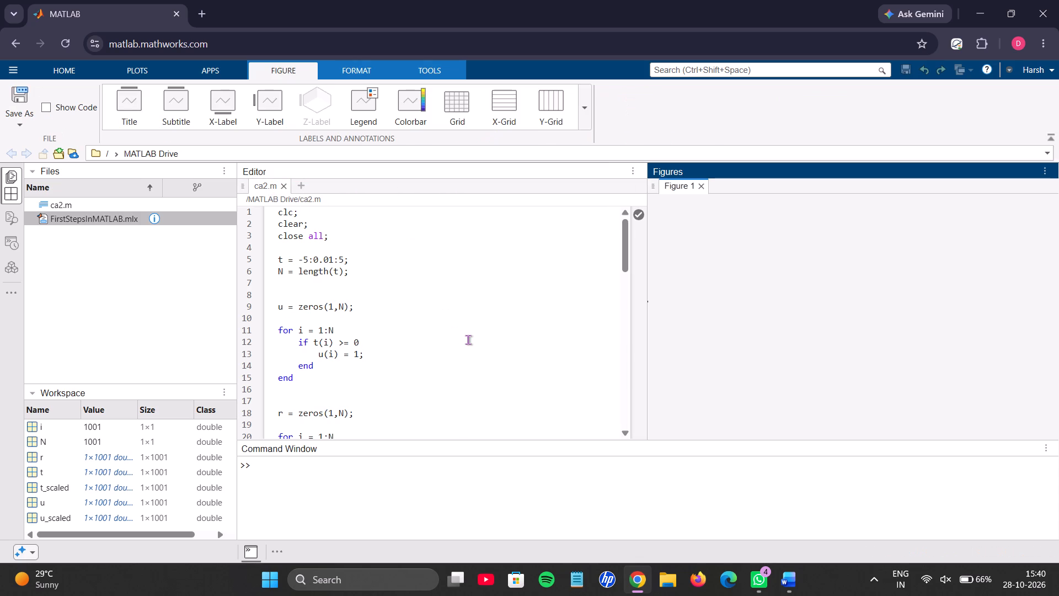
pyautogui.scroll(-7, 468, 339)
pyautogui.scroll(-4, 796, 328)
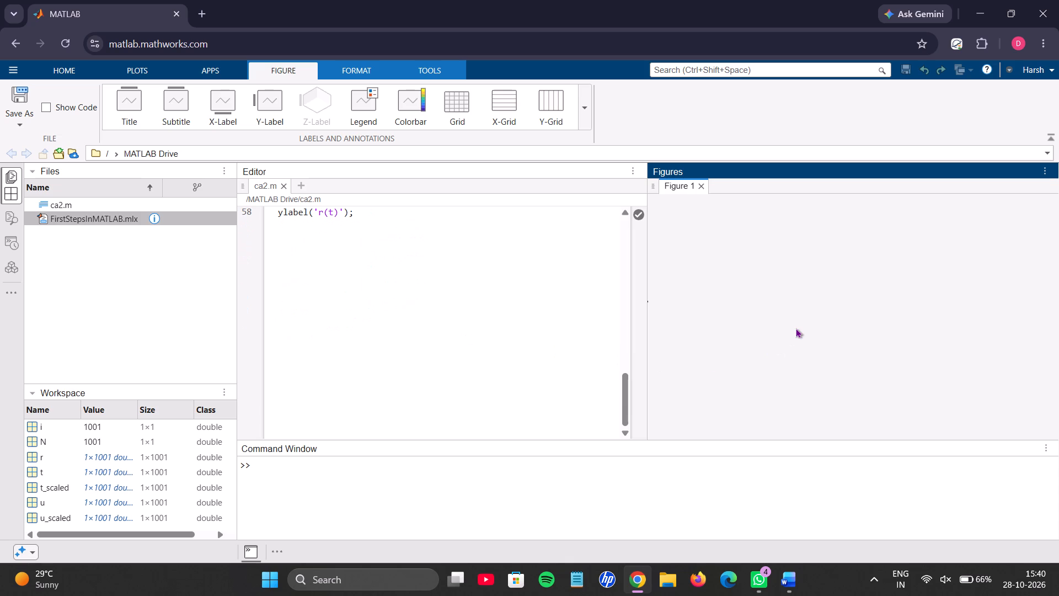
pyautogui.scroll(8, 796, 328)
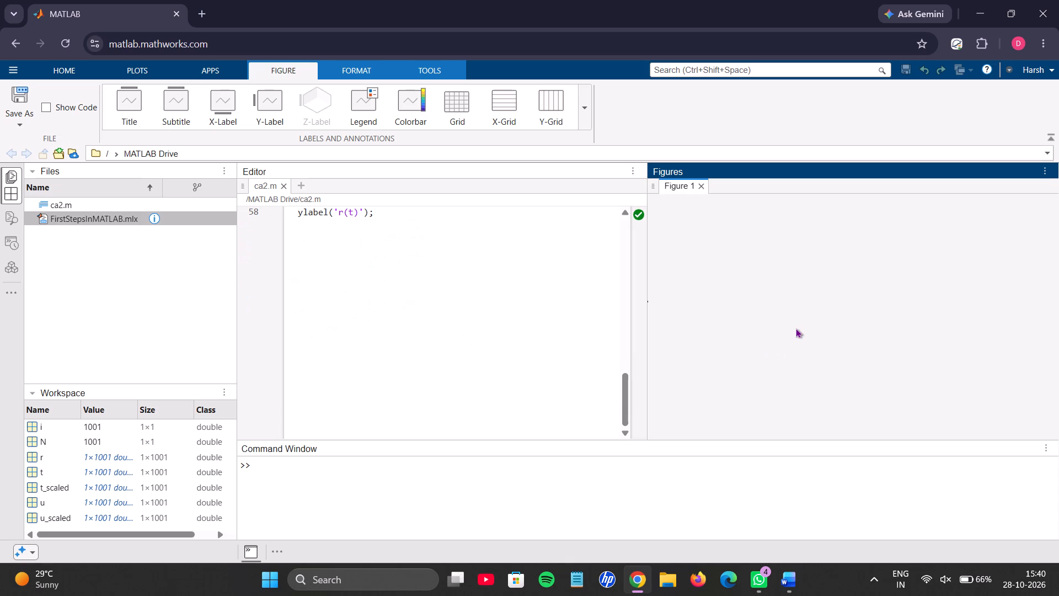
pyautogui.scroll(-3, 796, 328)
pyautogui.scroll(2, 796, 328)
pyautogui.scroll(1, 517, 344)
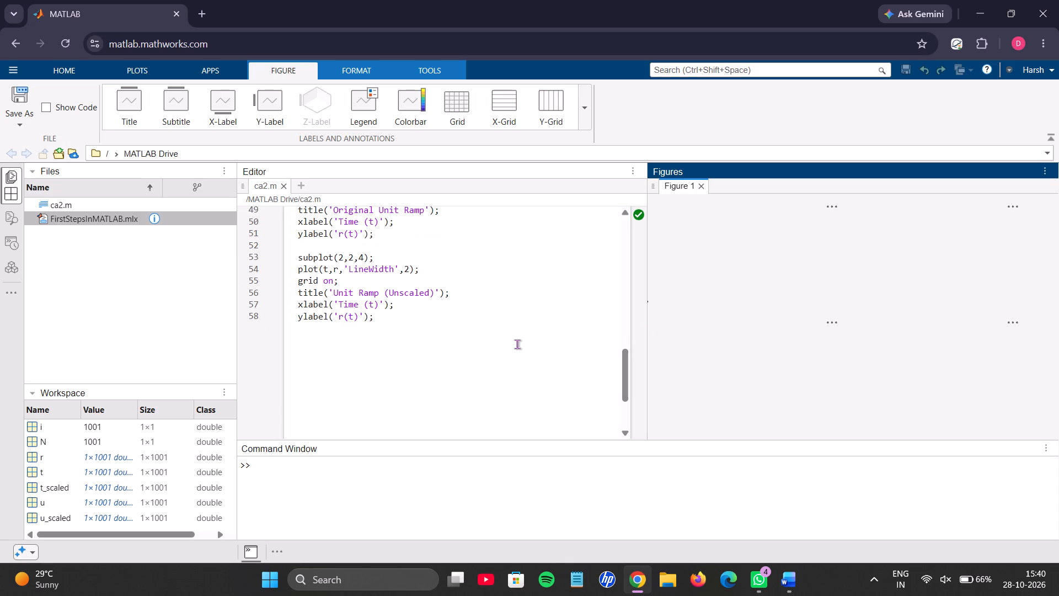
pyautogui.scroll(2, 517, 344)
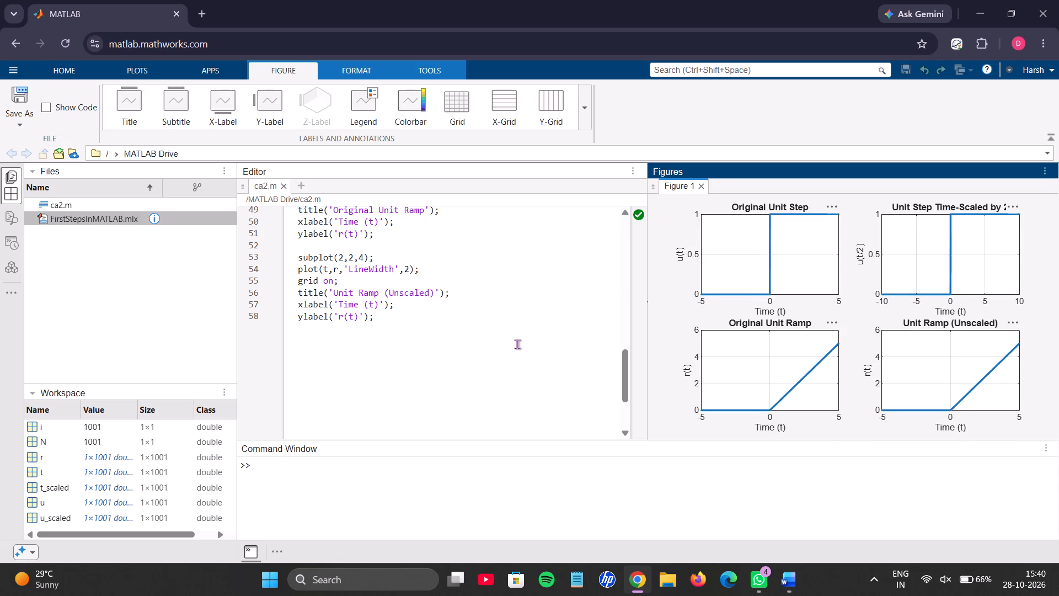
pyautogui.scroll(6, 517, 344)
pyautogui.scroll(-1, 479, 328)
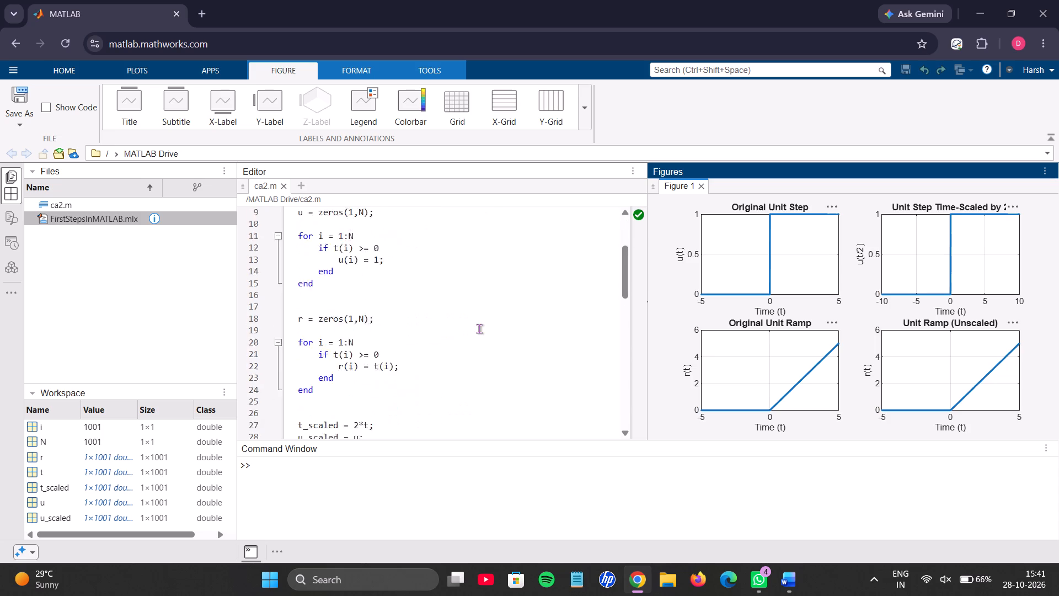
pyautogui.scroll(-5, 479, 328)
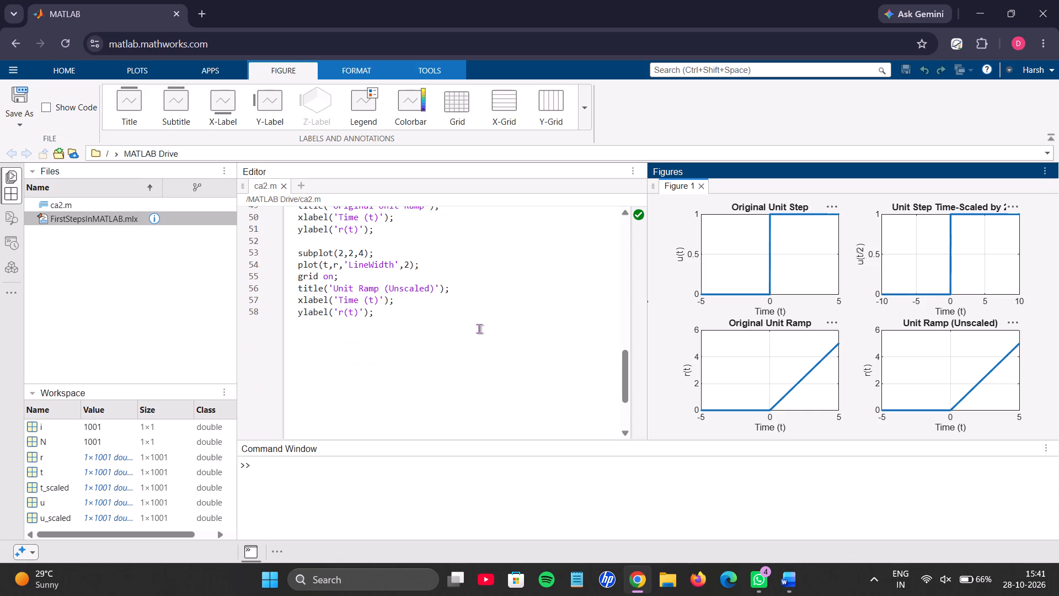
pyautogui.scroll(1, 479, 328)
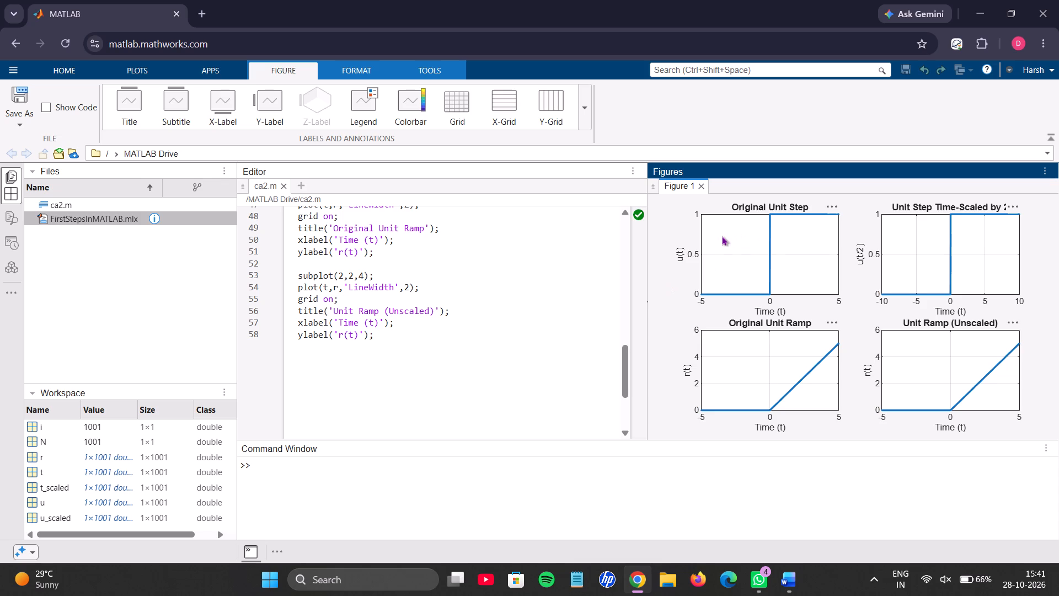
# Capture a screen snip of Figure 1 covering all four unit step and unit ramp subplots.
pyautogui.press('Print')
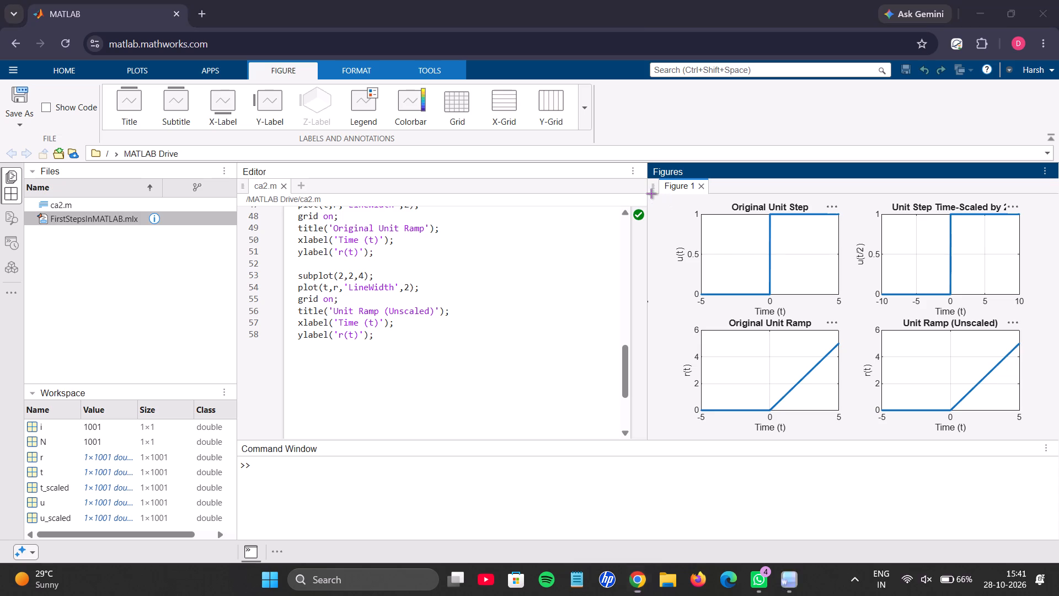
pyautogui.moveTo(650, 193); pyautogui.dragTo(1058, 412)
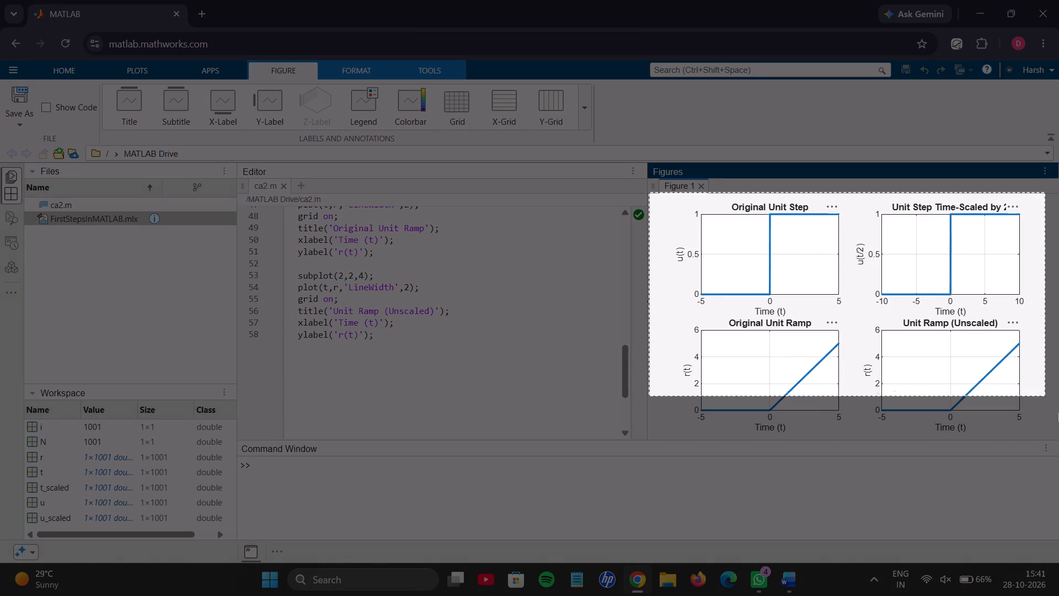
pyautogui.moveTo(1058, 412); pyautogui.dragTo(1056, 444)
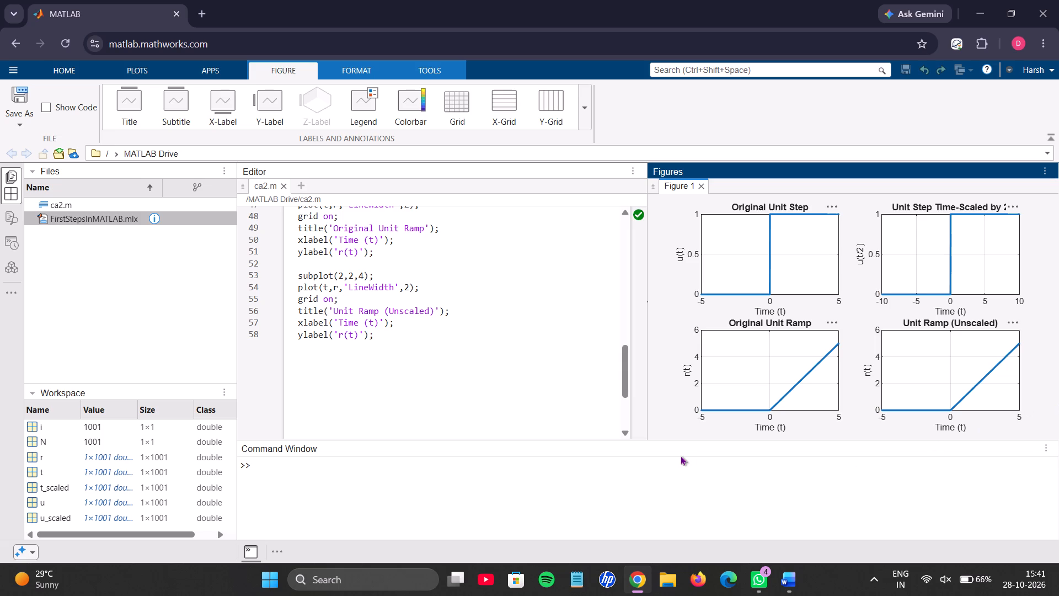
# Switch to the Word report and paste the captured plots below the Curve / Figure heading.
pyautogui.click(801, 579)
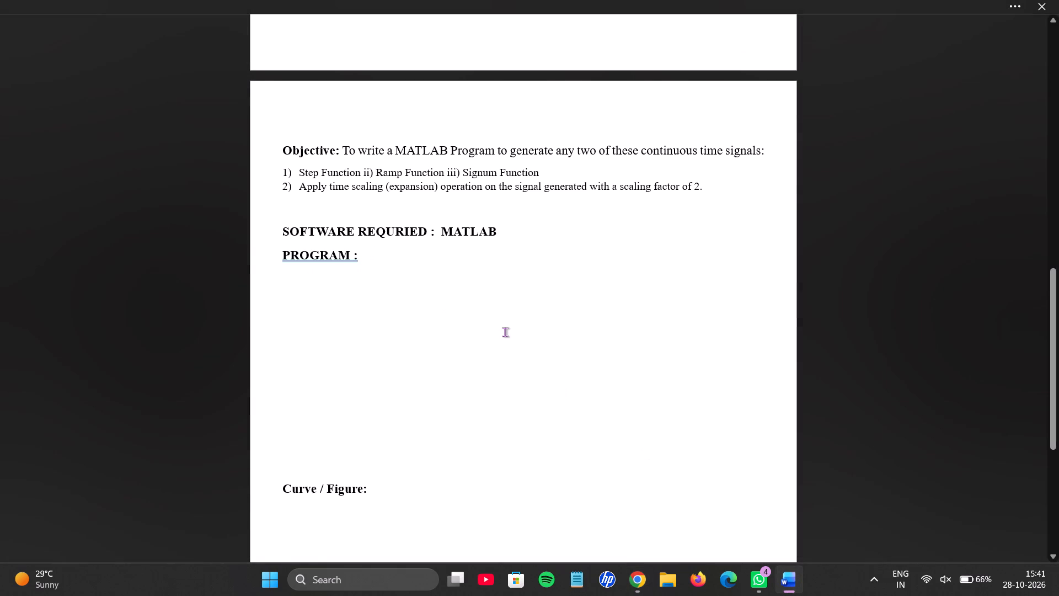
pyautogui.scroll(-1, 397, 461)
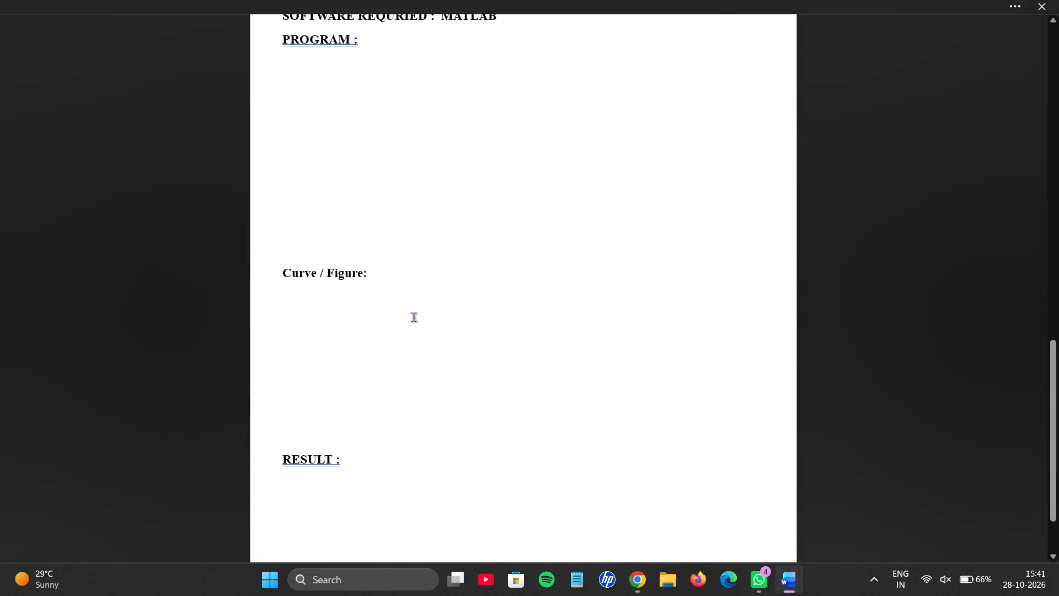
pyautogui.click(417, 292)
pyautogui.hotkey('ctrl', 'v')
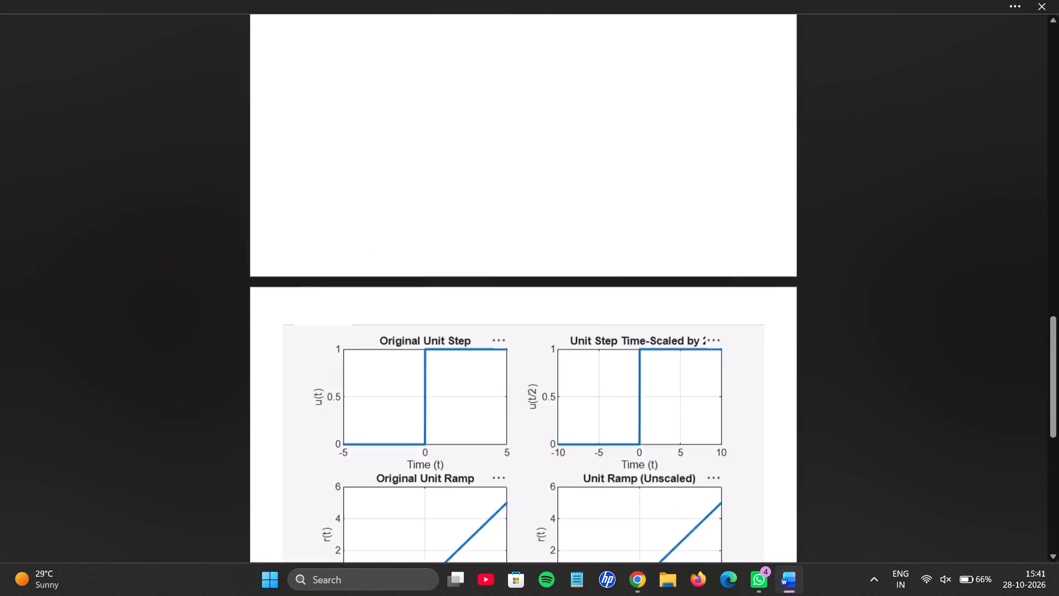
# Check where the pasted plots sit relative to the PROGRAM and Curve / Figure headings.
pyautogui.scroll(4, 417, 292)
pyautogui.scroll(-3, 417, 292)
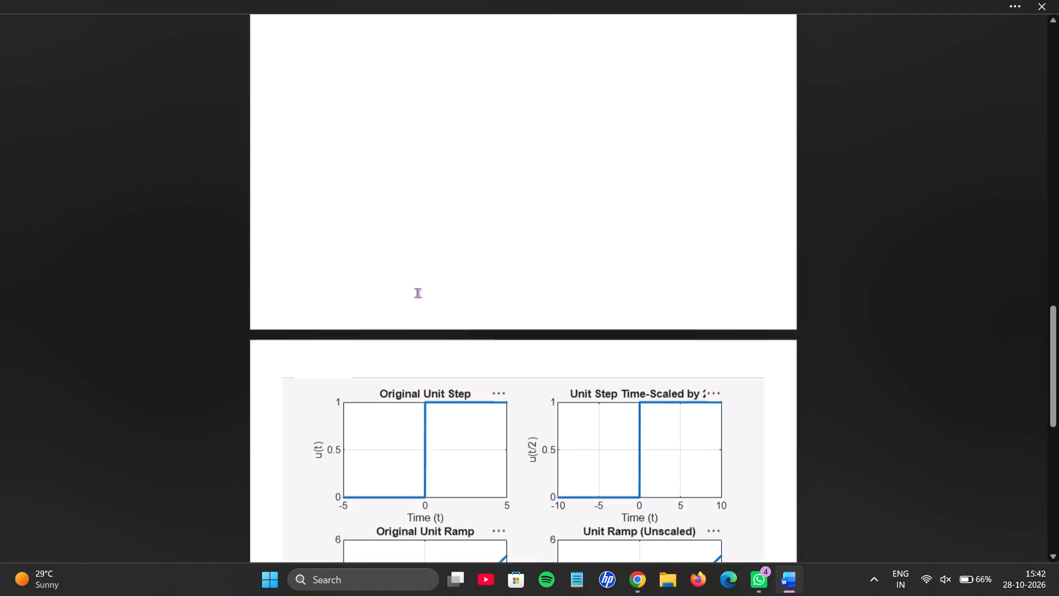
pyautogui.scroll(1, 417, 292)
pyautogui.scroll(-2, 417, 292)
pyautogui.scroll(1, 417, 292)
pyautogui.scroll(-1, 417, 292)
pyautogui.scroll(1, 417, 292)
pyautogui.scroll(-1, 417, 292)
pyautogui.scroll(1, 417, 292)
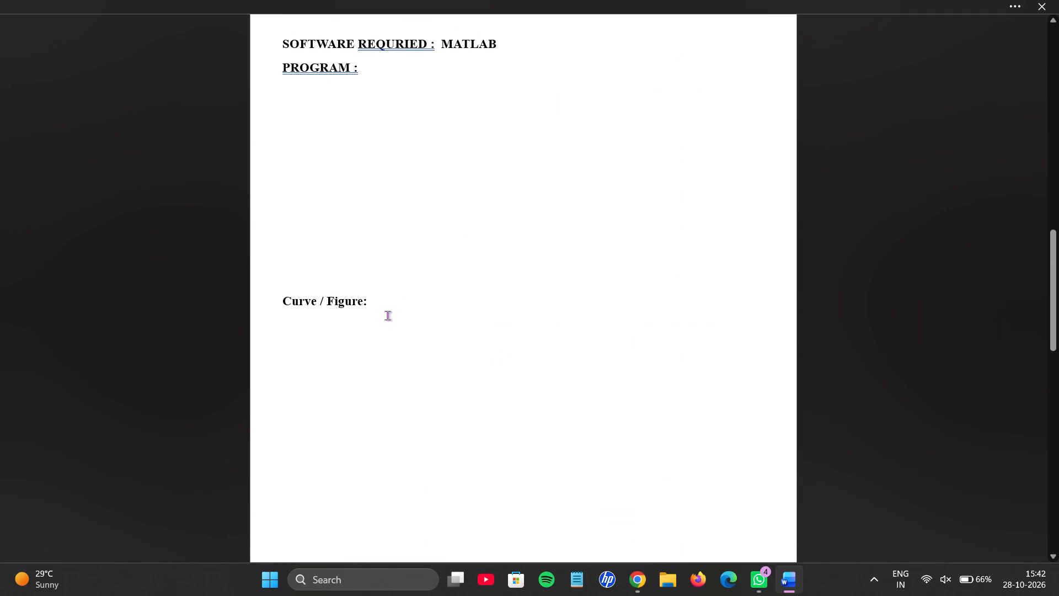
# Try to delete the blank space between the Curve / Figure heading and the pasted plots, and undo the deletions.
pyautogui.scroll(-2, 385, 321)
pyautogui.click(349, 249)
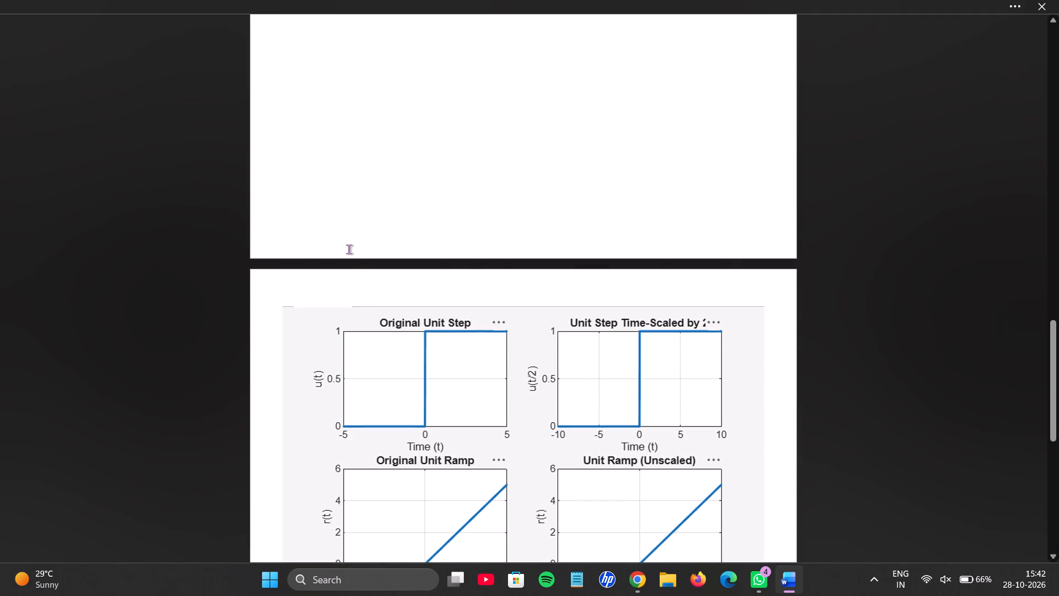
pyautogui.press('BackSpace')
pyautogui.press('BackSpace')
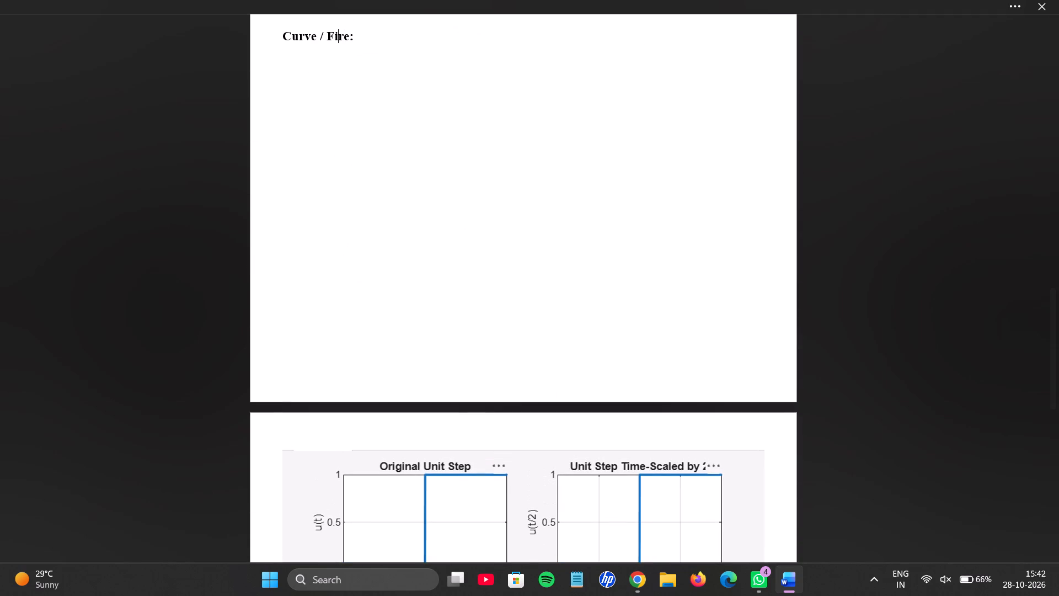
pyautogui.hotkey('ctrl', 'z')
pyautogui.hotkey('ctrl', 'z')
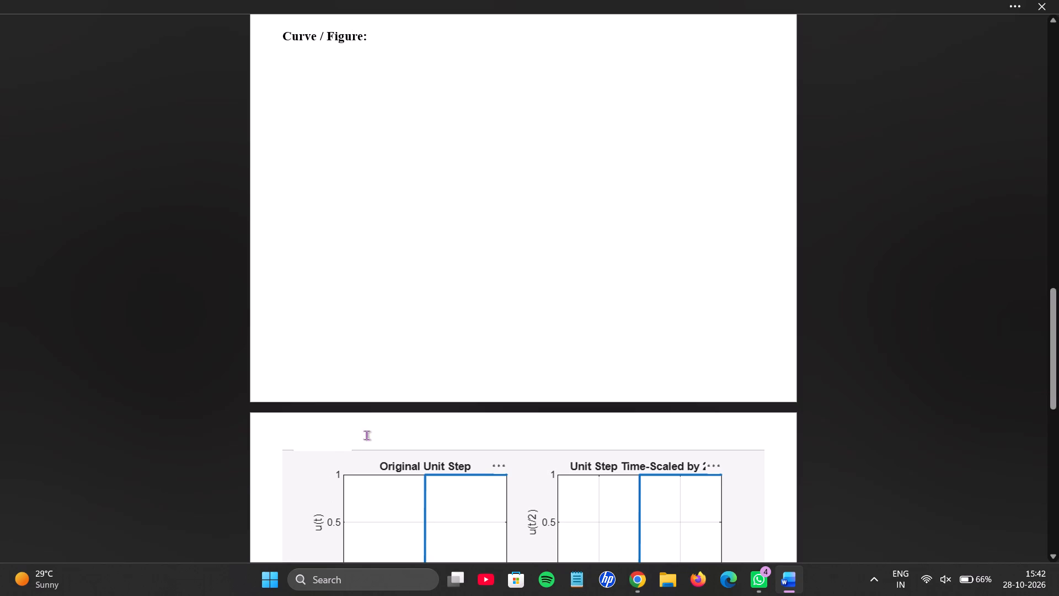
# Place the text cursor at the end of the PROGRAM heading in the report.
pyautogui.scroll(3, 361, 197)
pyautogui.scroll(-1, 361, 197)
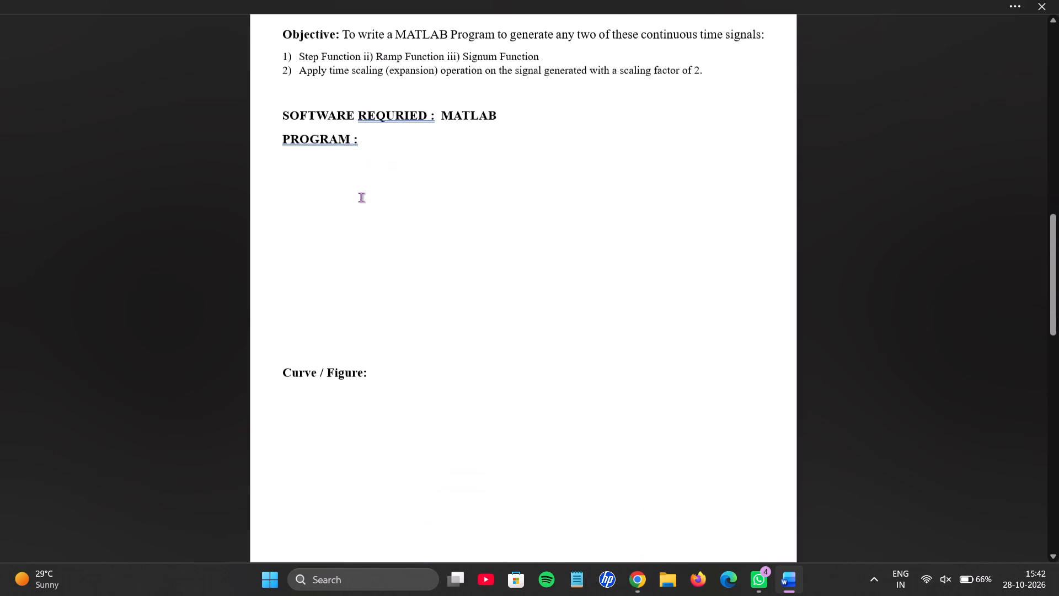
pyautogui.scroll(-1, 361, 197)
pyautogui.click(376, 147)
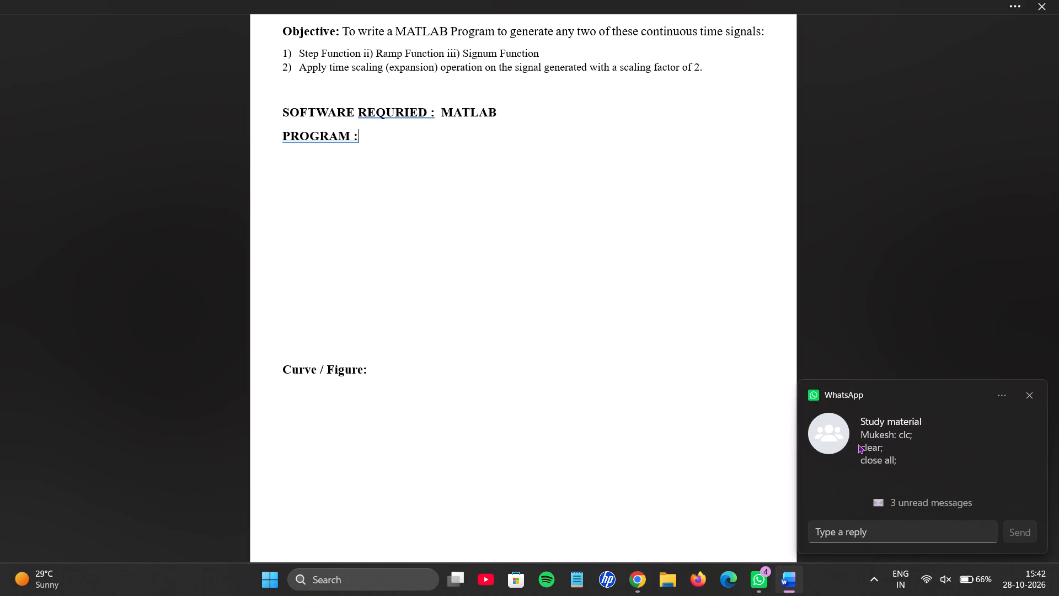
# Dismiss the WhatsApp notification from the Study material group.
pyautogui.click(1032, 396)
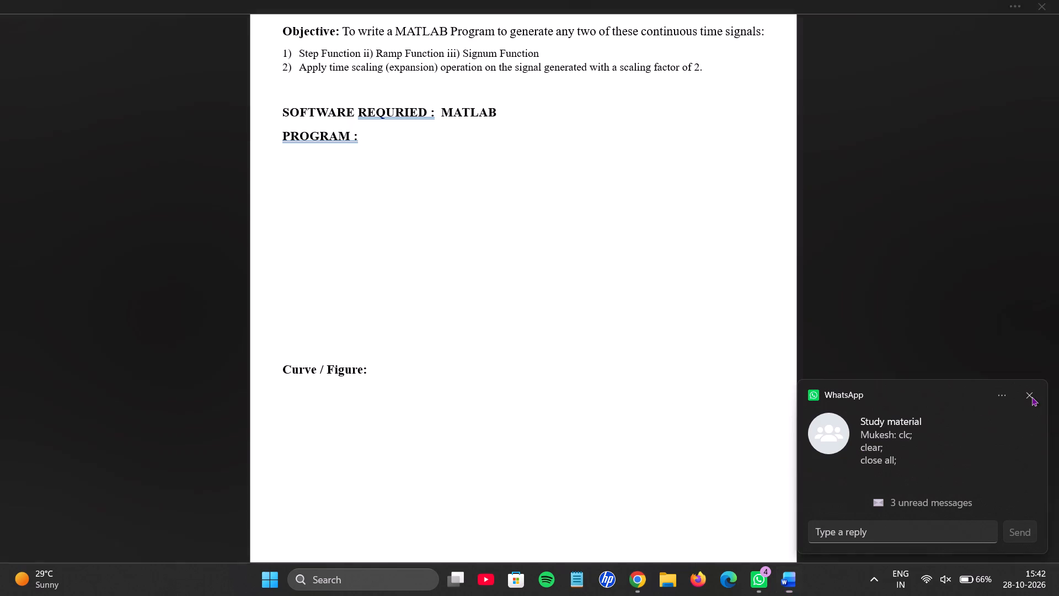
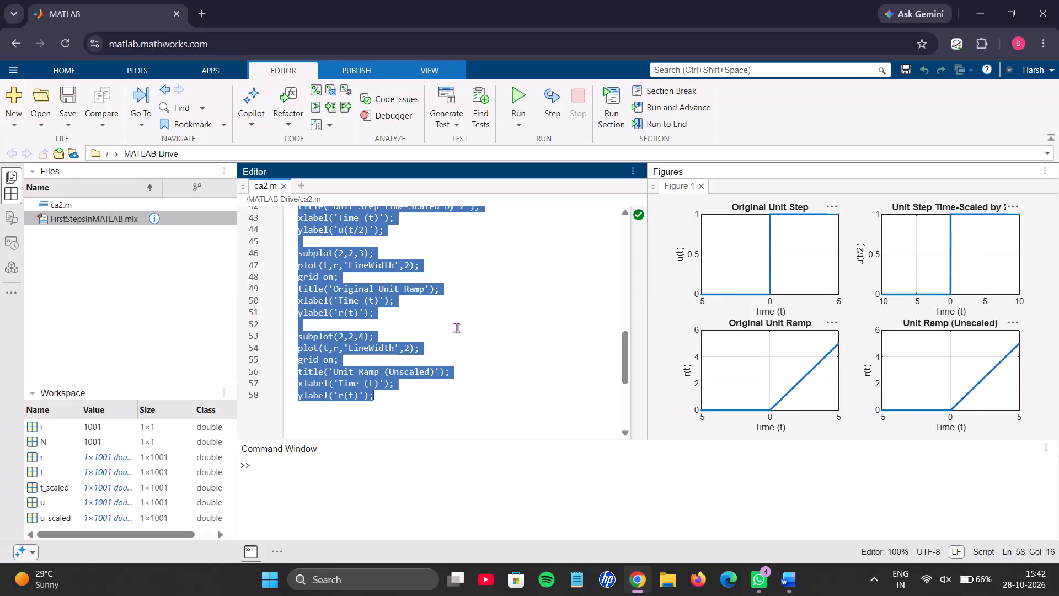
# Switch to the Word report and paste the copied ca2.m code on a new line below the PROGRAM heading.
pyautogui.click(780, 579)
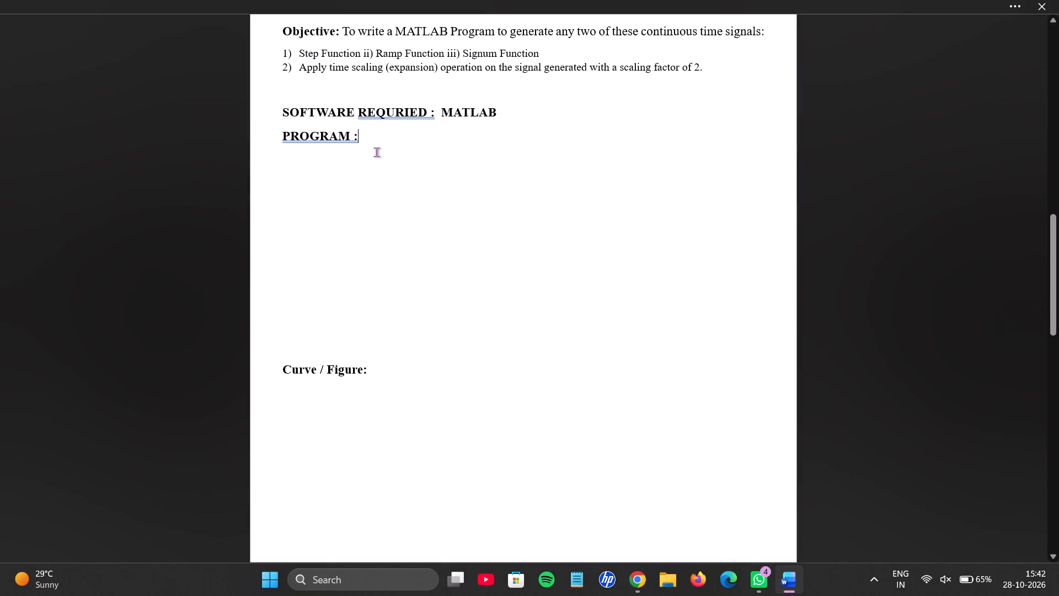
pyautogui.press('Return')
pyautogui.hotkey('ctrl', 'v')
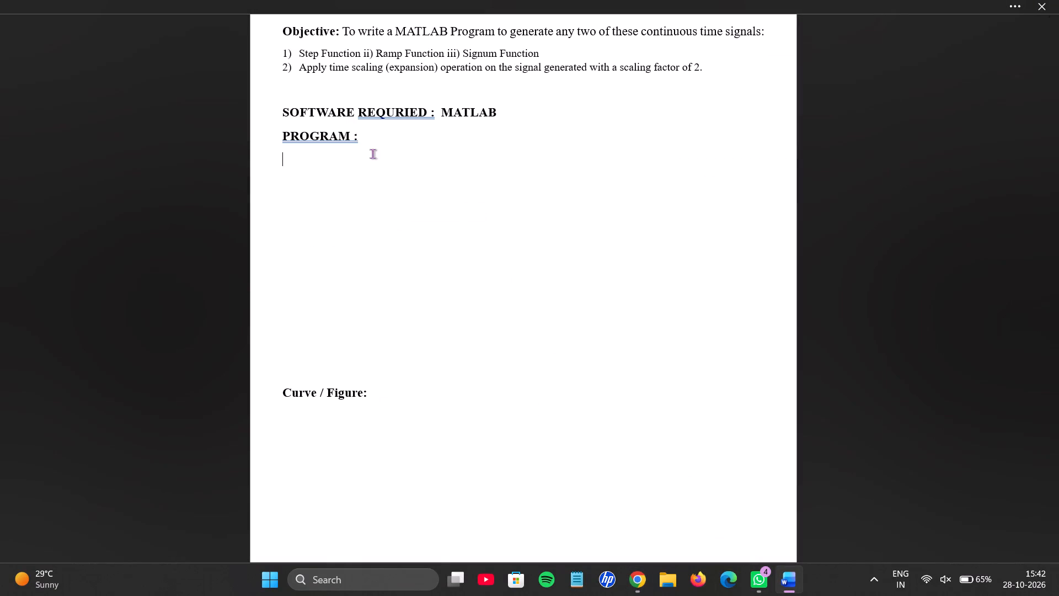
# Delete the surplus blank lines between the pasted code and the Curve / Figure heading, keeping one blank line between them.
pyautogui.scroll(7, 372, 153)
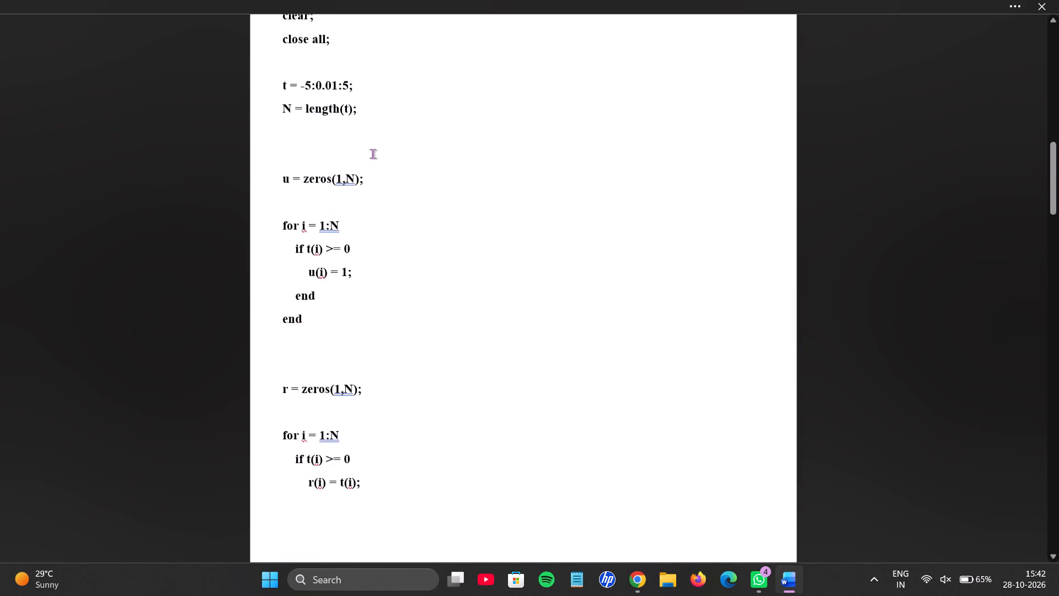
pyautogui.scroll(-2, 372, 153)
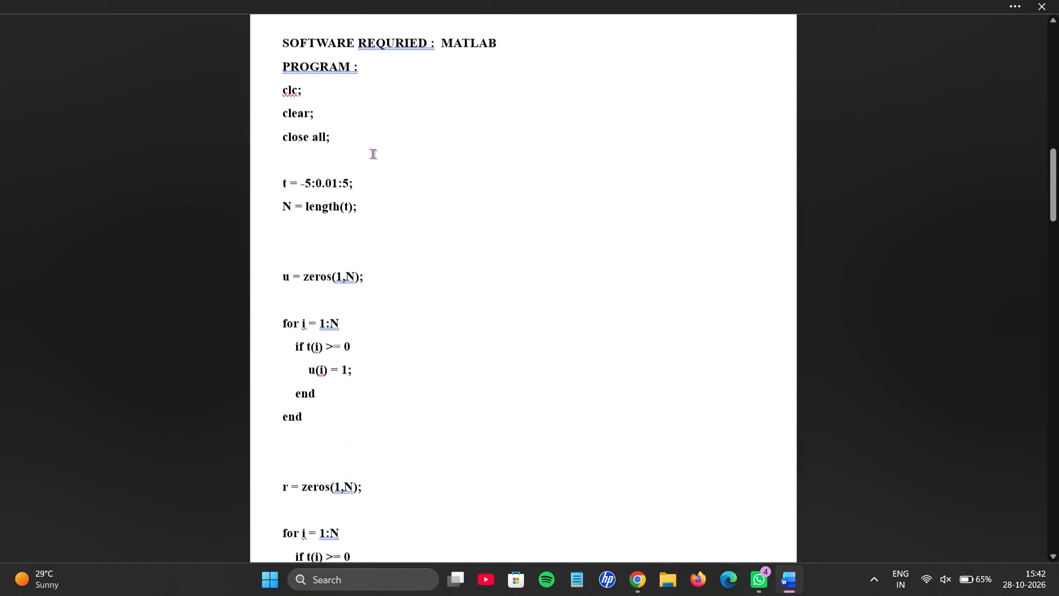
pyautogui.scroll(-4, 372, 153)
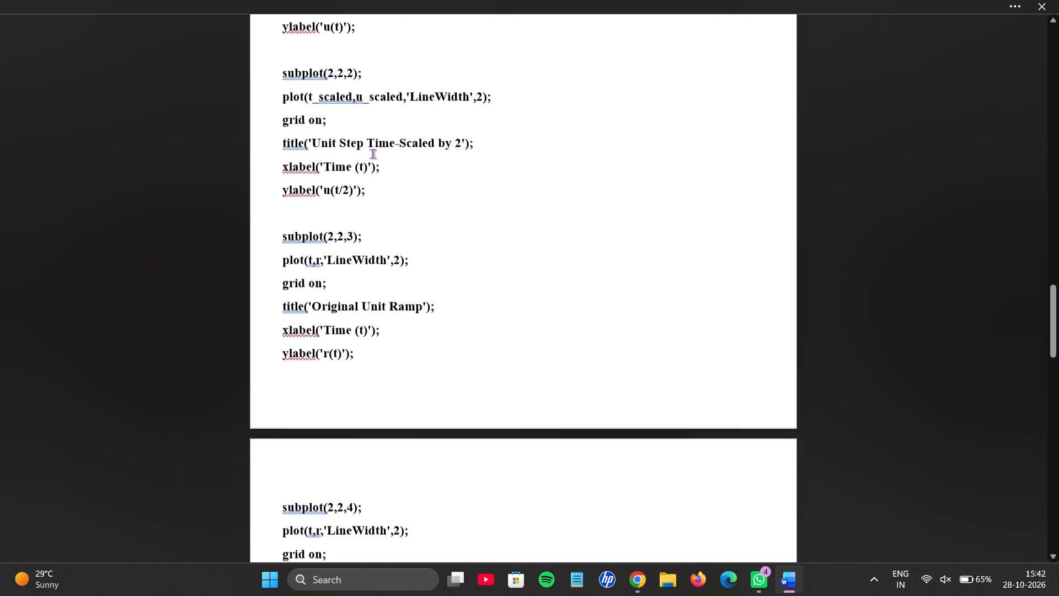
pyautogui.scroll(-2, 372, 153)
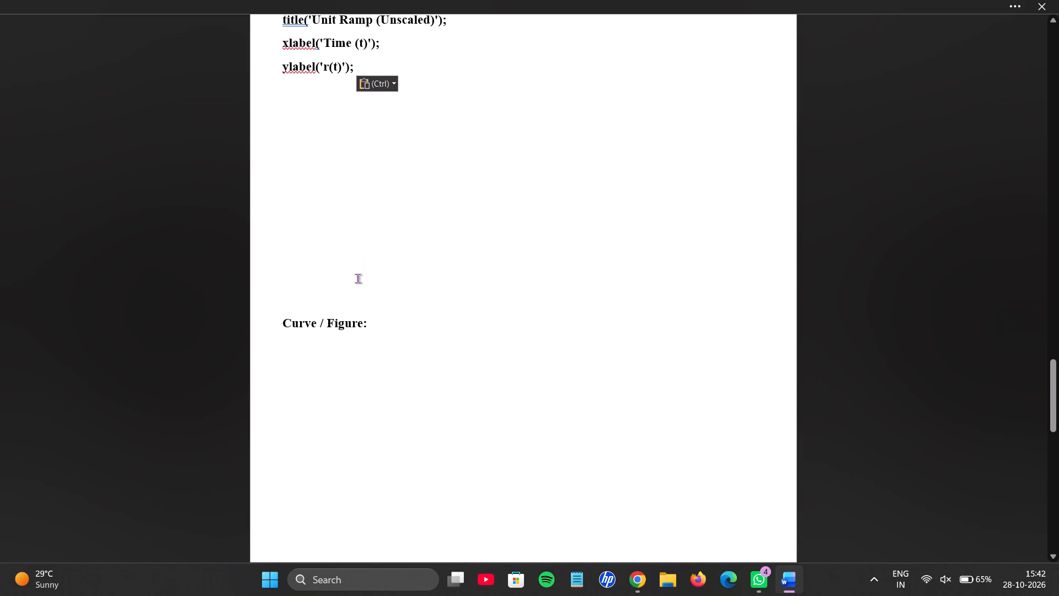
pyautogui.click(352, 290)
pyautogui.press('BackSpace')
pyautogui.press('BackSpace')
pyautogui.press('BackSpace')
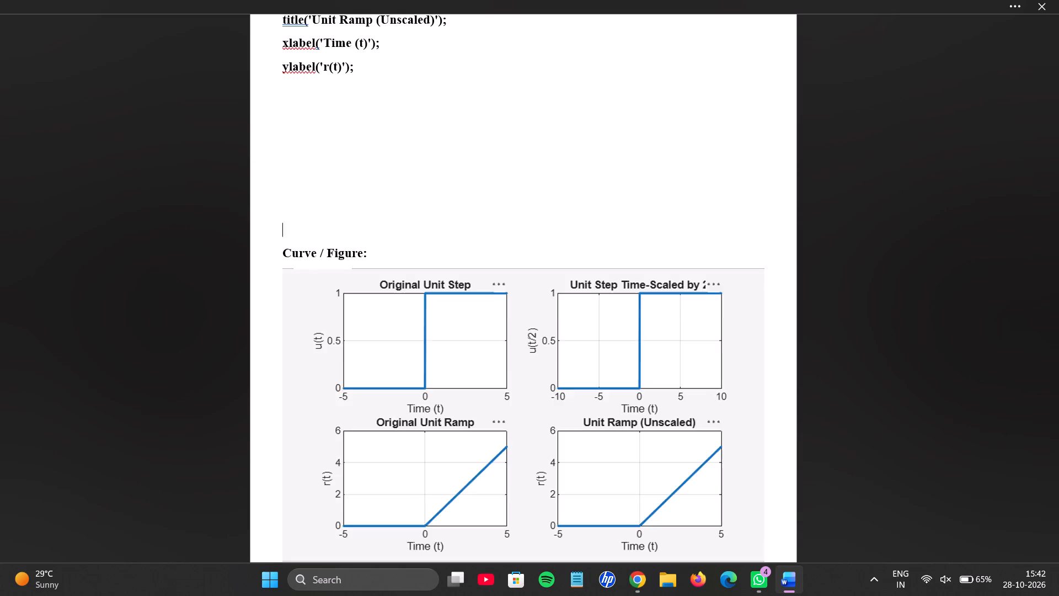
pyautogui.press('BackSpace')
pyautogui.press('BackSpace')
pyautogui.press('BackSpace')
pyautogui.press('BackSpace')
pyautogui.press('BackSpace')
pyautogui.press('BackSpace')
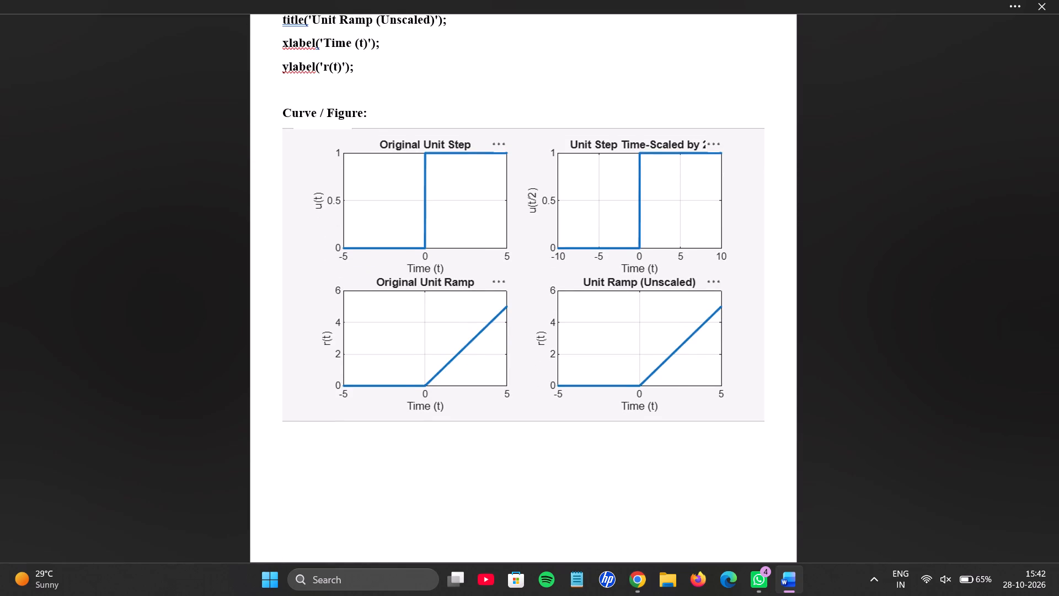
pyautogui.press('BackSpace')
pyautogui.hotkey('ctrl', 'z')
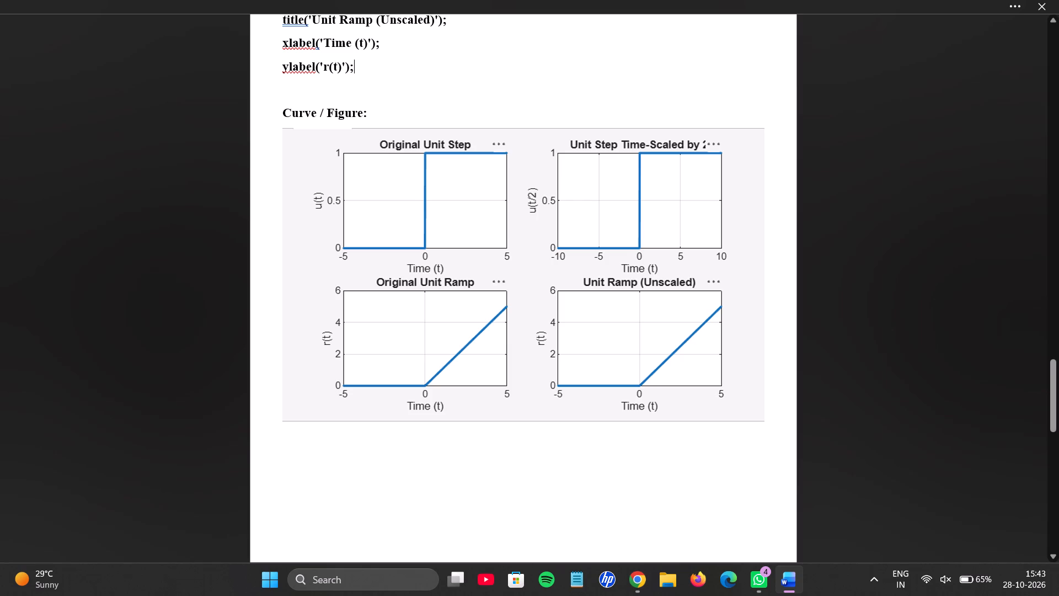
# Check the layout of the code and plots around the Curve / Figure heading, and go to the RESULT section.
pyautogui.scroll(-1, 348, 282)
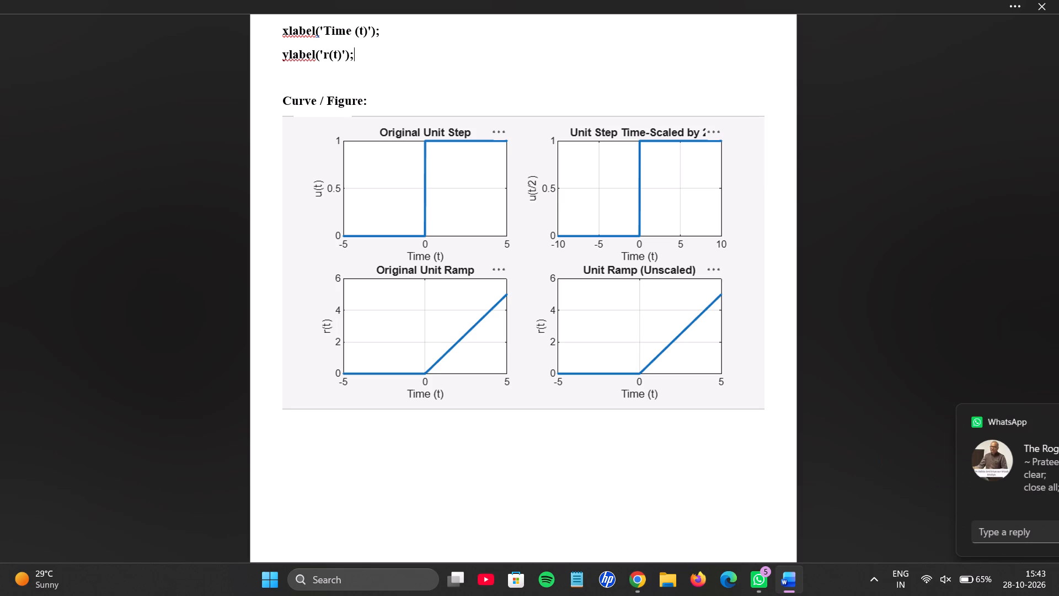
pyautogui.scroll(1, 446, 216)
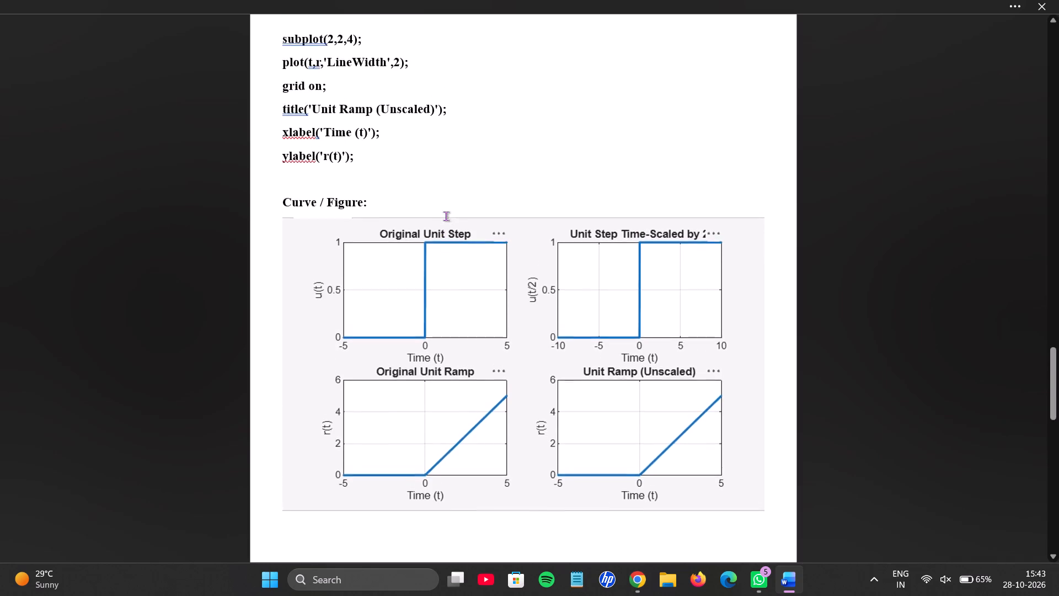
pyautogui.scroll(-4, 446, 216)
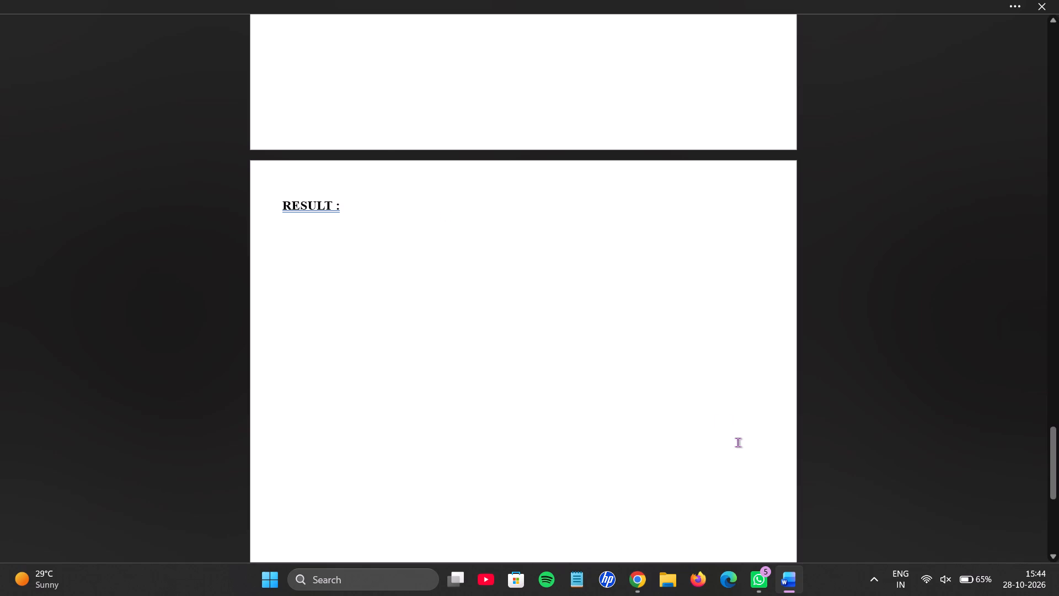
# Glance at the script and Figure 1 in MATLAB, then check the Word report's Objective, PROGRAM, Curve / Figure and RESULT sections.
pyautogui.click(635, 572)
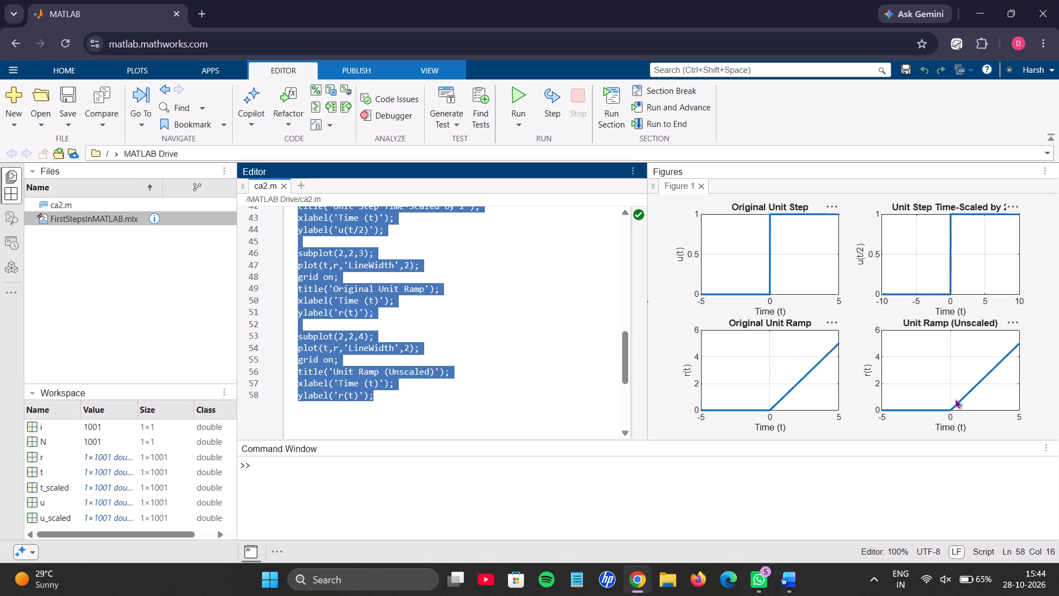
pyautogui.click(783, 583)
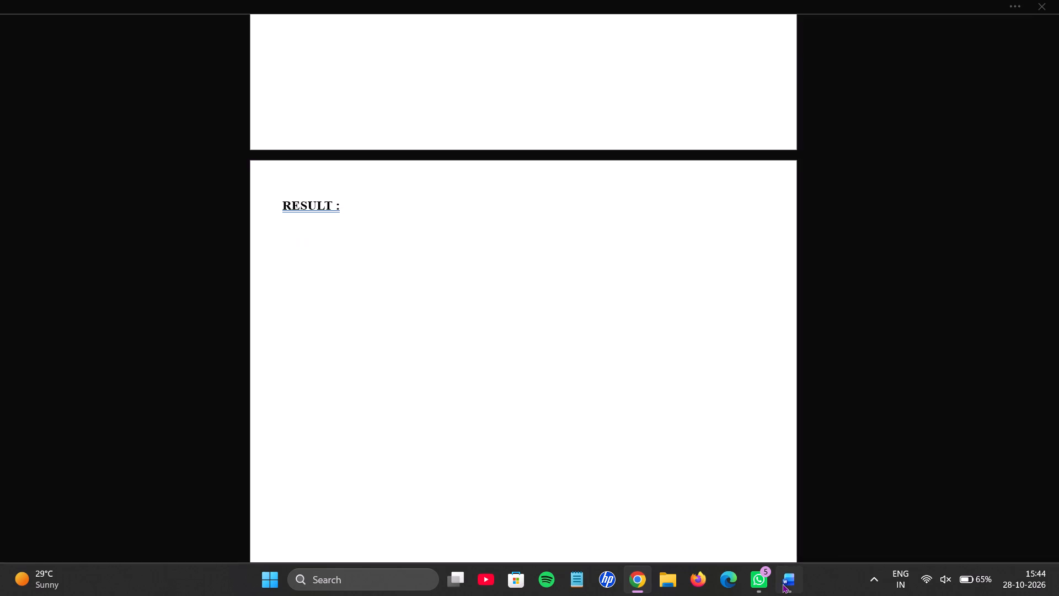
pyautogui.scroll(3, 549, 316)
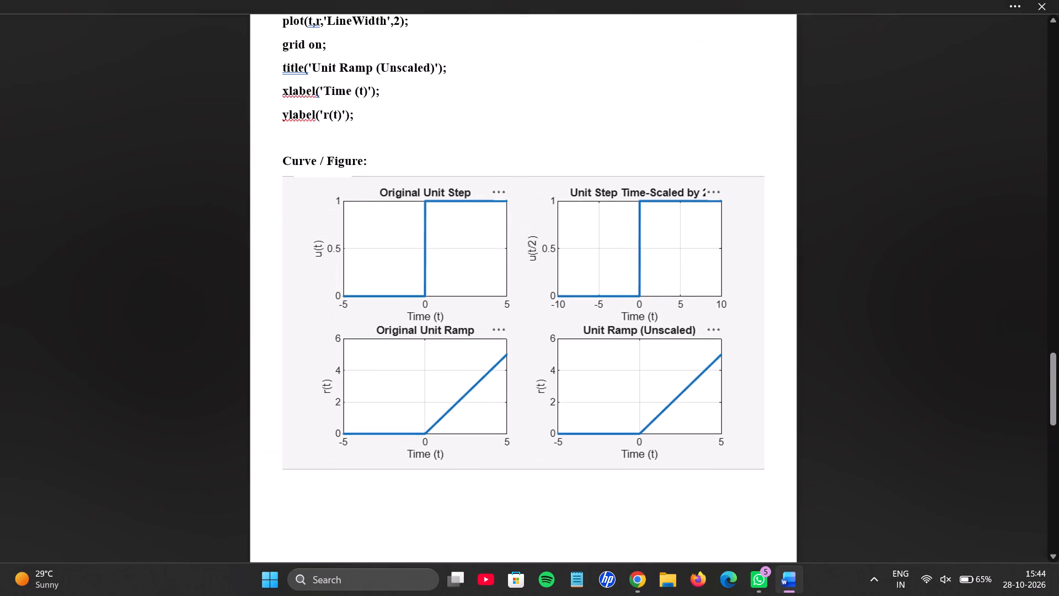
pyautogui.scroll(3, 549, 316)
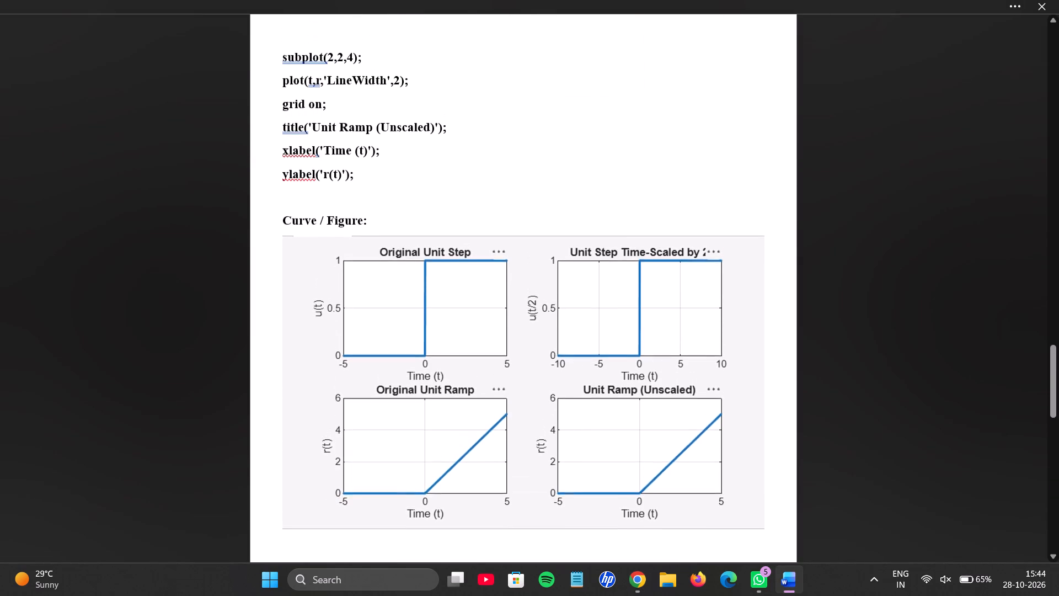
pyautogui.scroll(7, 549, 316)
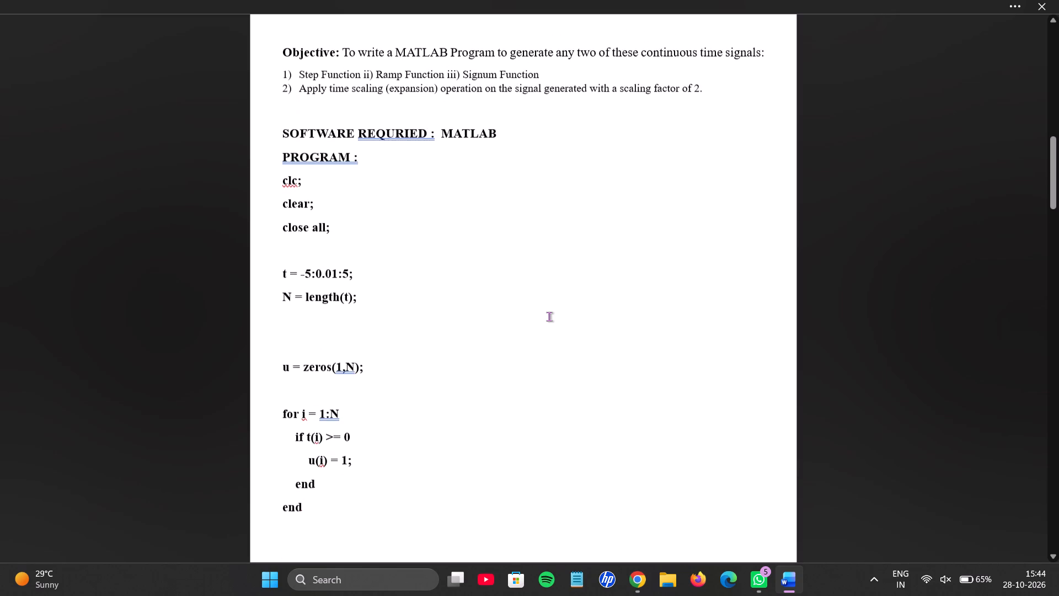
pyautogui.scroll(1, 549, 316)
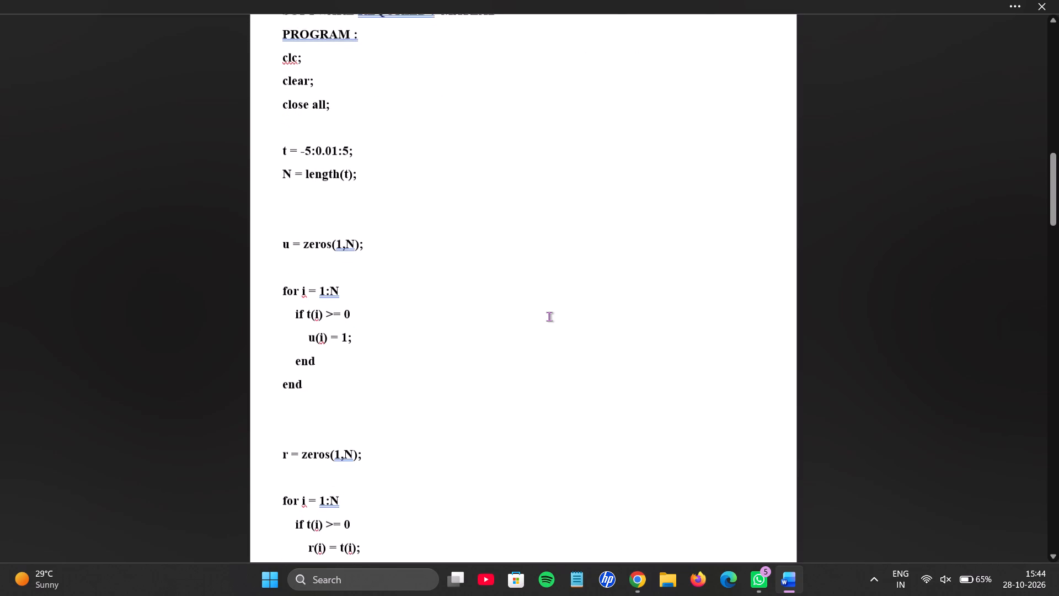
pyautogui.scroll(1, 549, 316)
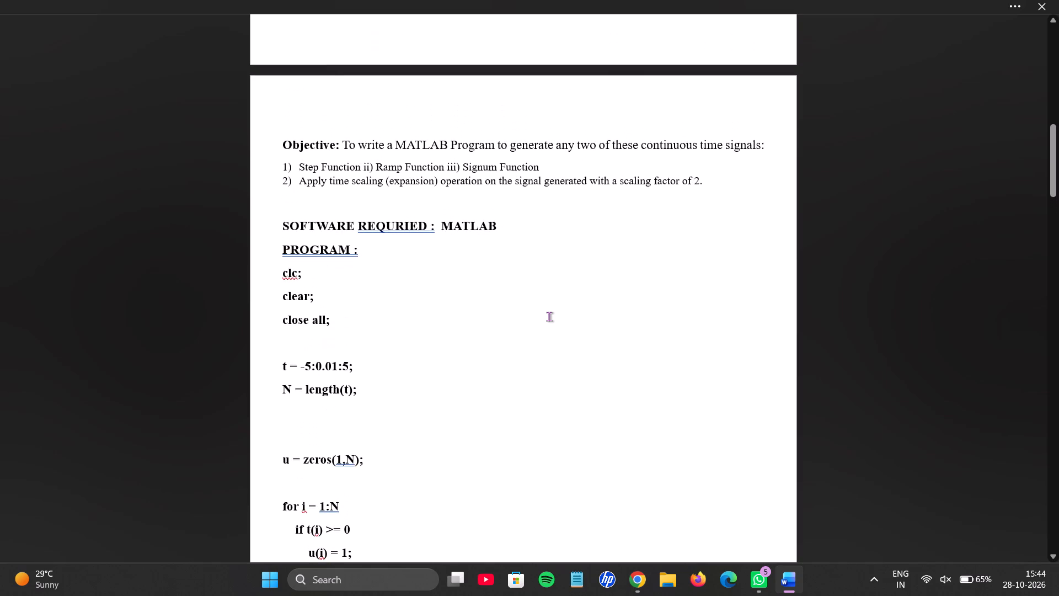
pyautogui.scroll(-8, 549, 316)
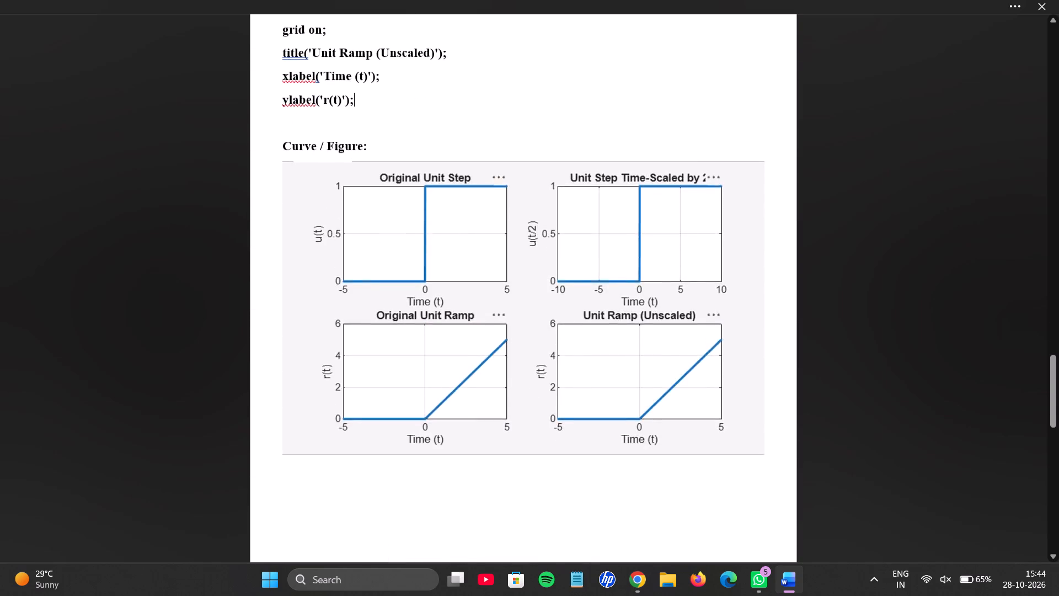
pyautogui.scroll(-2, 549, 316)
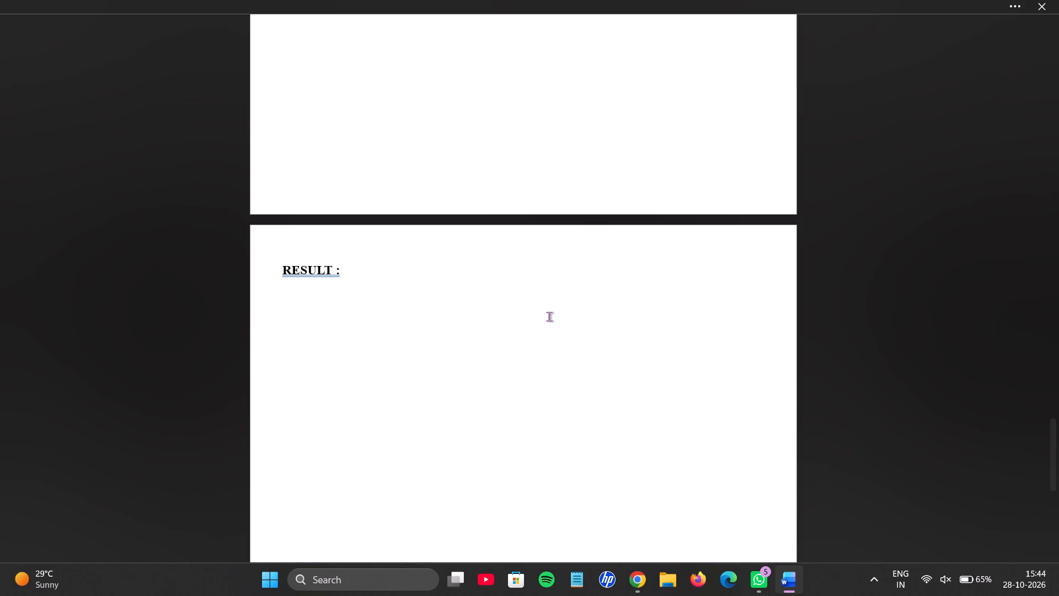
# Reread the report from the Objective through the program code and pasted plots to the RESULT heading.
pyautogui.scroll(9, 549, 316)
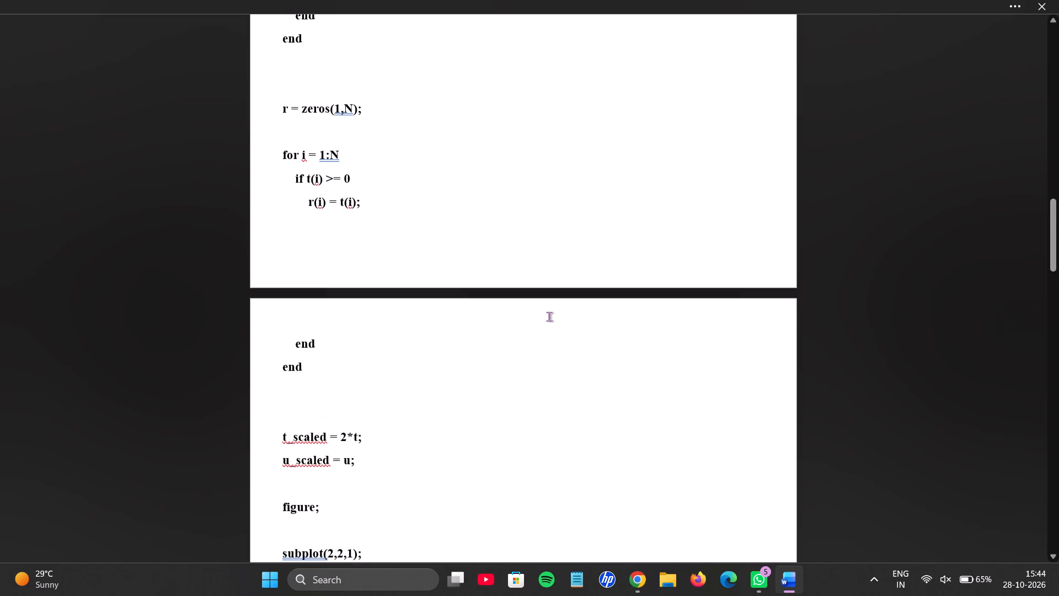
pyautogui.scroll(5, 549, 316)
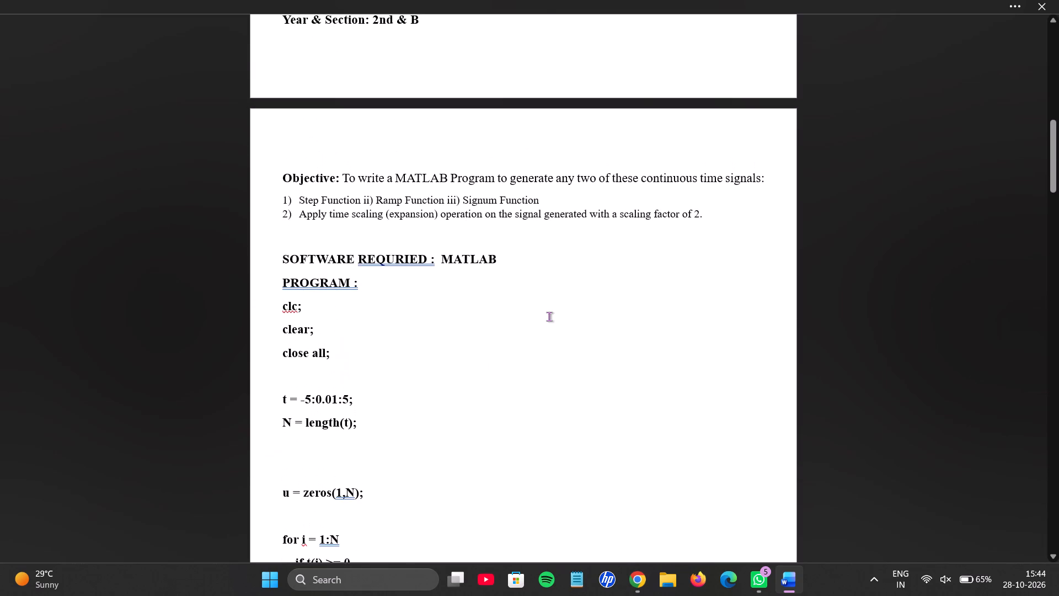
pyautogui.scroll(-1, 549, 316)
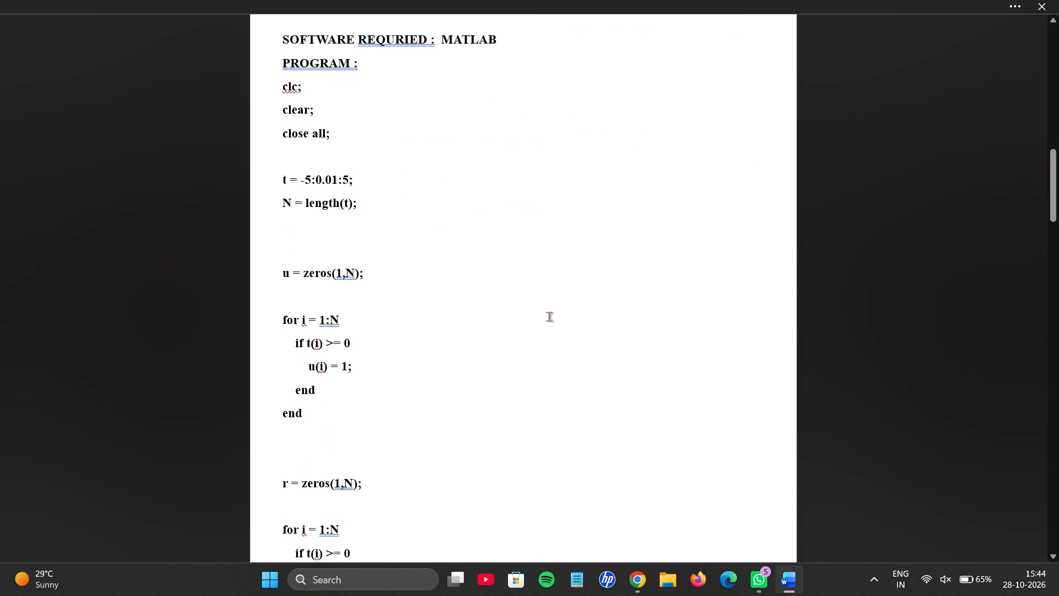
pyautogui.scroll(-4, 549, 316)
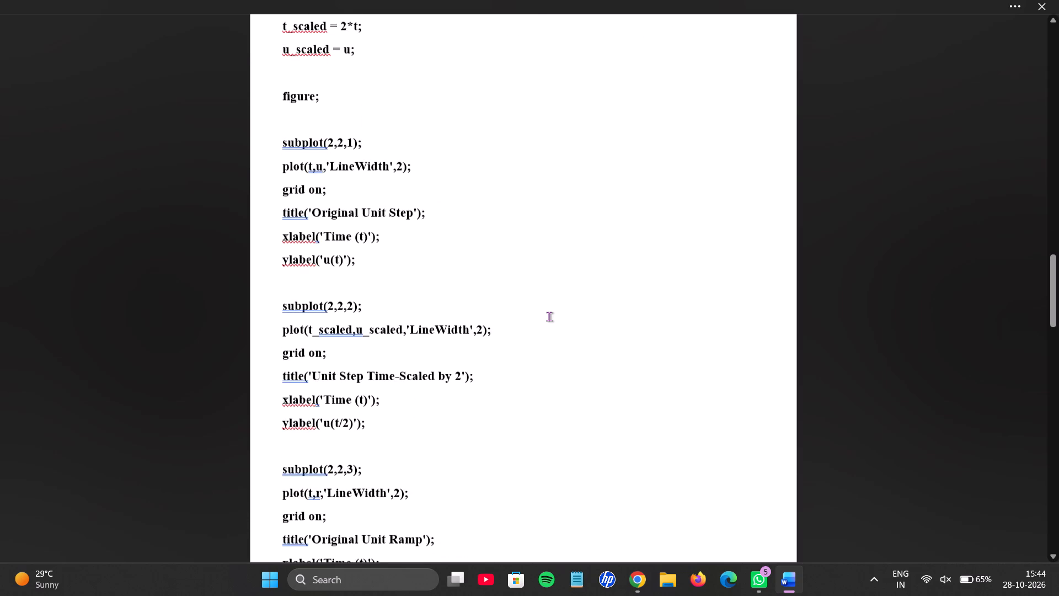
pyautogui.scroll(-2, 549, 316)
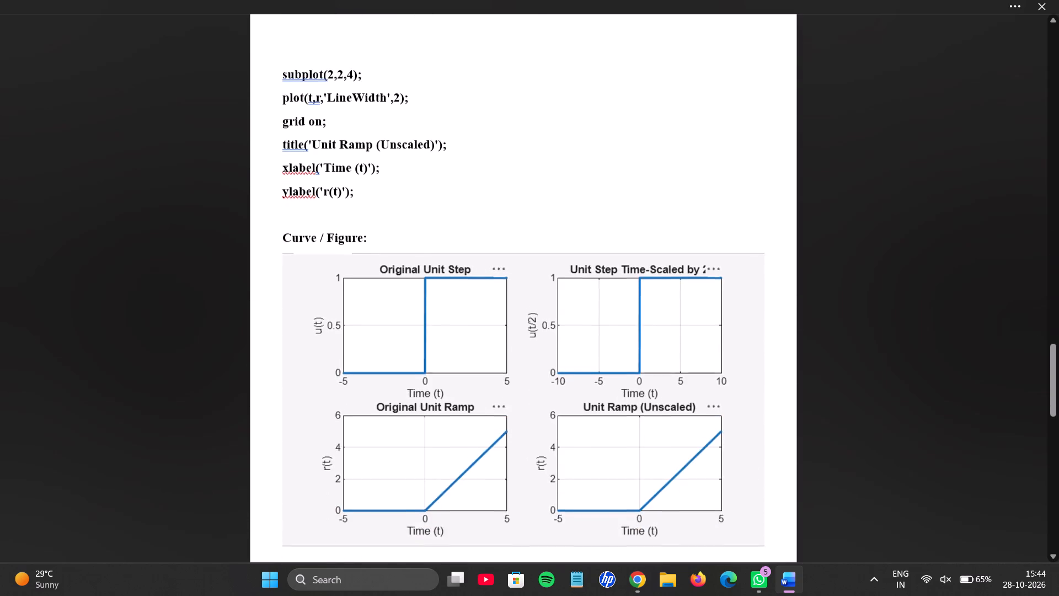
pyautogui.scroll(-4, 549, 316)
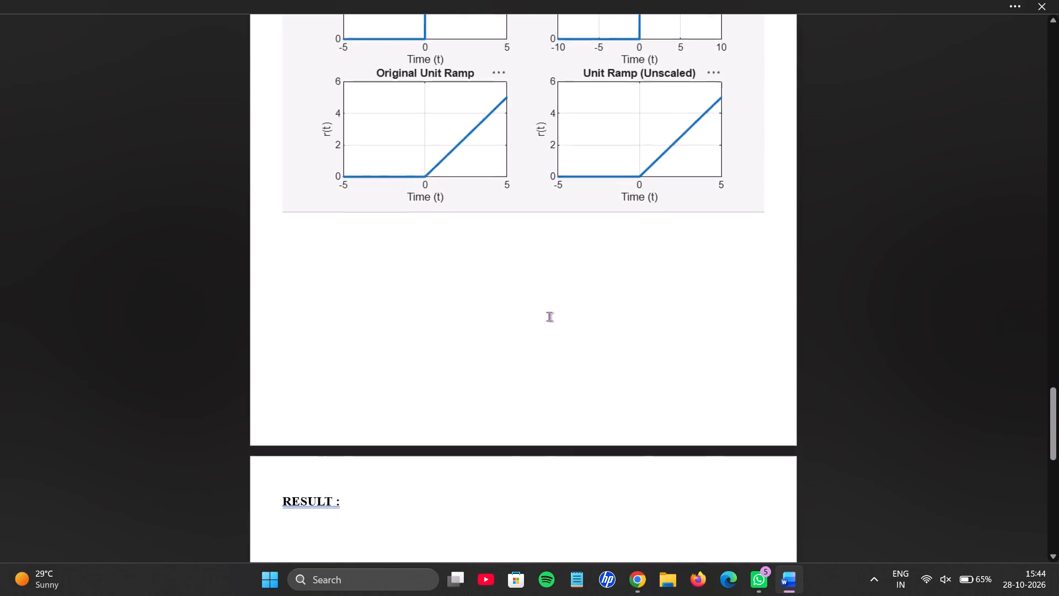
pyautogui.scroll(-3, 549, 316)
pyautogui.scroll(5, 549, 316)
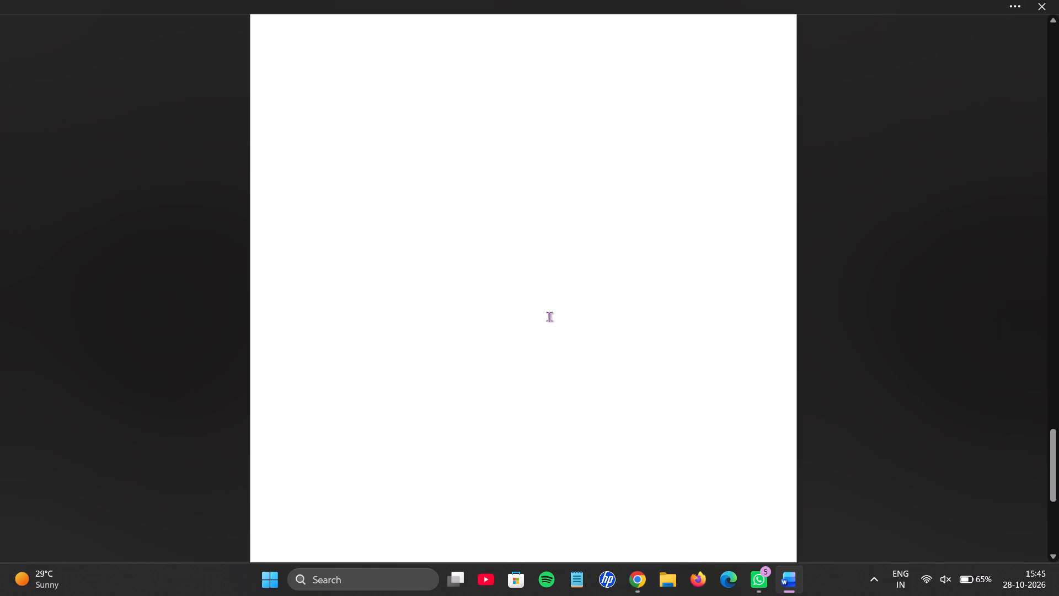
pyautogui.scroll(6, 549, 316)
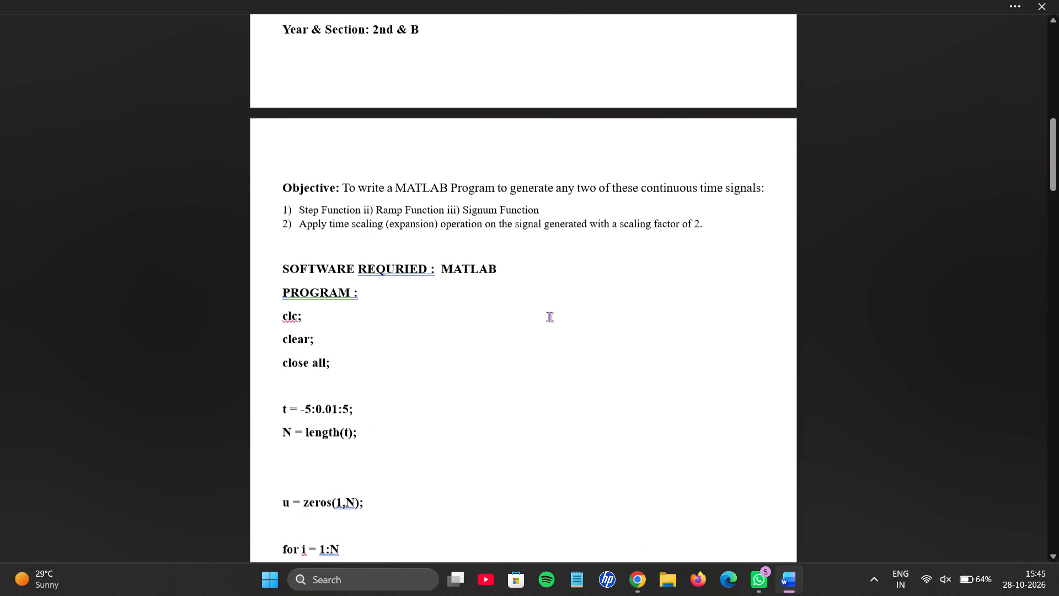
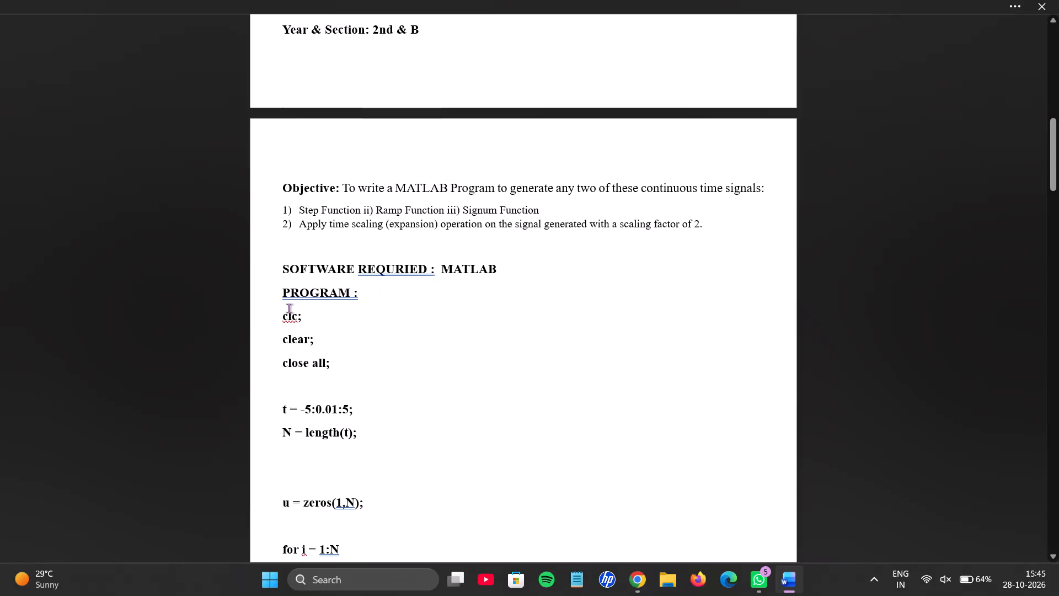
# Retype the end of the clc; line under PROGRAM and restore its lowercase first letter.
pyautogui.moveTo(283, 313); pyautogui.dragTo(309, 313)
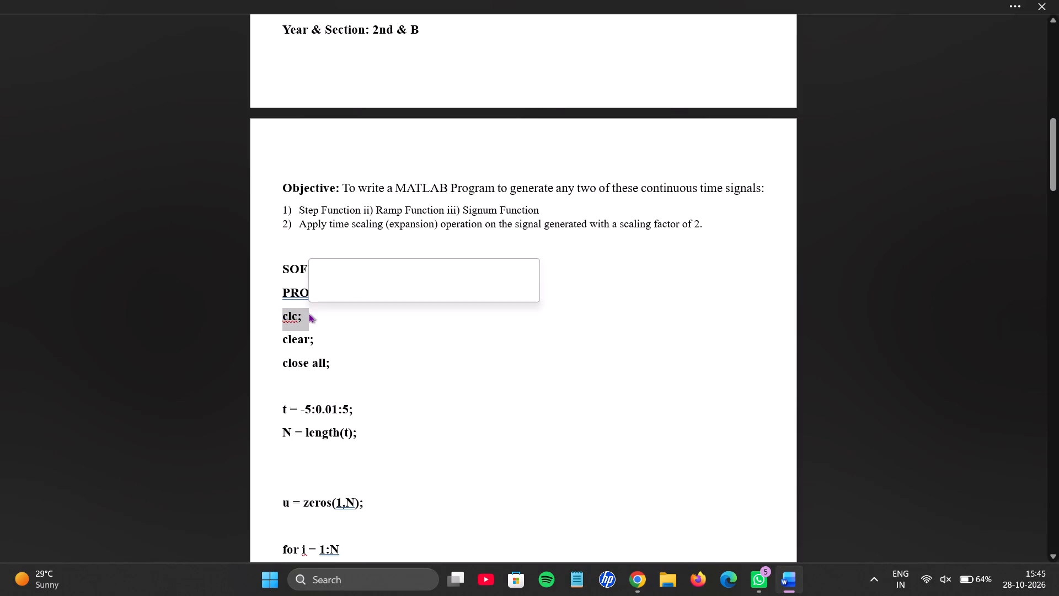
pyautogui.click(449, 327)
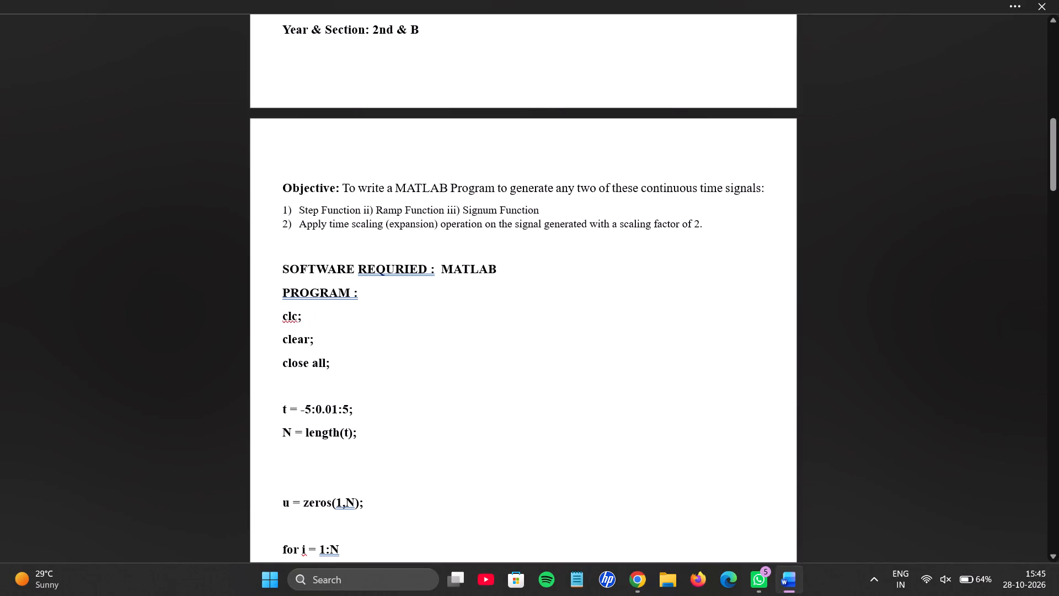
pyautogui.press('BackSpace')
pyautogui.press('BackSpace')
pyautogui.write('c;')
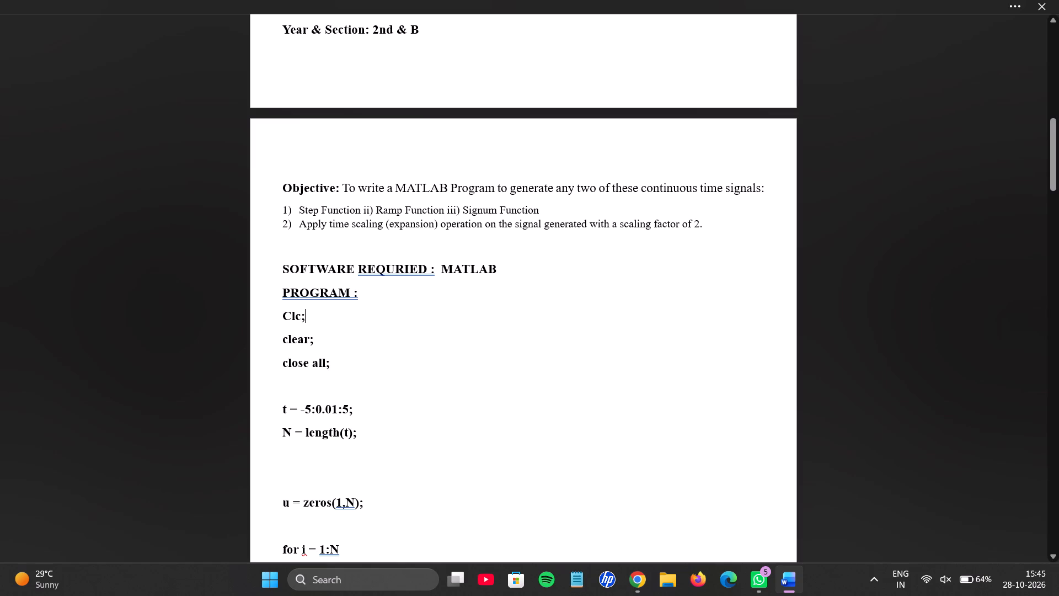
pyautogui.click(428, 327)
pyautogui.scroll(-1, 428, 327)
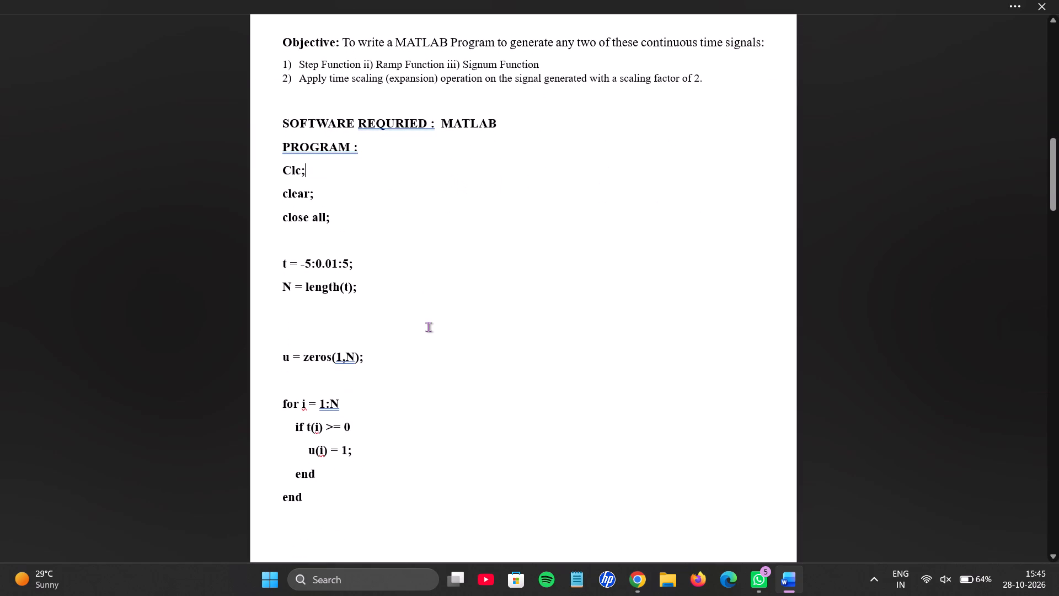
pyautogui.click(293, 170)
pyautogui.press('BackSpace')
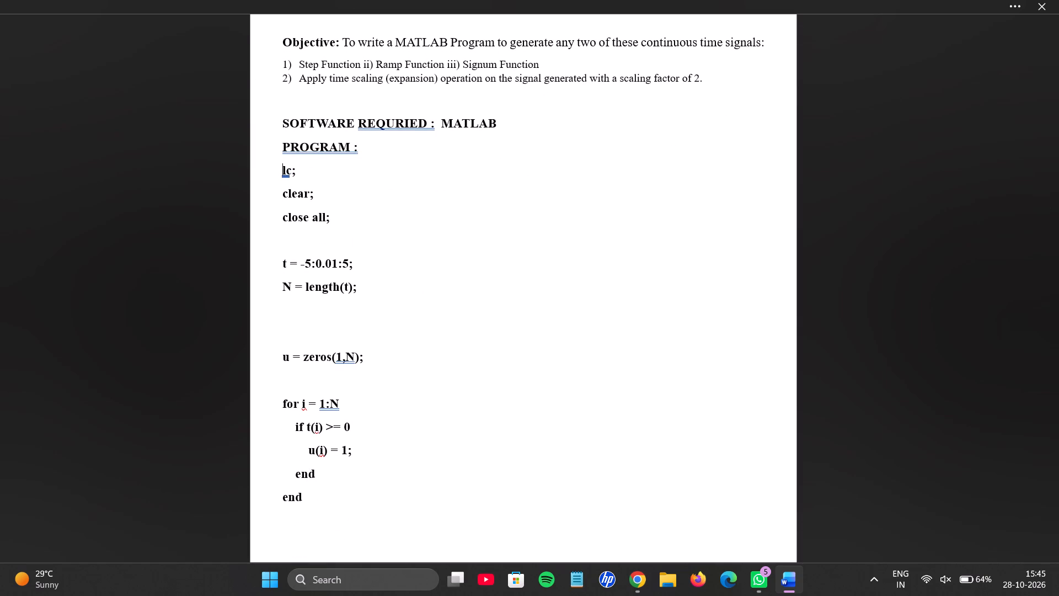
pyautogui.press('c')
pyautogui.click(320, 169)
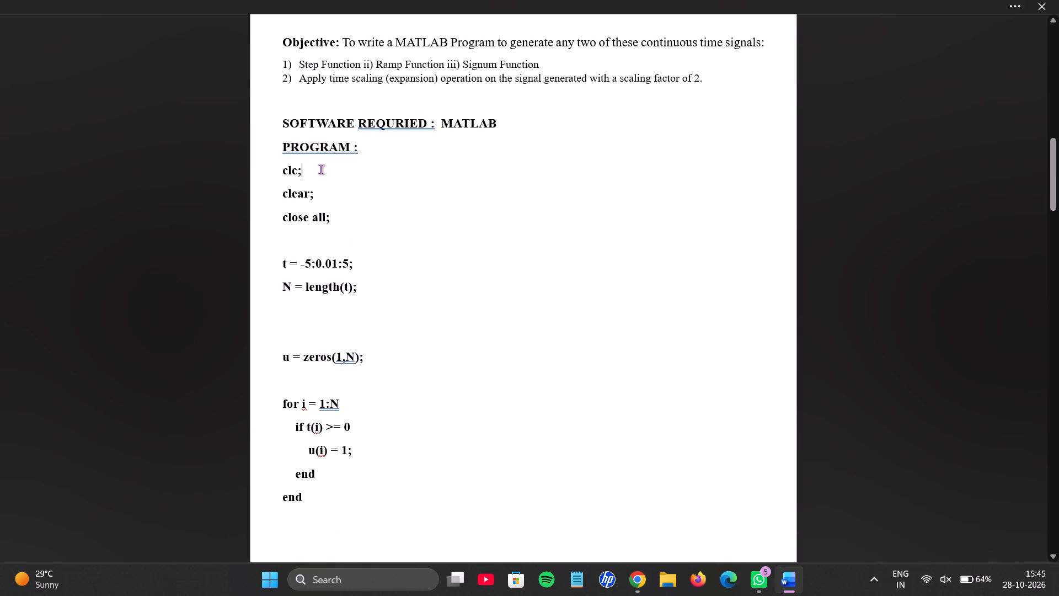
# Remove the blank lines before t = -5:0.01:5;, u = zeros(1,N); and the first for loop in the program code.
pyautogui.scroll(-1, 320, 169)
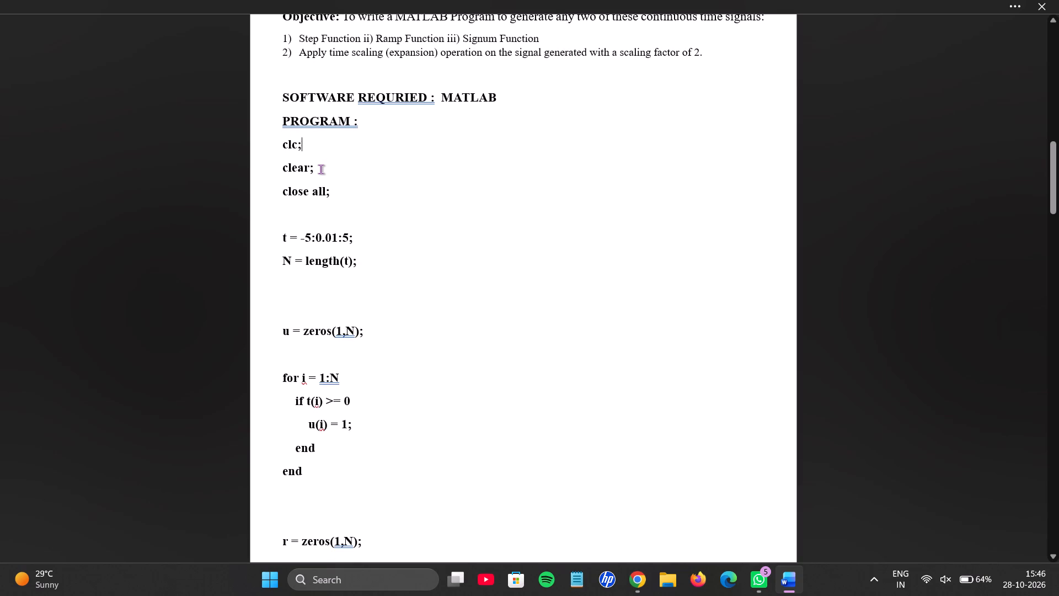
pyautogui.scroll(-1, 320, 169)
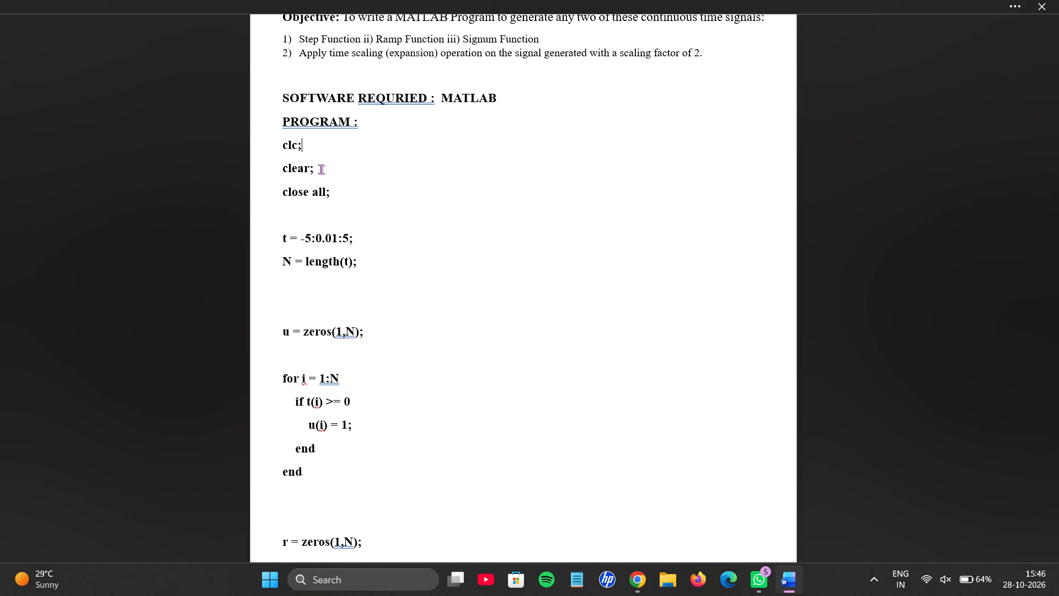
pyautogui.scroll(3, 320, 169)
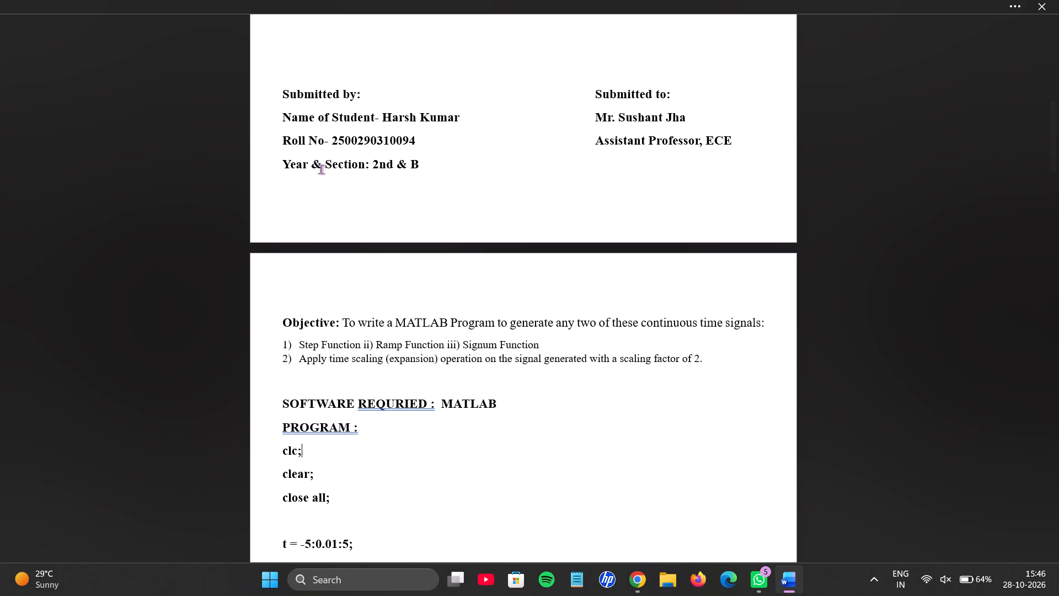
pyautogui.scroll(-1, 330, 102)
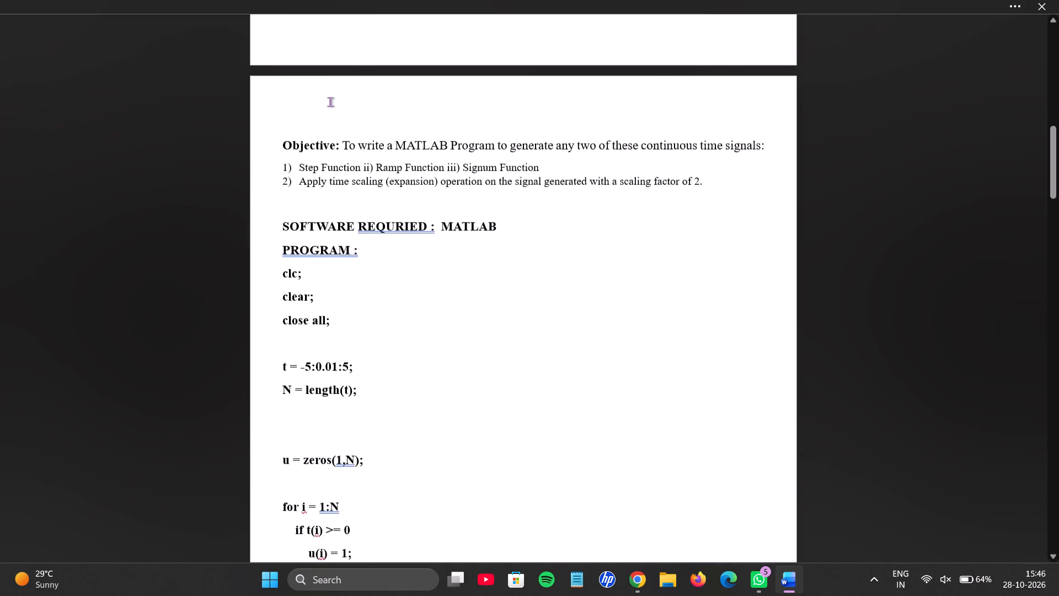
pyautogui.scroll(-1, 330, 102)
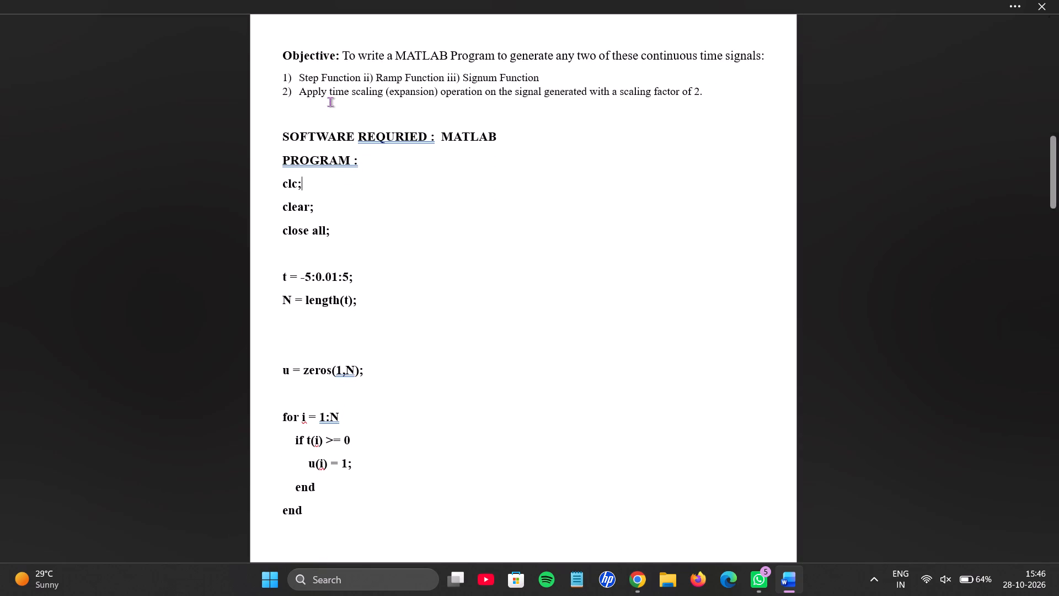
pyautogui.click(329, 265)
pyautogui.press('BackSpace')
pyautogui.click(331, 334)
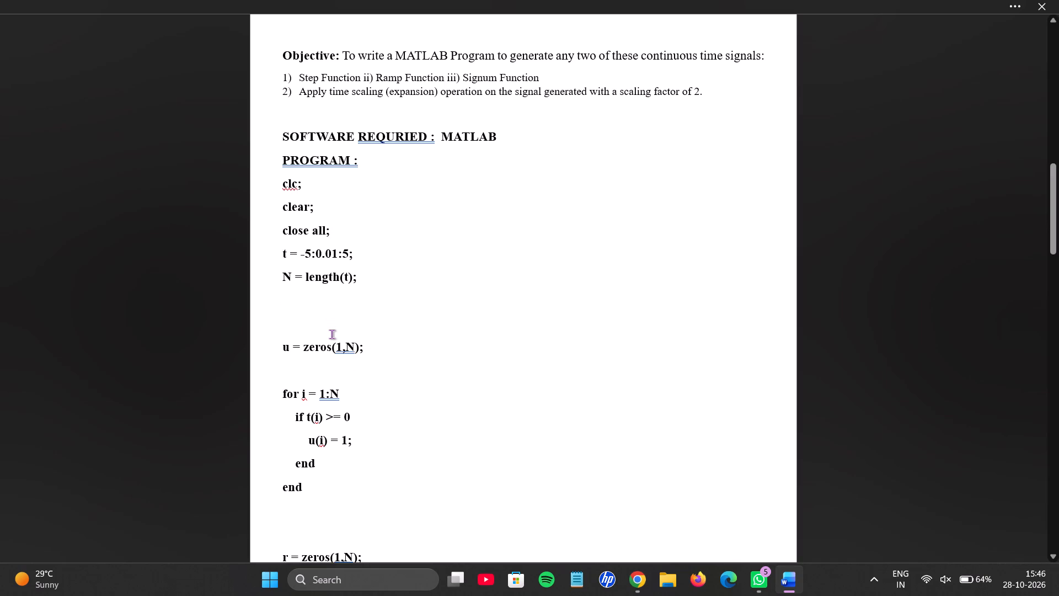
pyautogui.press('BackSpace')
pyautogui.press('BackSpace')
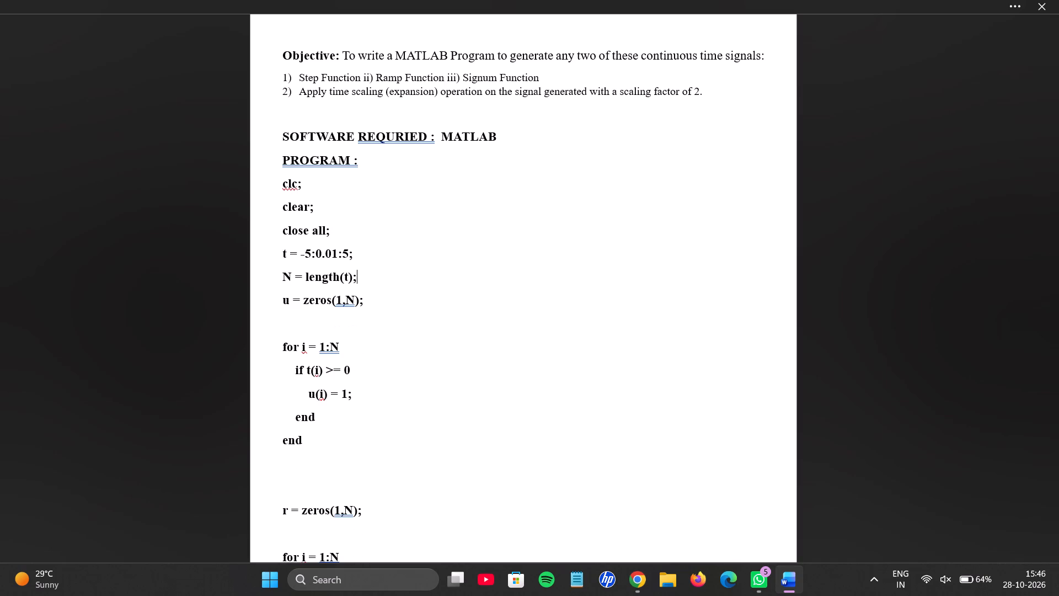
pyautogui.click(341, 335)
pyautogui.press('BackSpace')
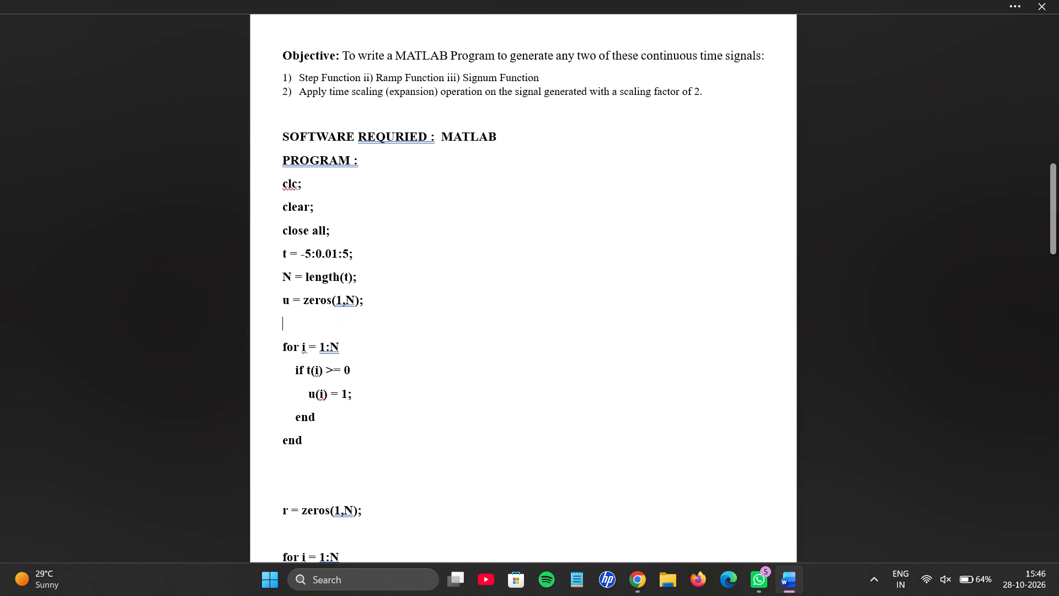
# Remove the blank lines before r = zeros(1,N);, the second for loop and t_scaled = 2*t;.
pyautogui.click(336, 475)
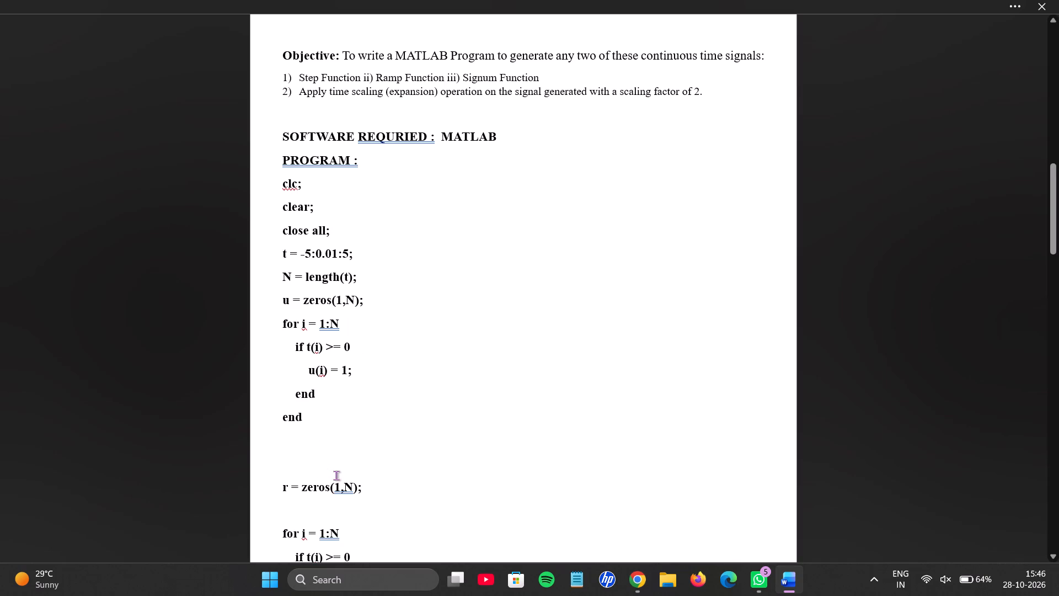
pyautogui.press('BackSpace')
pyautogui.press('BackSpace')
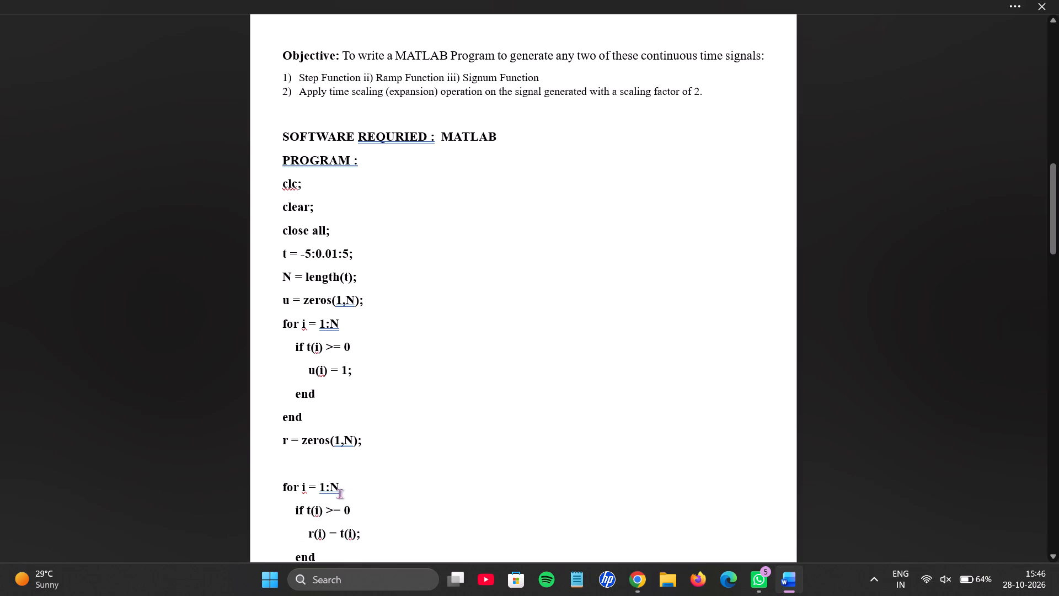
pyautogui.click(347, 476)
pyautogui.press('BackSpace')
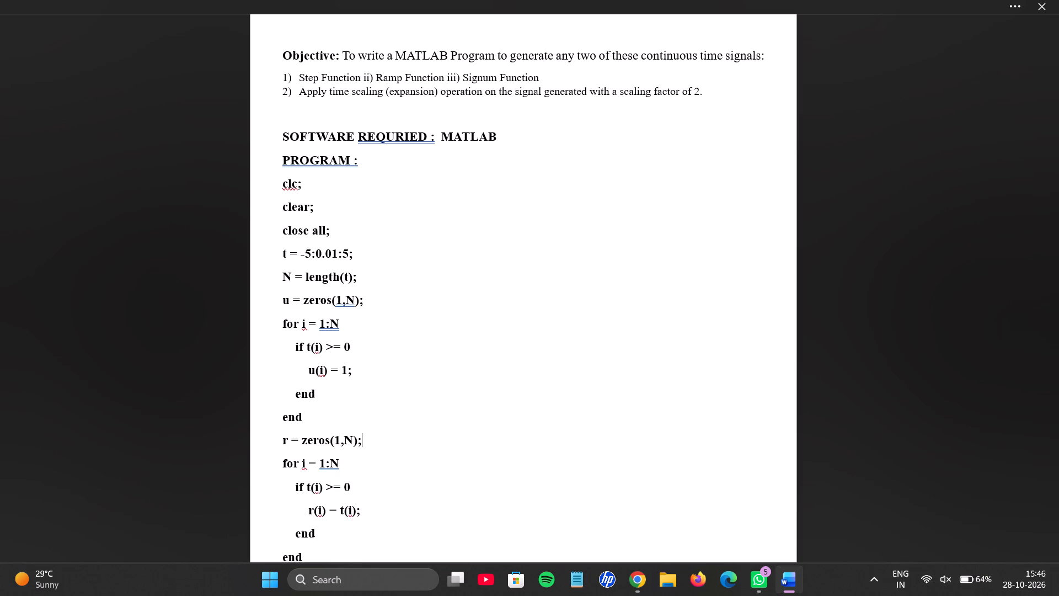
pyautogui.scroll(-1, 347, 476)
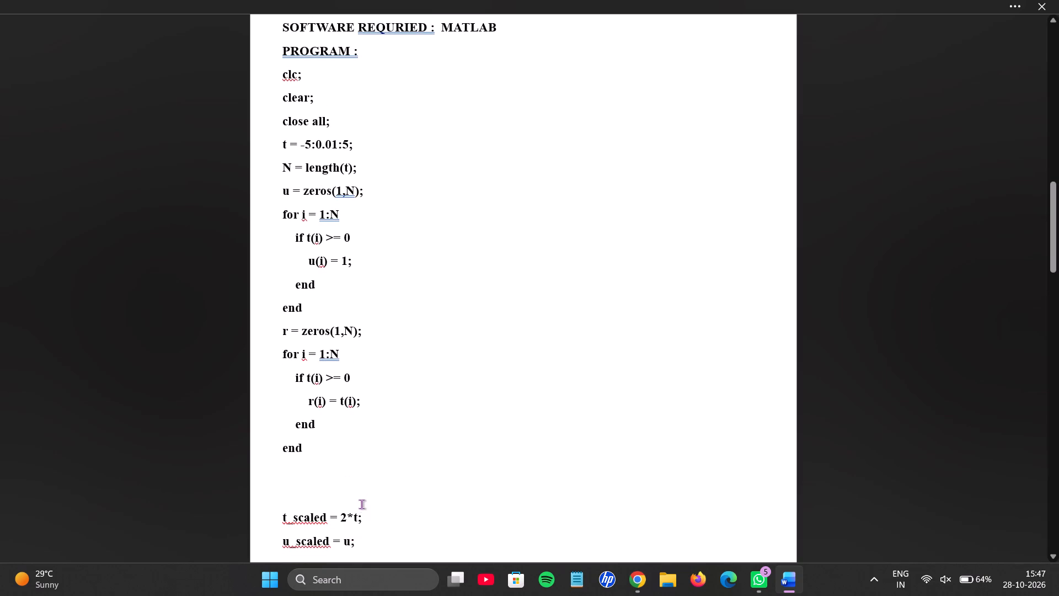
pyautogui.click(362, 502)
pyautogui.press('BackSpace')
pyautogui.press('BackSpace')
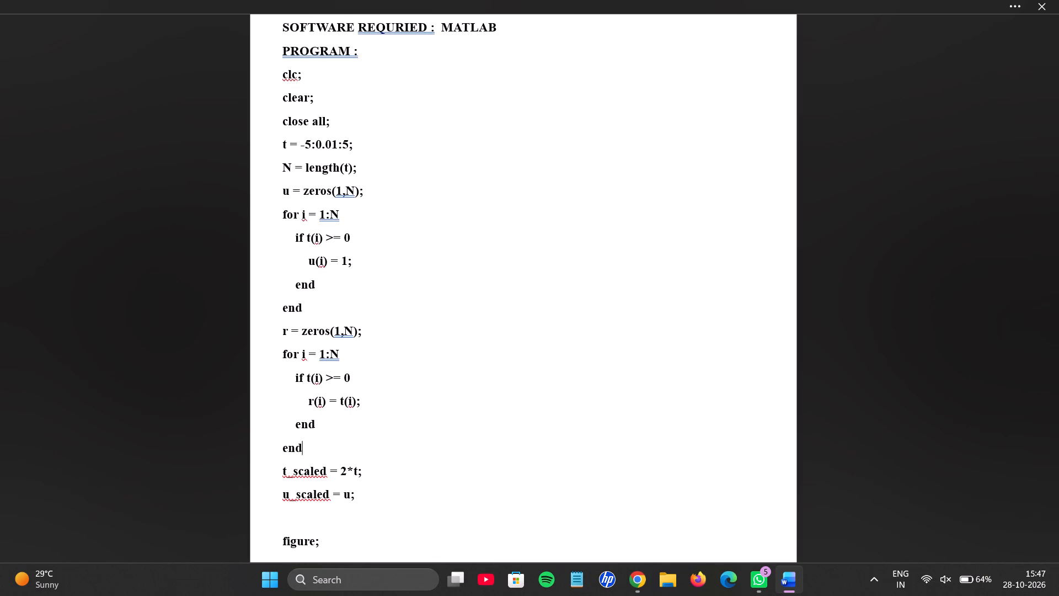
# Remove the blank lines before figure;, subplot(2,2,1); and subplot(2,2,2);.
pyautogui.scroll(-1, 362, 502)
pyautogui.click(359, 378)
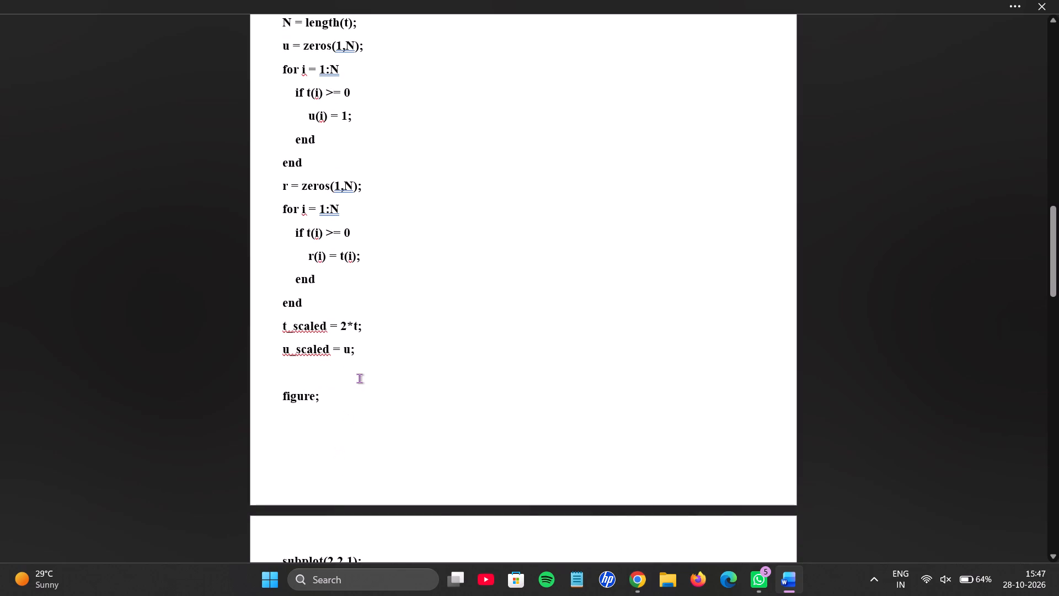
pyautogui.press('BackSpace')
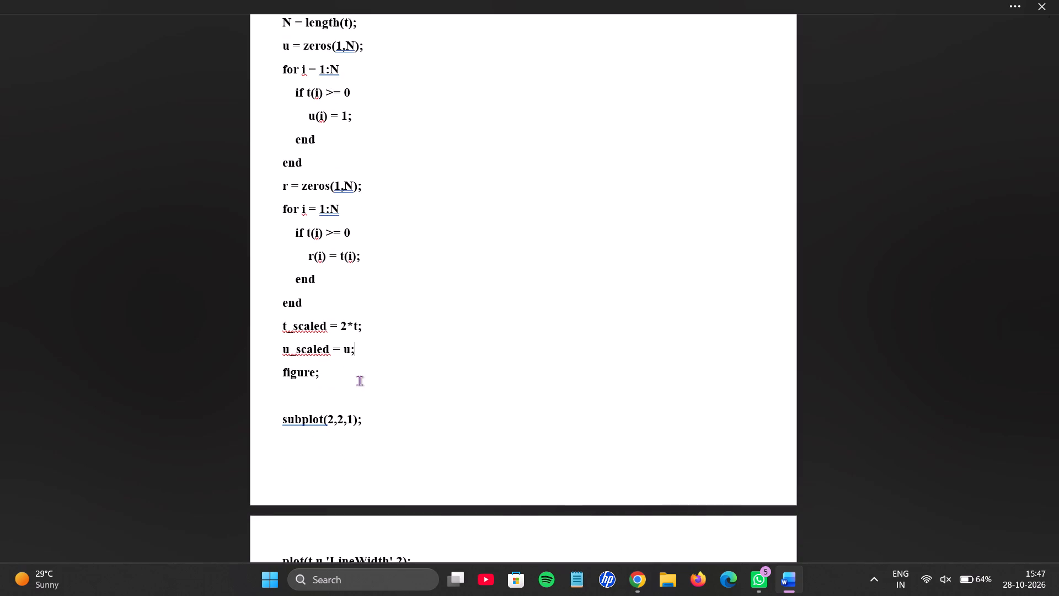
pyautogui.click(354, 407)
pyautogui.press('BackSpace')
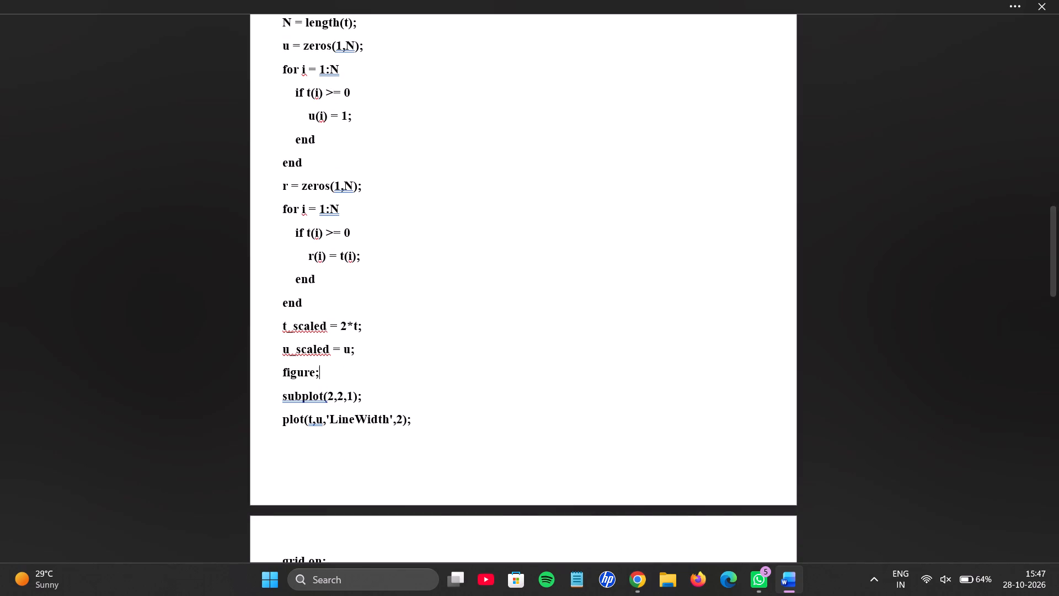
pyautogui.scroll(-1, 354, 407)
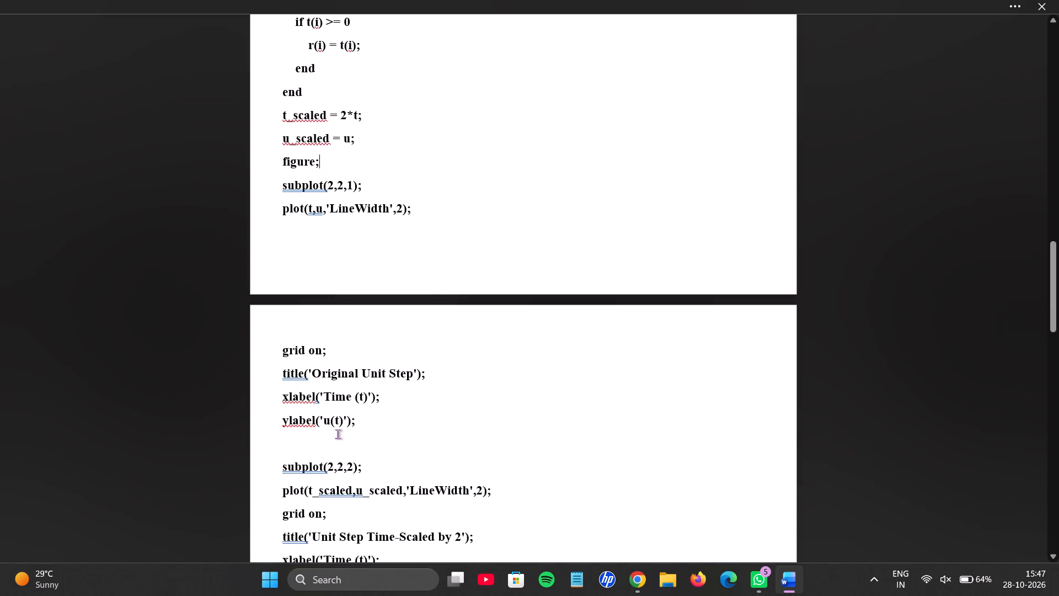
pyautogui.click(343, 454)
pyautogui.press('BackSpace')
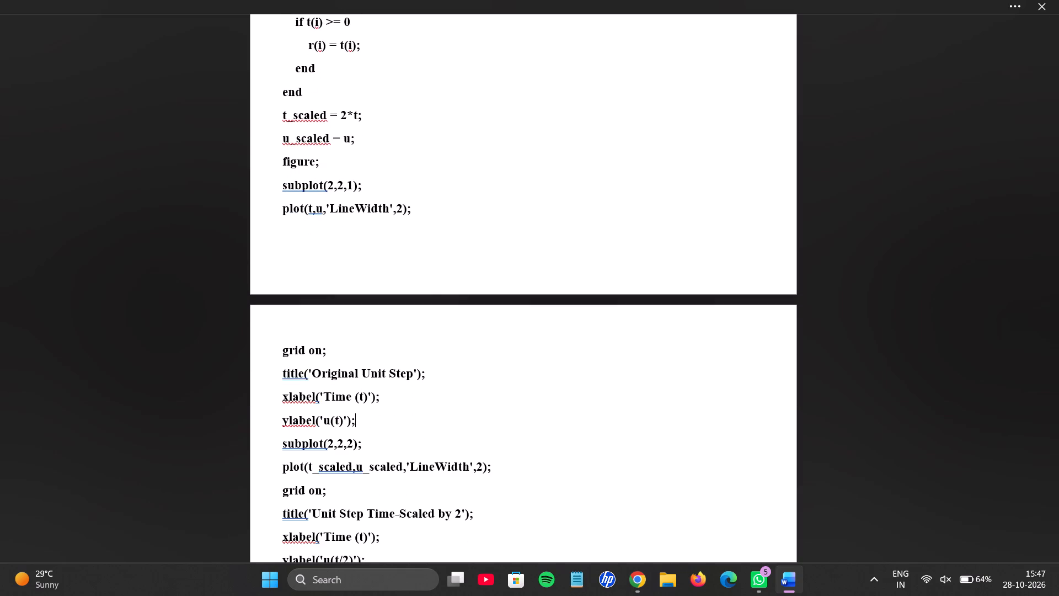
# Remove the blank lines before subplot(2,2,3); and subplot(2,2,4);.
pyautogui.scroll(-2, 343, 454)
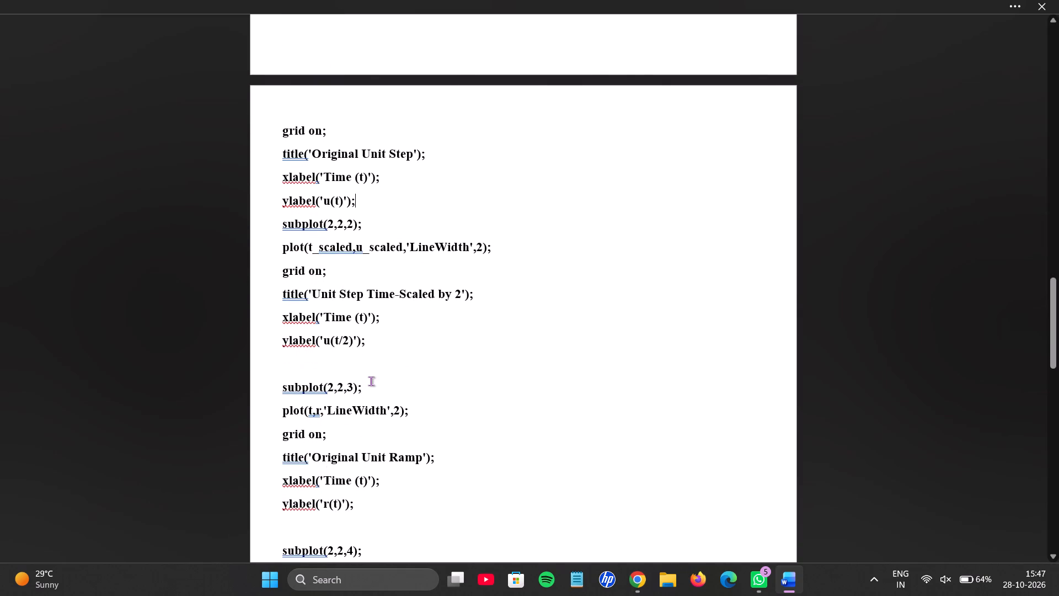
pyautogui.click(371, 380)
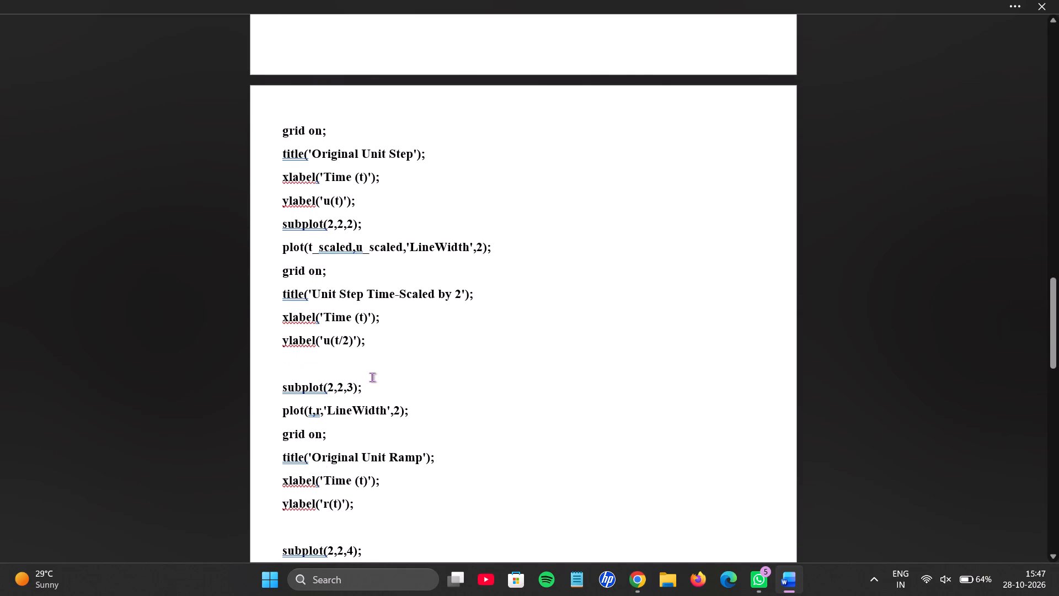
pyautogui.click(372, 374)
pyautogui.press('BackSpace')
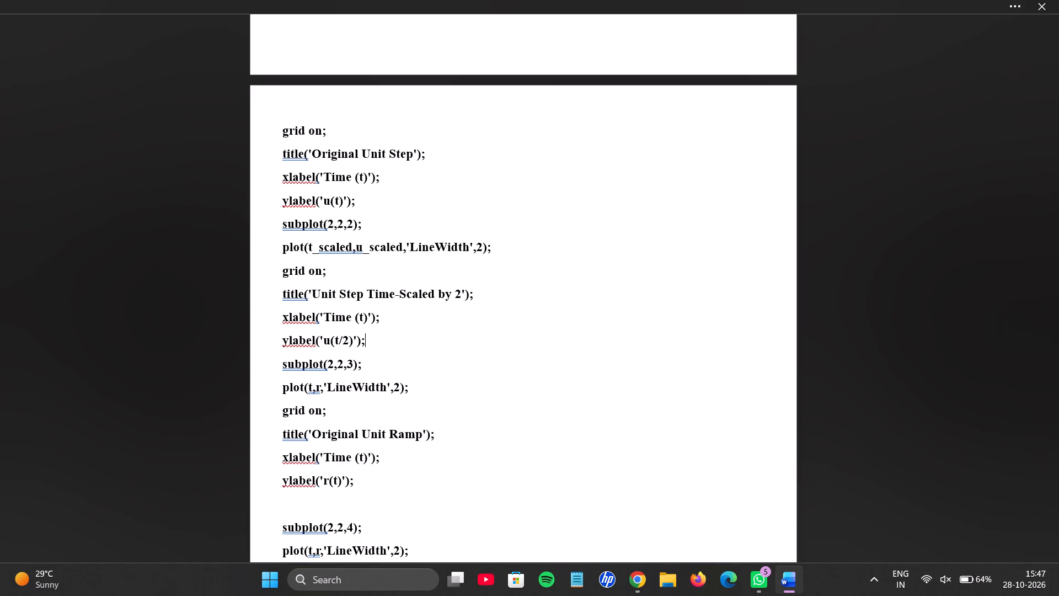
pyautogui.scroll(-1, 372, 374)
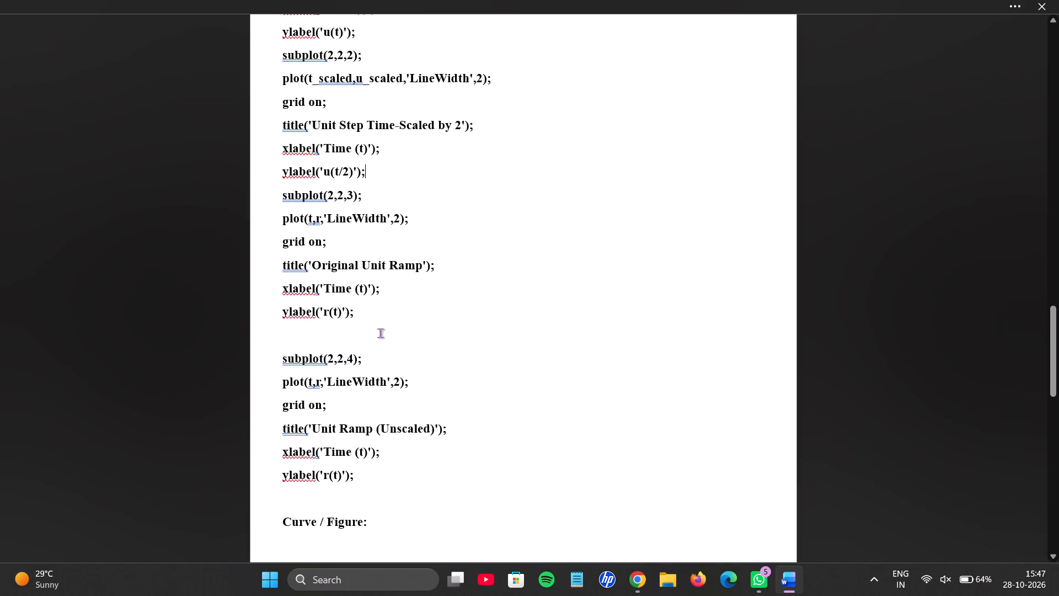
pyautogui.click(378, 338)
pyautogui.press('BackSpace')
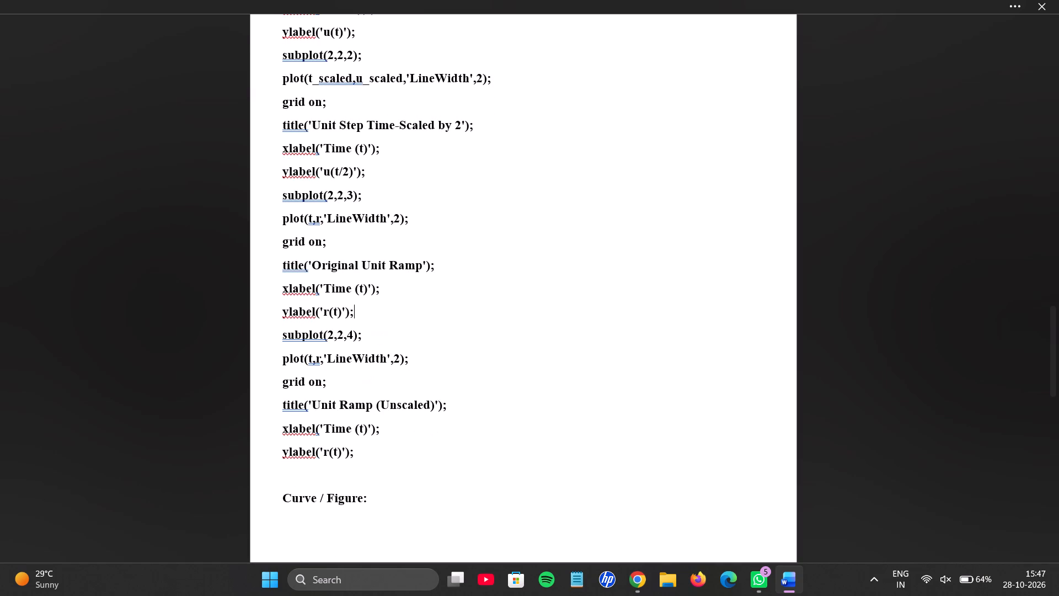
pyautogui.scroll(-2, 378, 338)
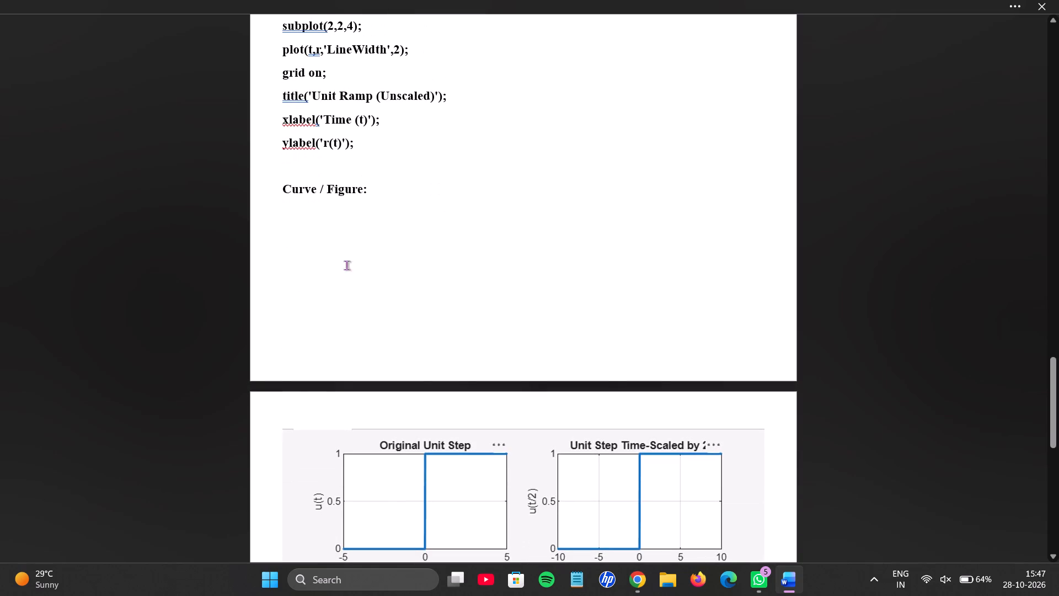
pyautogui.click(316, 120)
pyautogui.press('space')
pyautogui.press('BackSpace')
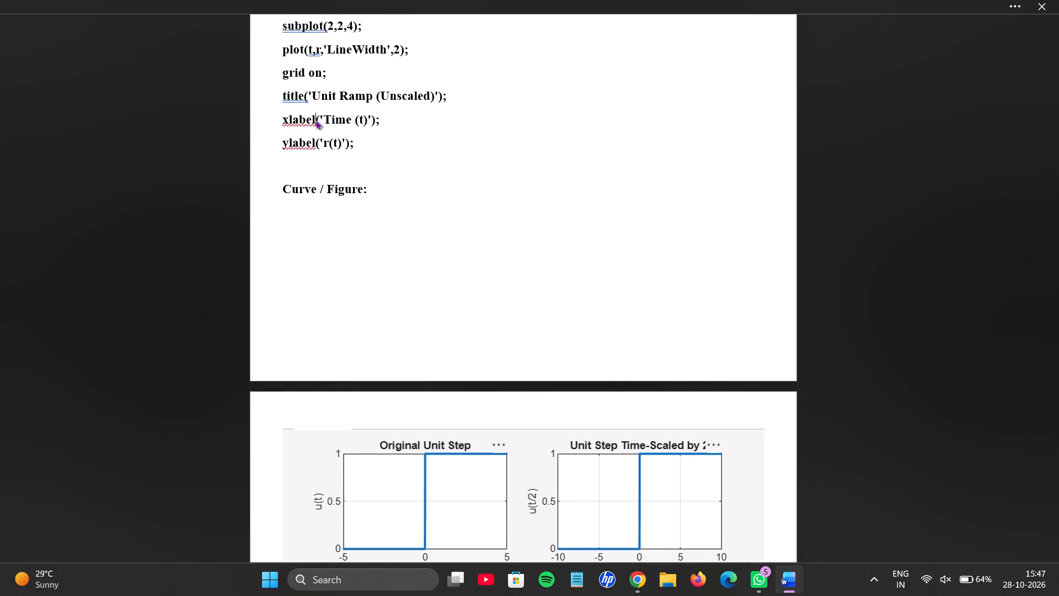
# Check the line spacing of the program code again, from the PROGRAM heading to the plot commands.
pyautogui.scroll(4, 314, 120)
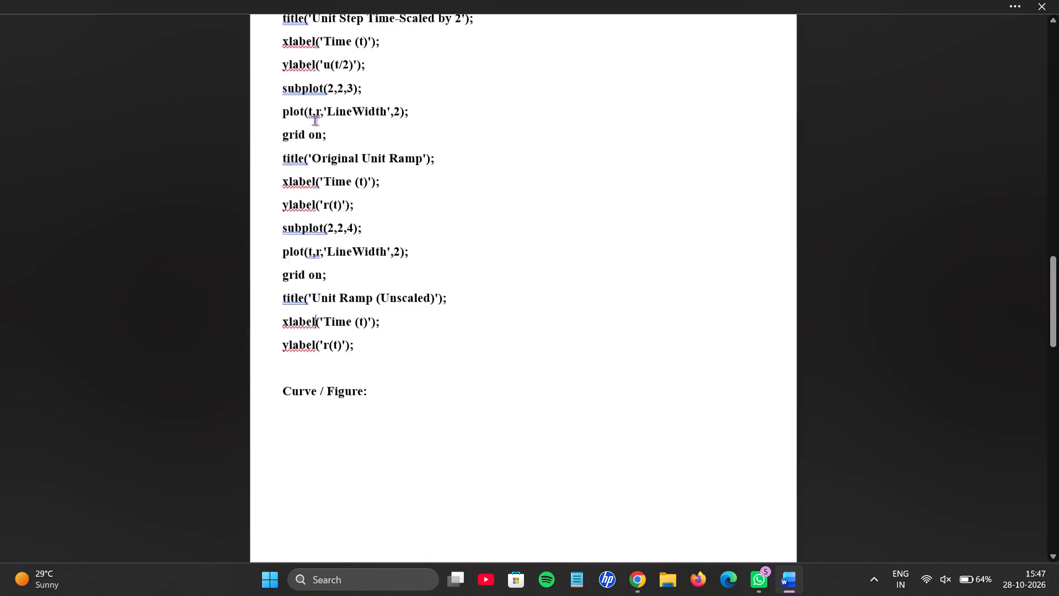
pyautogui.scroll(1, 314, 120)
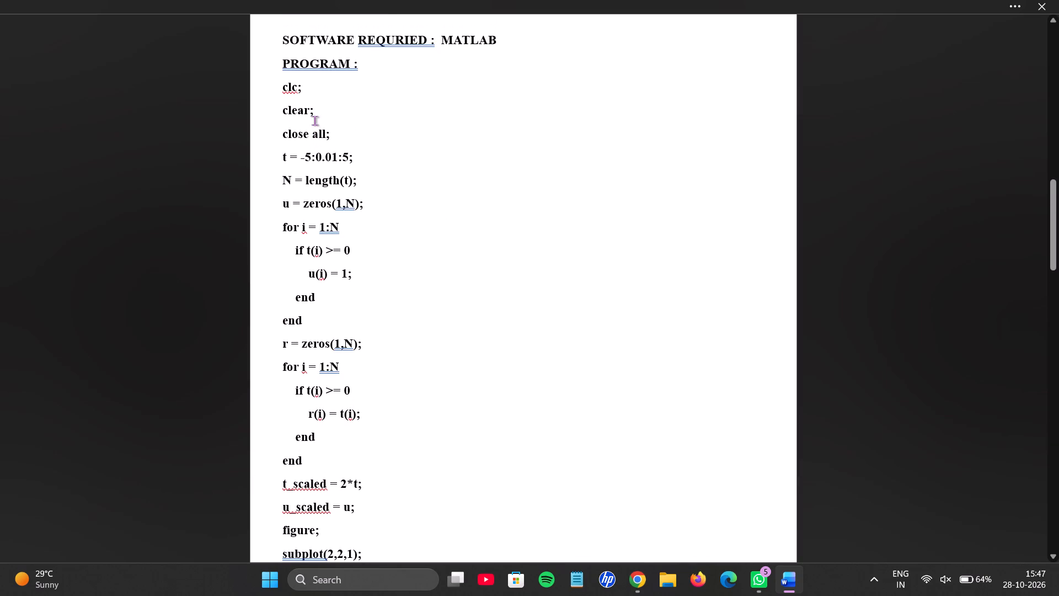
pyautogui.scroll(-1, 314, 120)
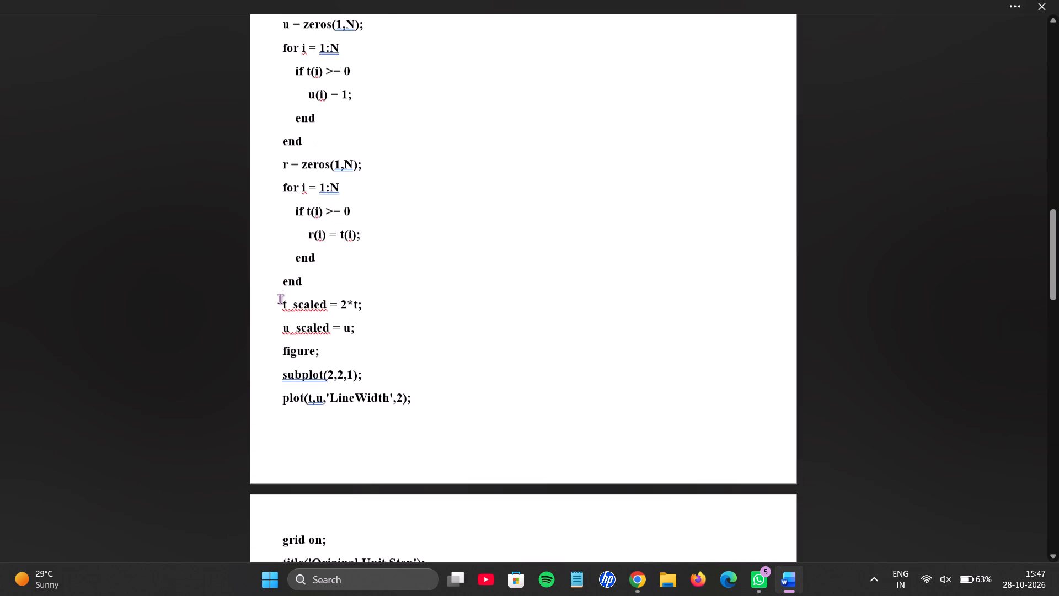
# Review the rest of the report from the u_scaled line through the plot commands and figure to the RESULT heading.
pyautogui.click(295, 333)
pyautogui.tripleClick(295, 333)
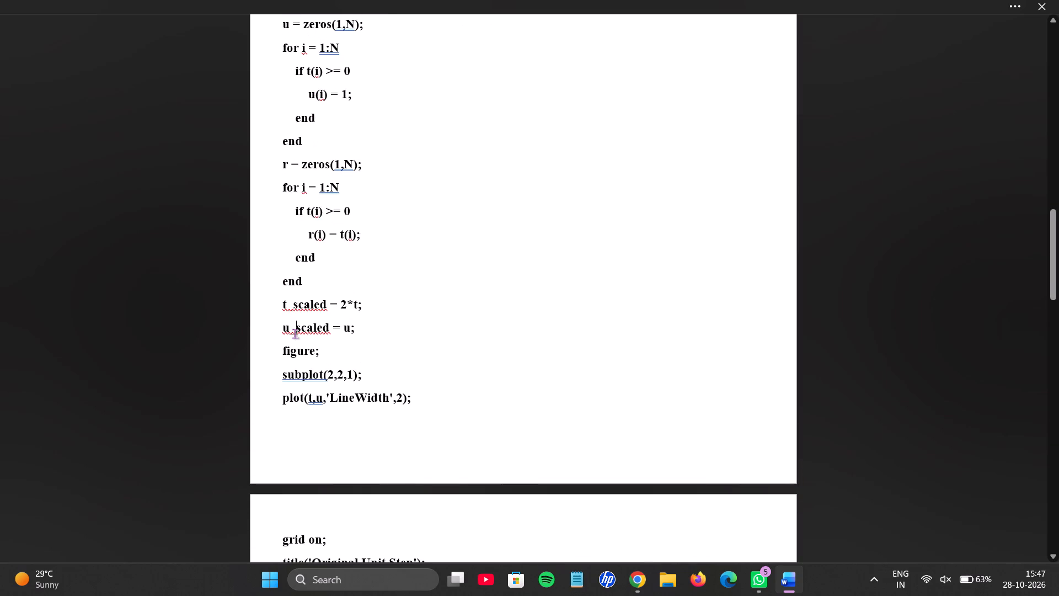
pyautogui.click(359, 337)
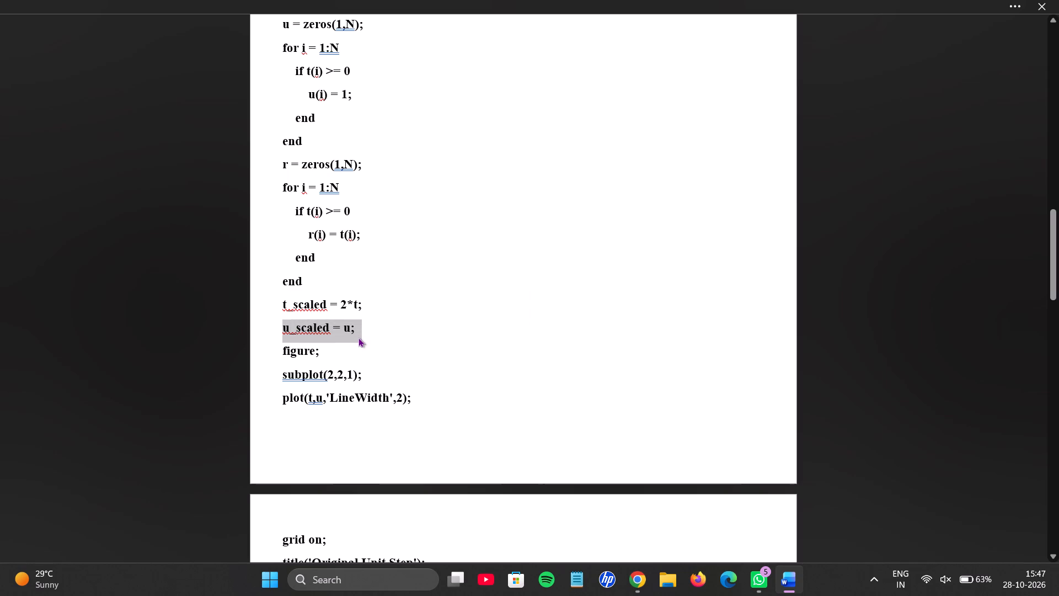
pyautogui.scroll(-4, 359, 337)
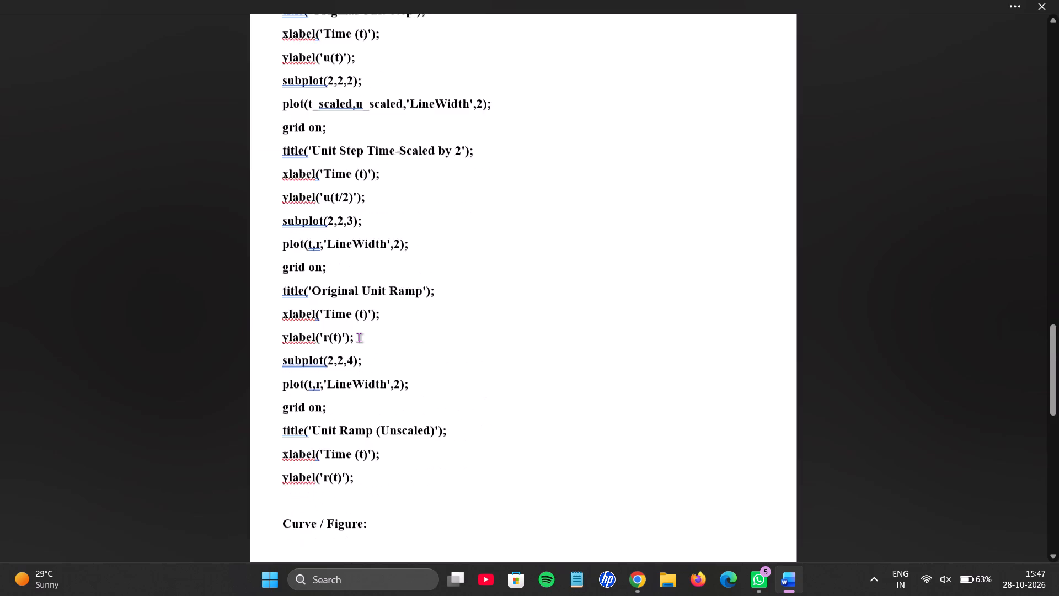
pyautogui.scroll(-3, 359, 337)
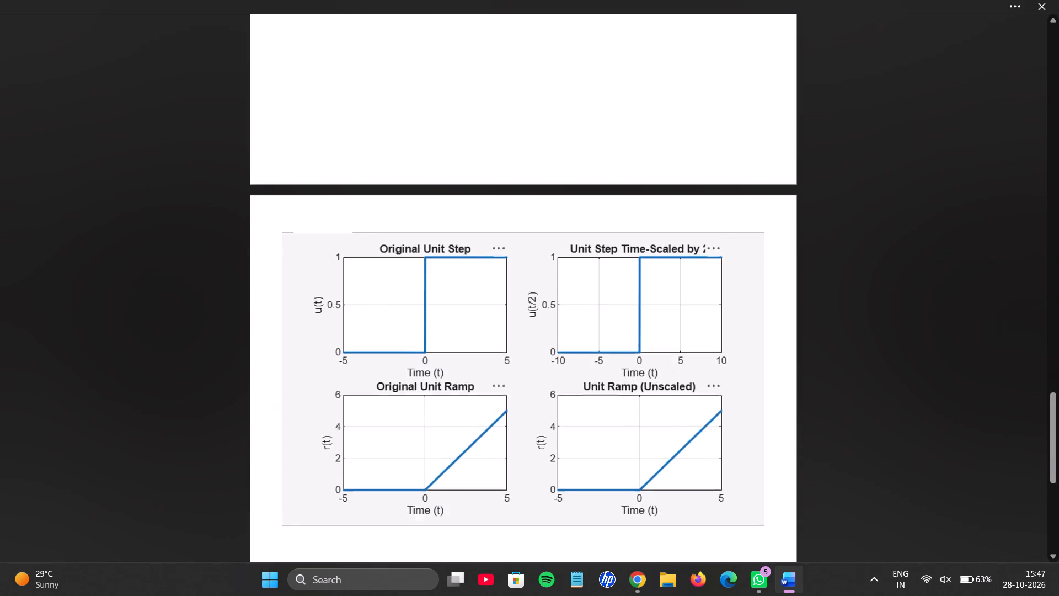
pyautogui.scroll(-2, 359, 337)
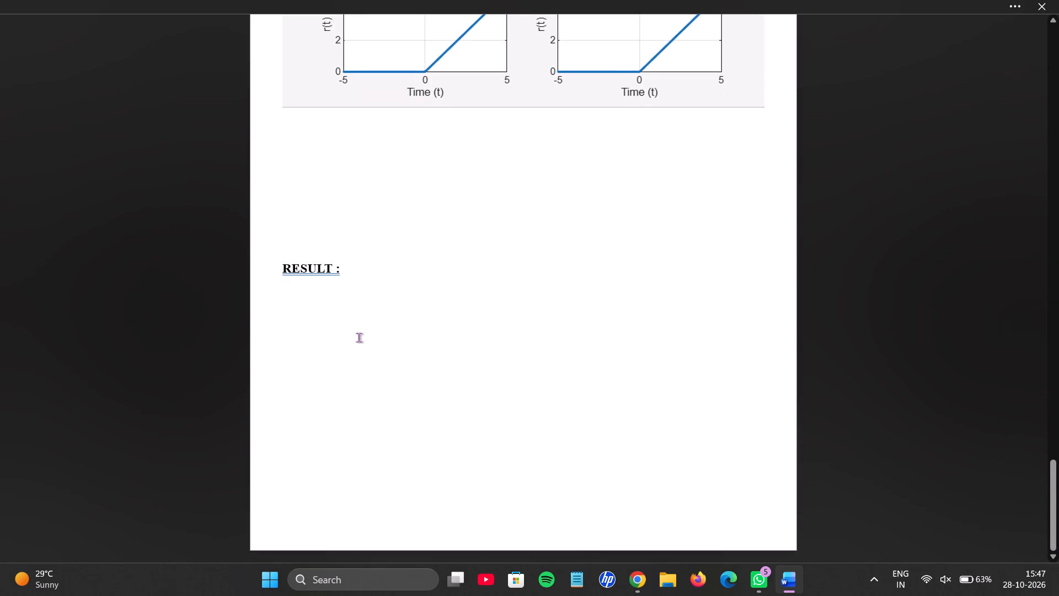
# Insert six blank lines before the Curve / Figure: heading so it sits on the next page directly above the plots.
pyautogui.scroll(3, 359, 337)
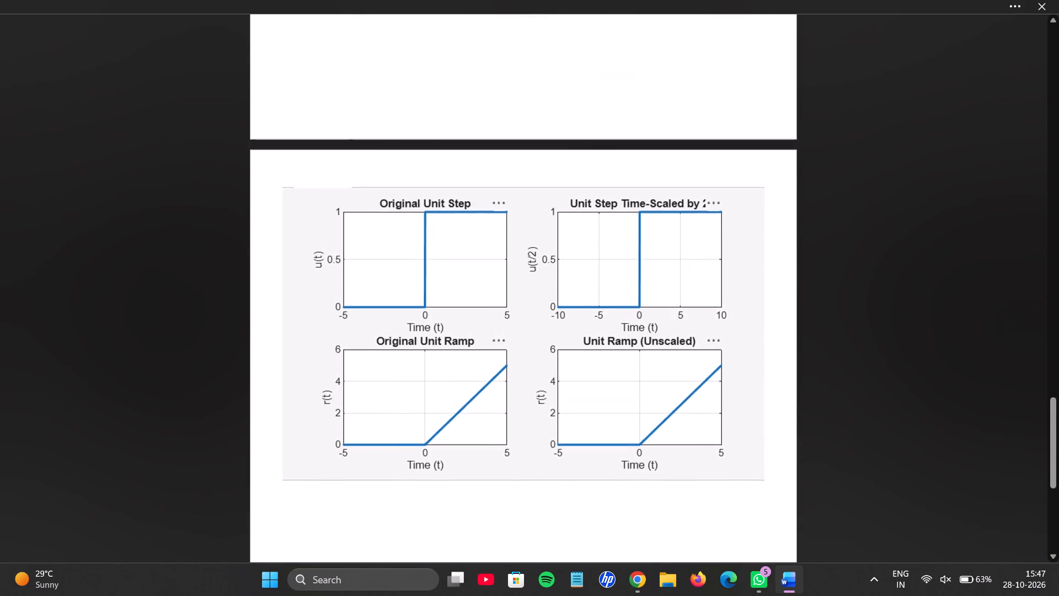
pyautogui.hscroll(1, 359, 337)
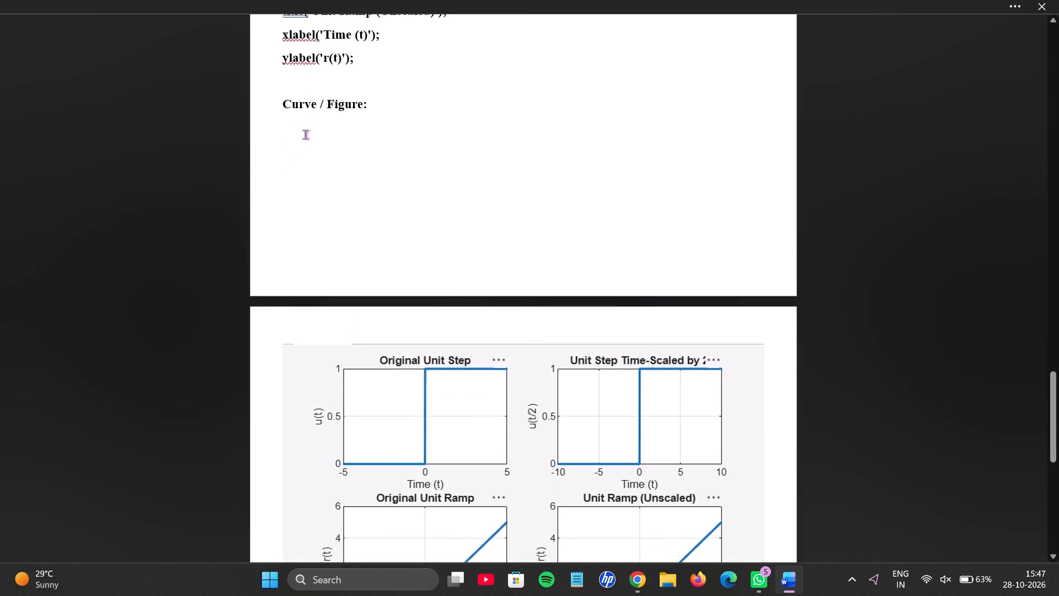
pyautogui.click(287, 97)
pyautogui.click(280, 99)
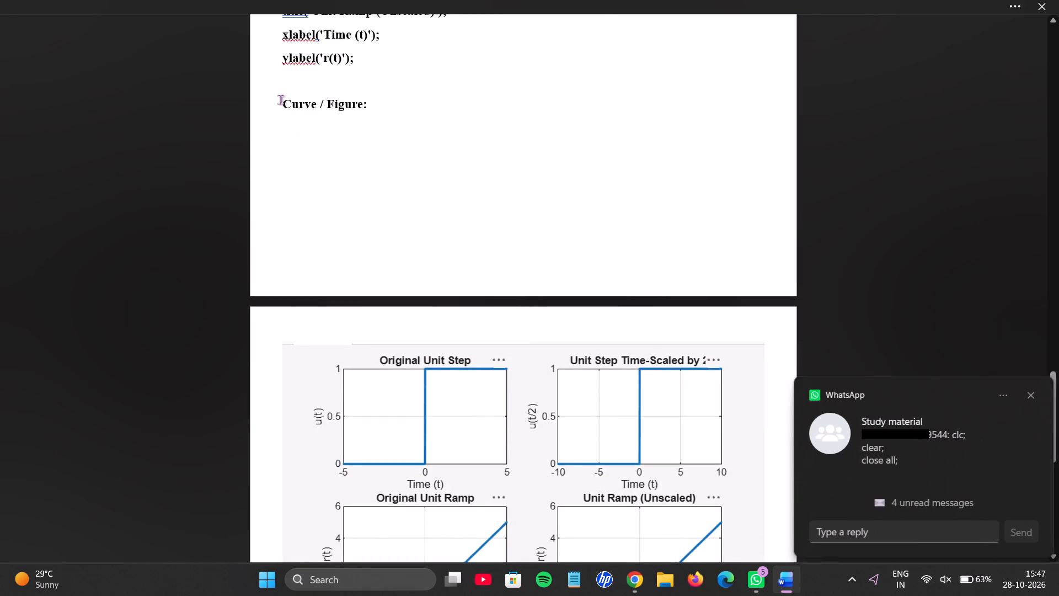
pyautogui.press('Return')
pyautogui.press('Return')
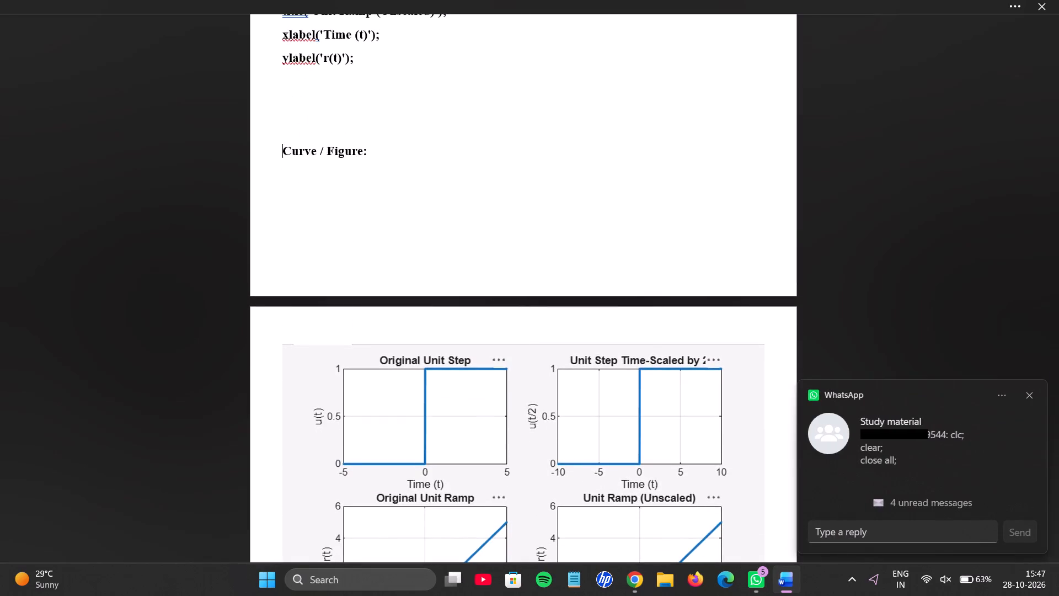
pyautogui.press('Return')
pyautogui.press('Return')
pyautogui.press('Return')
pyautogui.press('Return')
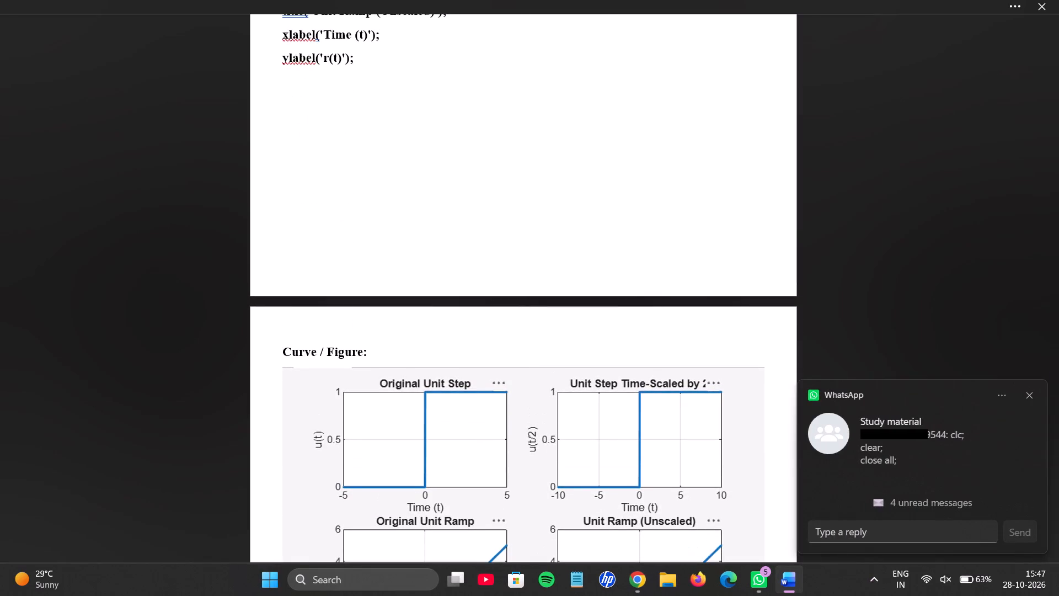
pyautogui.scroll(-2, 280, 99)
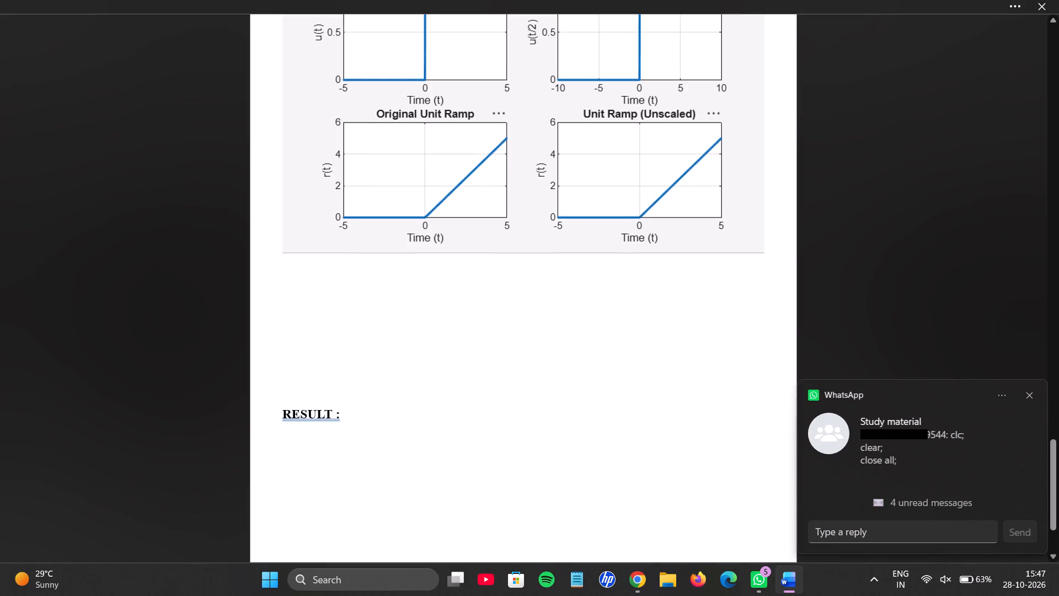
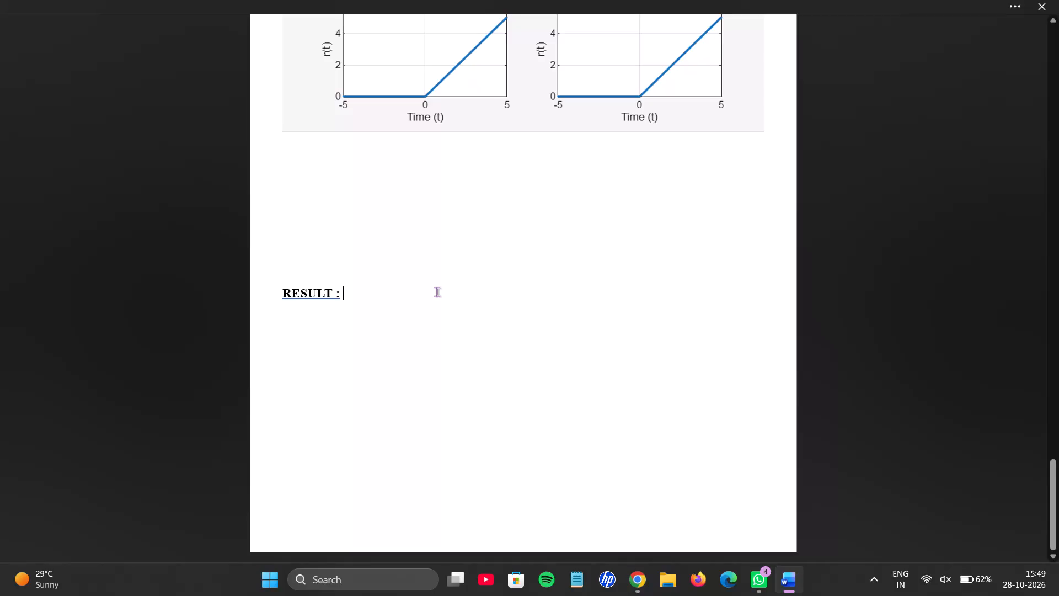
# Paste below the RESULT heading: "The above figure shows the unit step and unit ramp function with the unit function scaled by the factor 2.".
pyautogui.press('Return')
pyautogui.hotkey('ctrl', 'v')
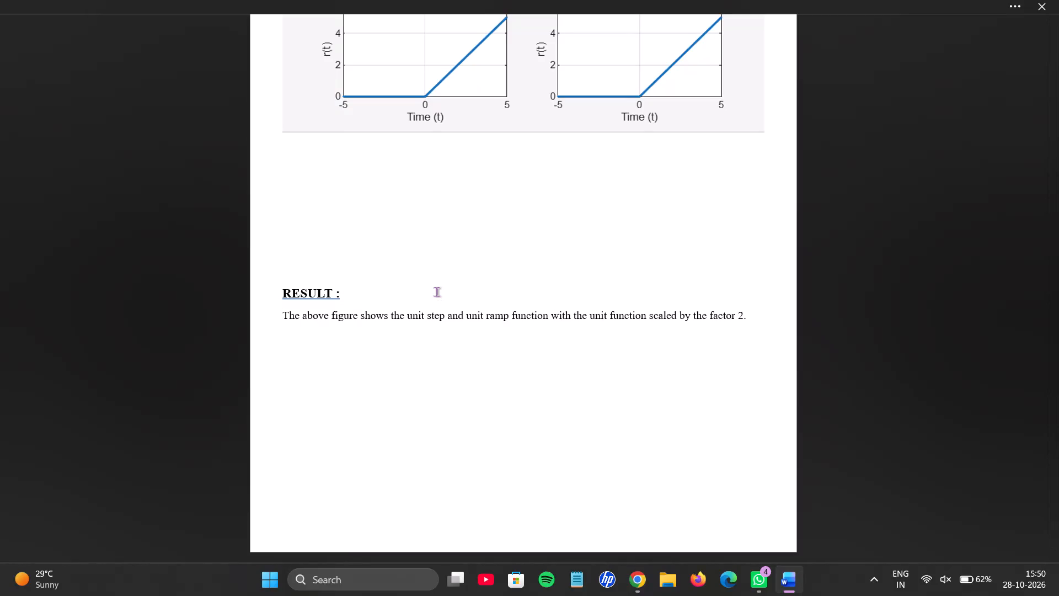
# Set the font size of the whole result sentence below the RESULT heading to 16.
pyautogui.moveTo(278, 315); pyautogui.dragTo(294, 314)
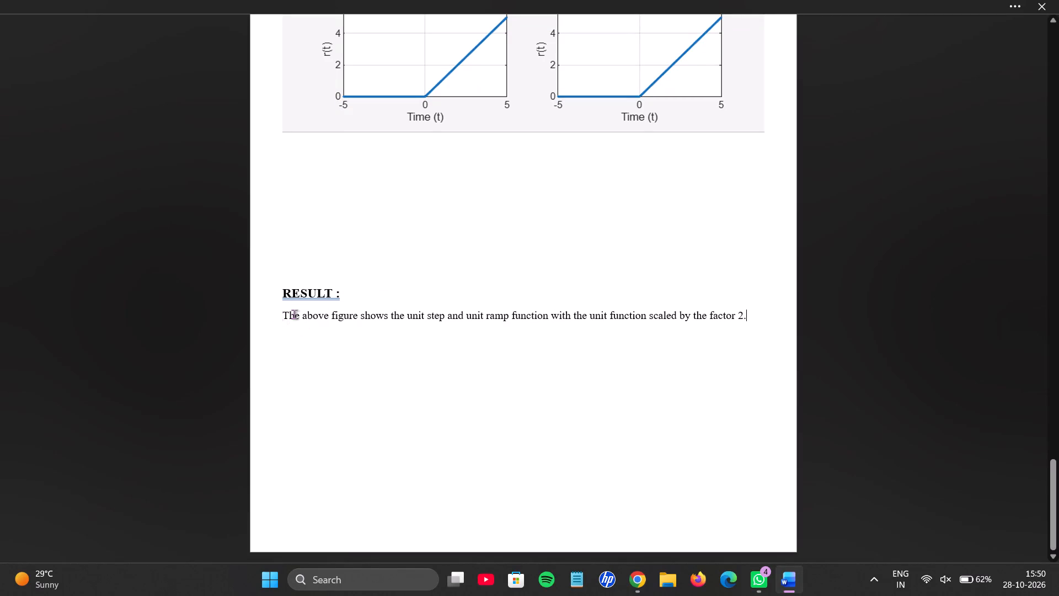
pyautogui.moveTo(294, 314); pyautogui.dragTo(719, 326)
pyautogui.click(721, 326)
pyautogui.moveTo(282, 310); pyautogui.dragTo(849, 316)
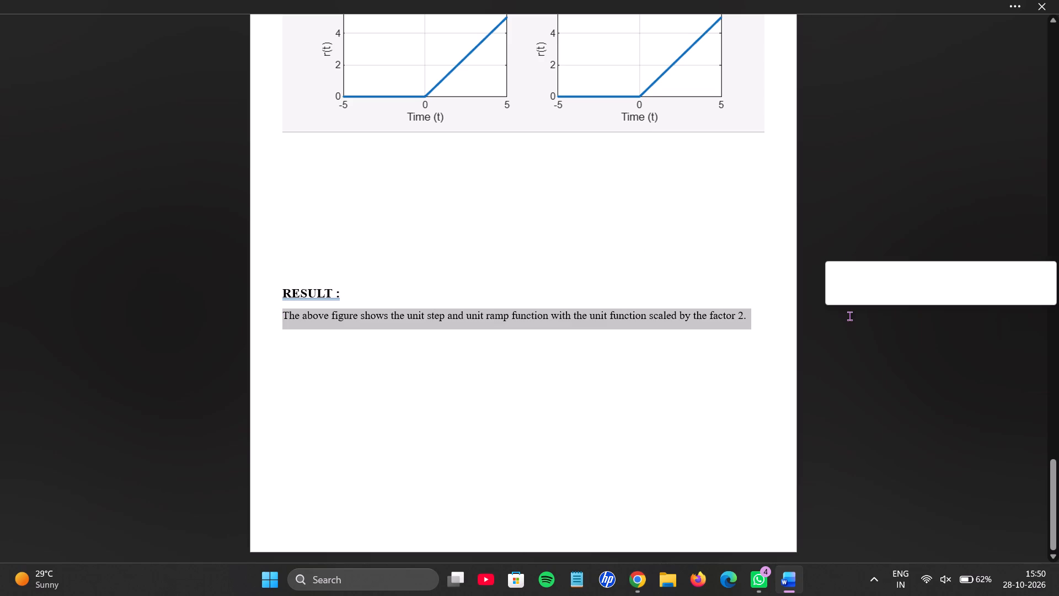
pyautogui.click(918, 275)
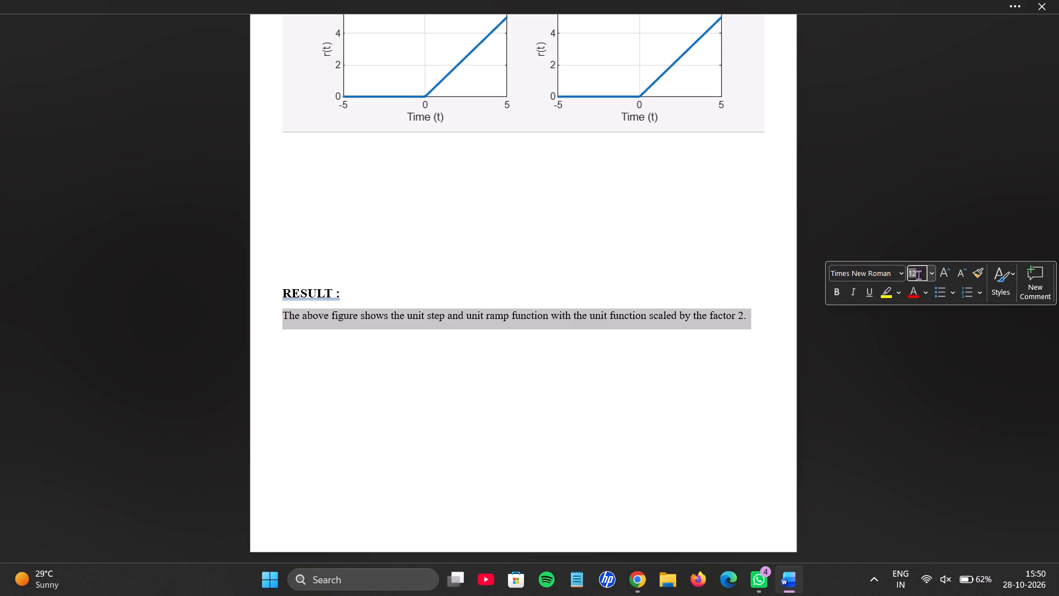
pyautogui.press('BackSpace')
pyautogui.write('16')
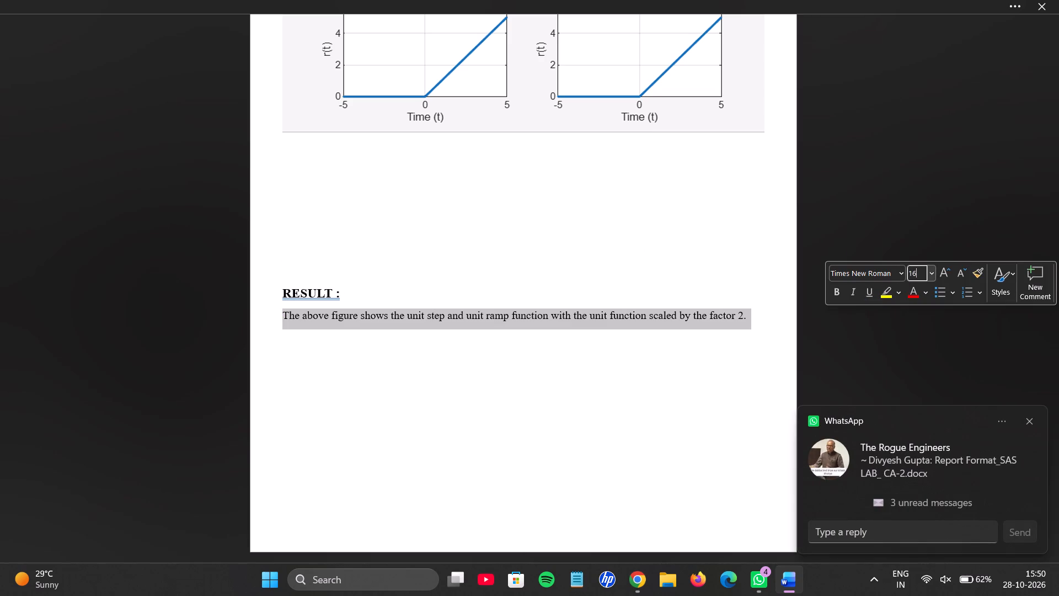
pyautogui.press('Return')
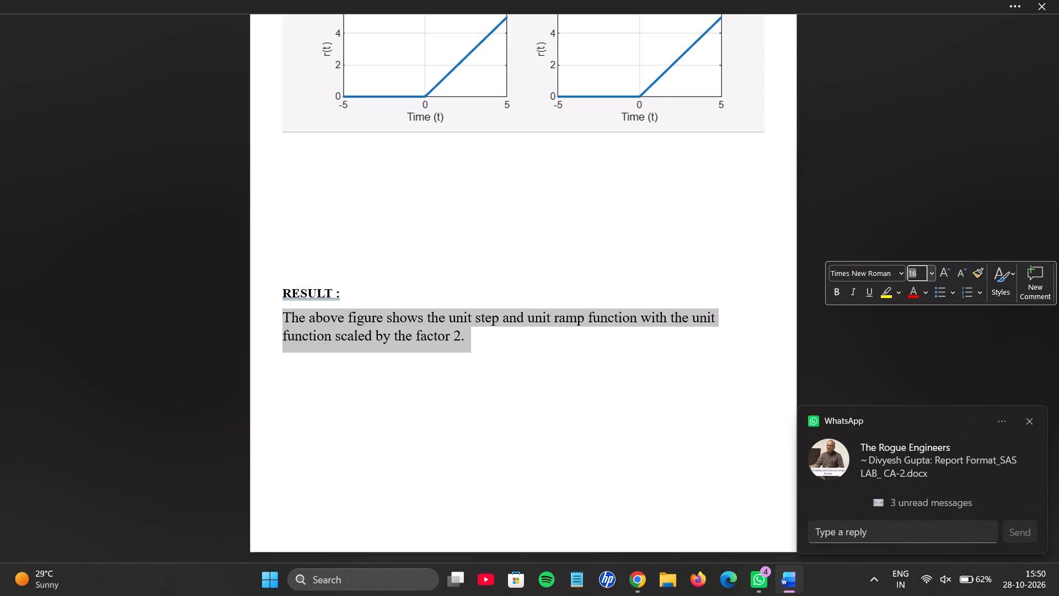
pyautogui.click(874, 363)
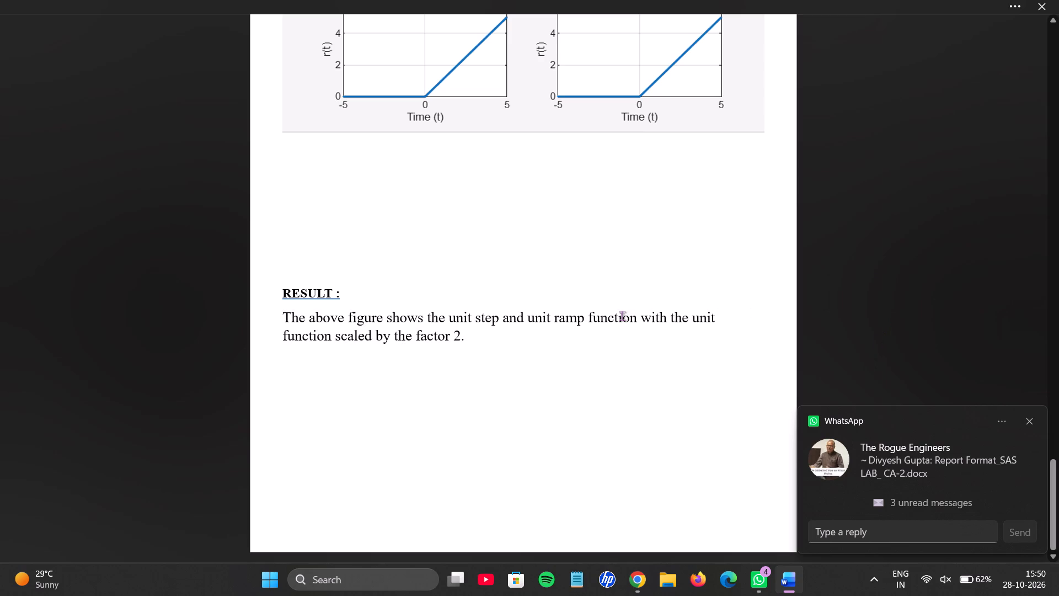
# Make the result sentence below the RESULT heading bold.
pyautogui.scroll(4, 622, 339)
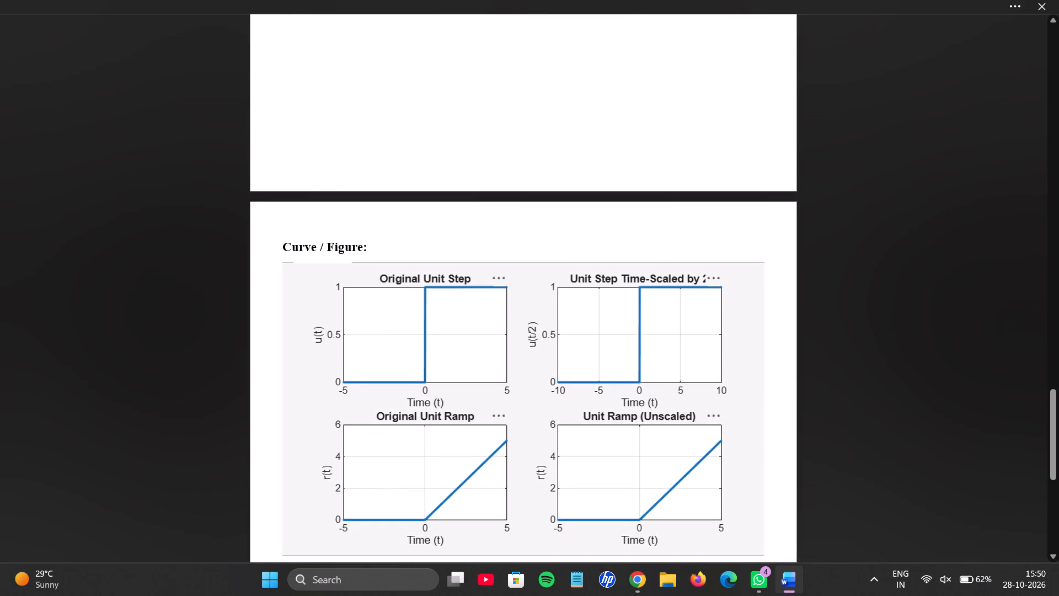
pyautogui.scroll(-1, 622, 339)
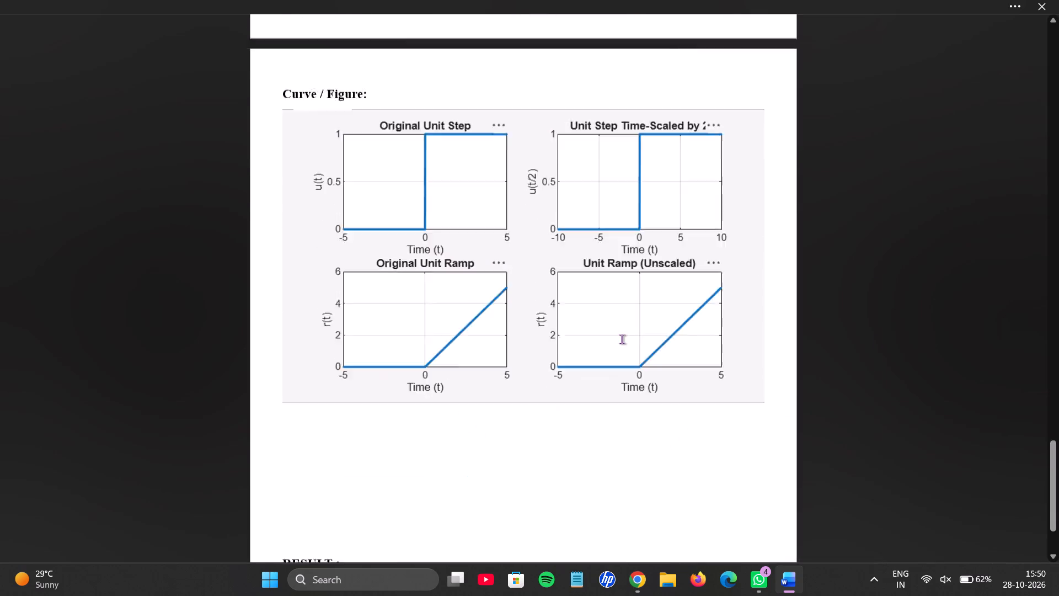
pyautogui.scroll(-1, 622, 339)
pyautogui.moveTo(281, 315); pyautogui.dragTo(487, 340)
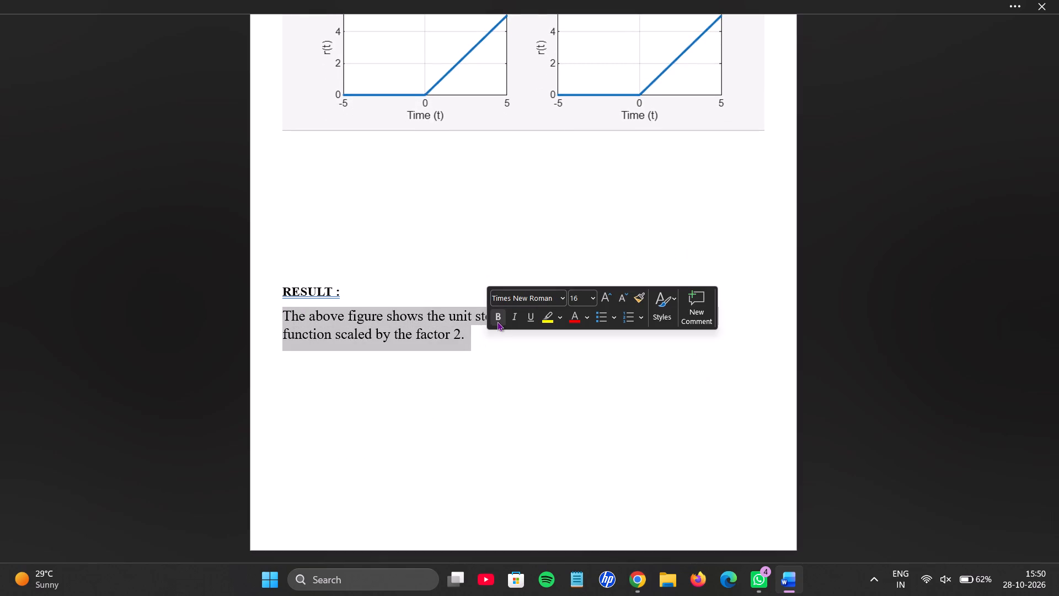
pyautogui.click(498, 321)
pyautogui.click(512, 393)
pyautogui.scroll(5, 512, 393)
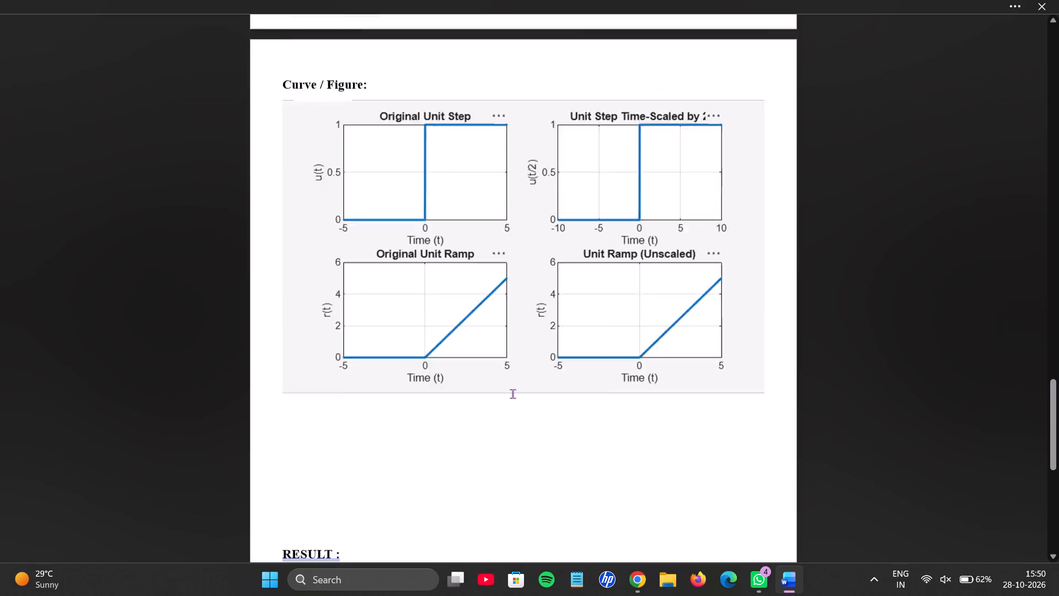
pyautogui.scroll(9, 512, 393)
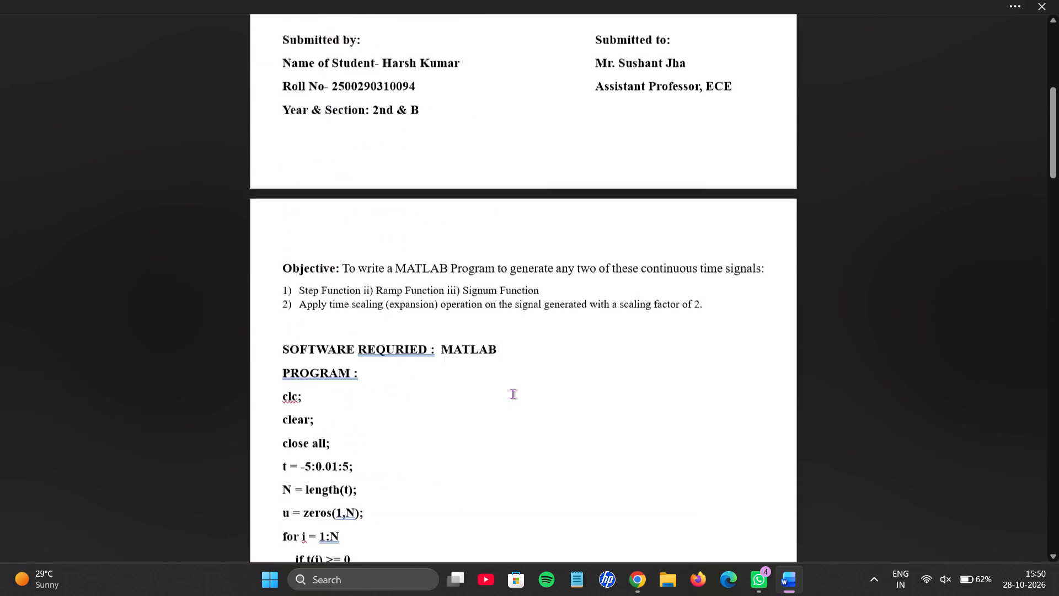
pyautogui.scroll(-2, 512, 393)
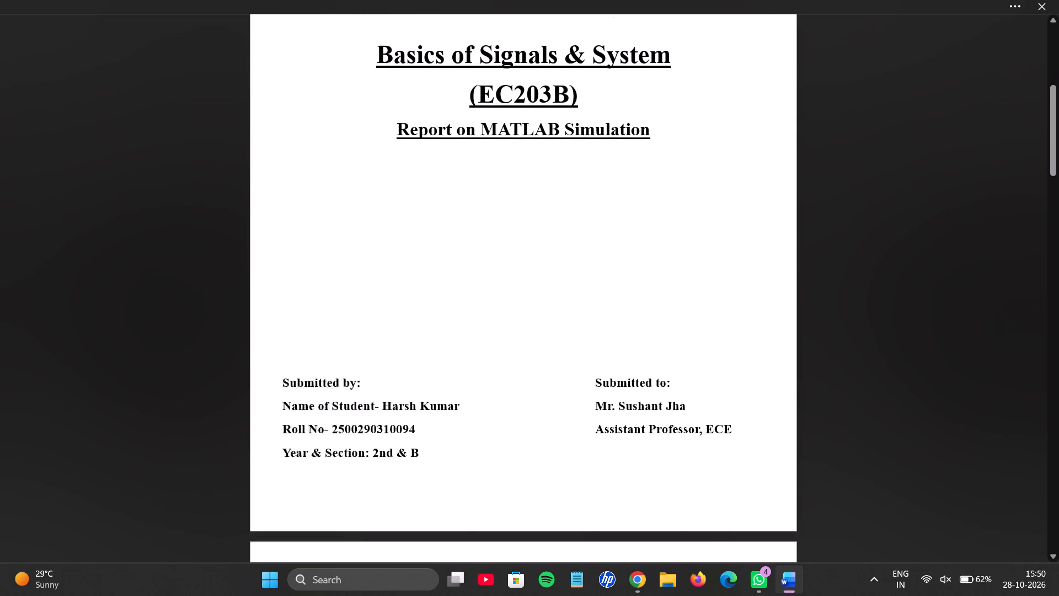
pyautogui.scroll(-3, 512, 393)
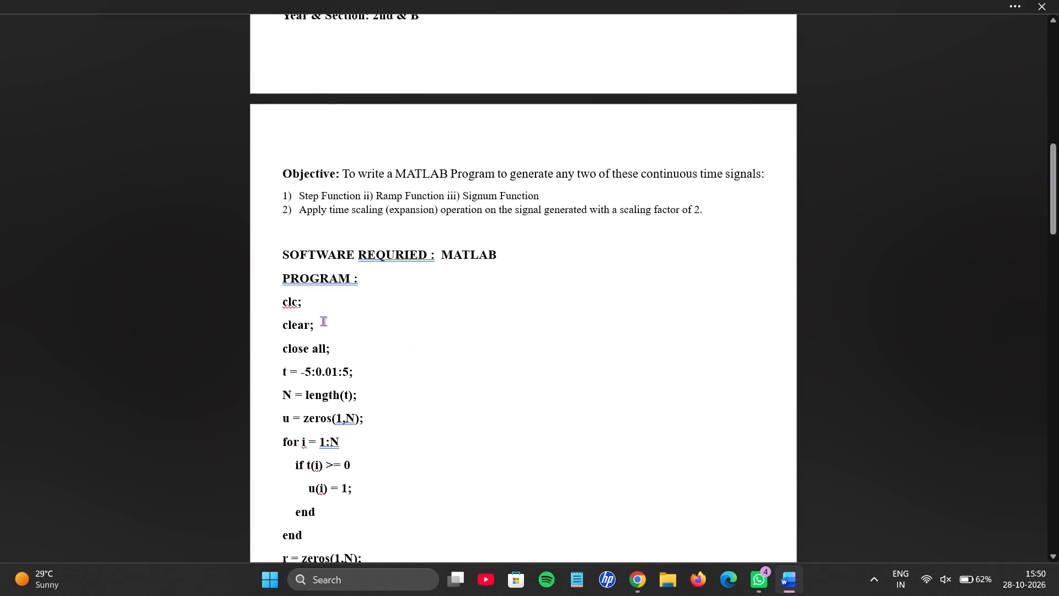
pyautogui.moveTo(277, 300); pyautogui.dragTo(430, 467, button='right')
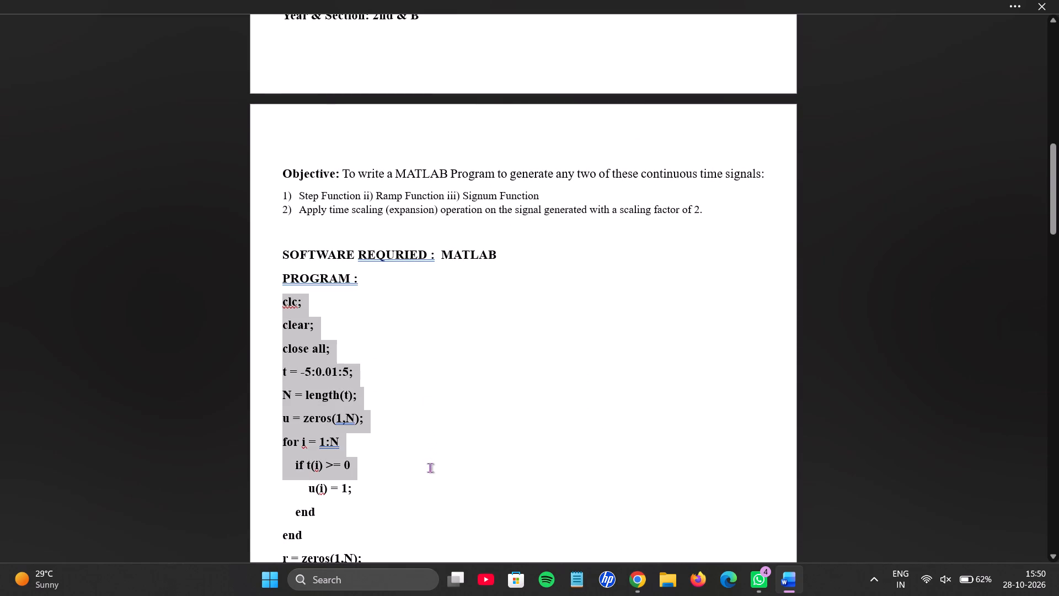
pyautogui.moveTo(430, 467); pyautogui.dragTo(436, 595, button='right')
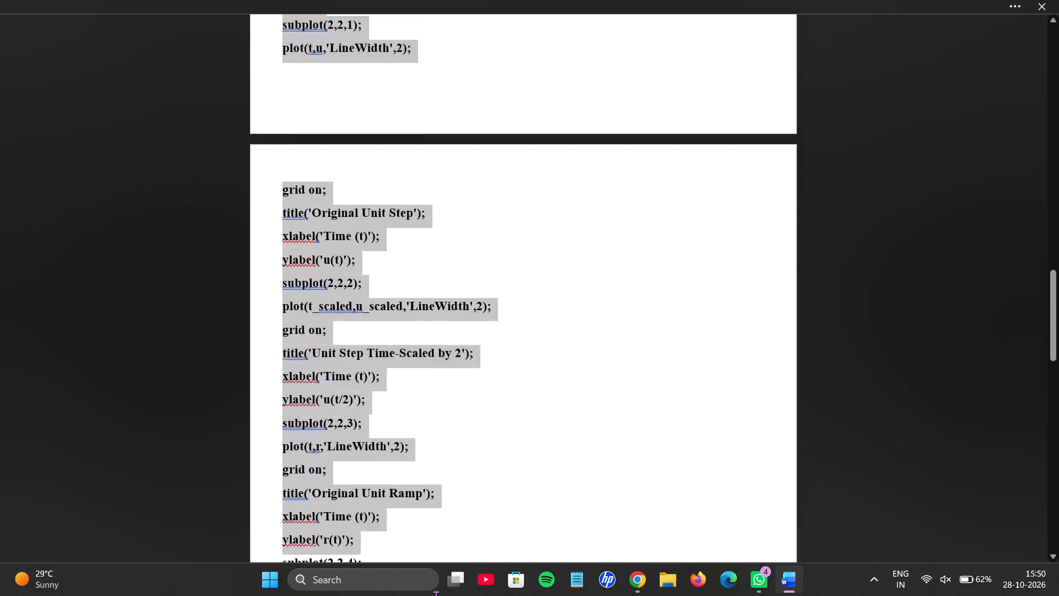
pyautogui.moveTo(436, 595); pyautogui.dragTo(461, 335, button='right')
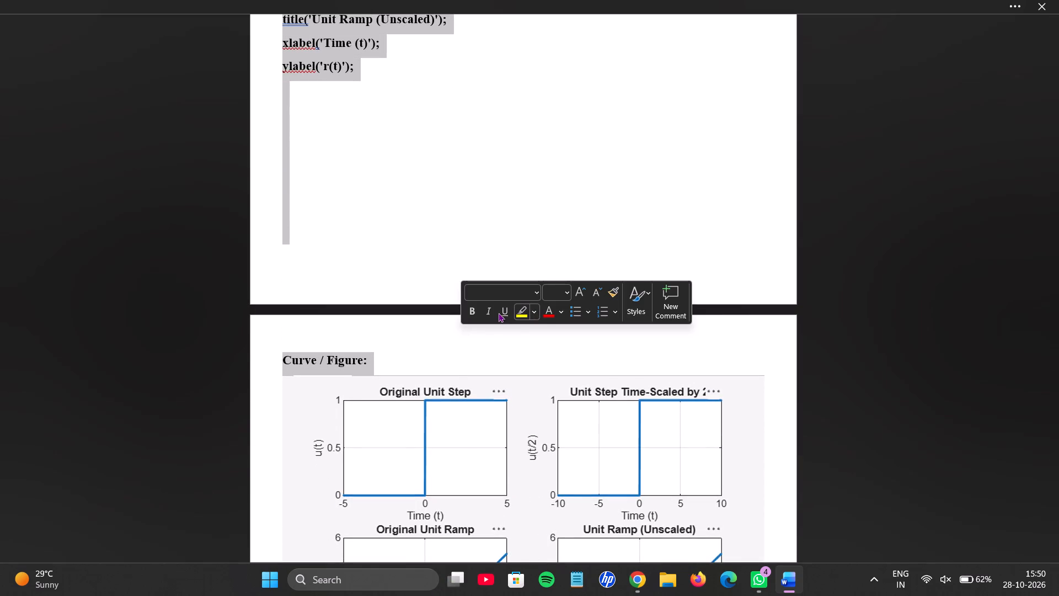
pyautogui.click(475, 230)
# Remove the bold formatting from the whole program code, from clc; to the last ylabel('r(t)'); line.
pyautogui.scroll(2, 475, 230)
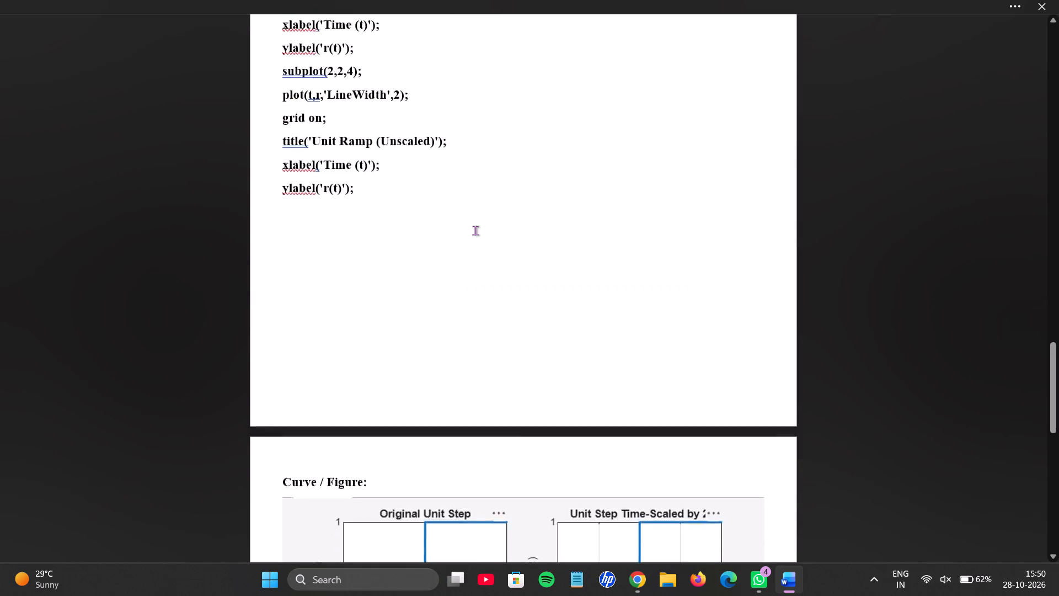
pyautogui.scroll(6, 475, 230)
pyautogui.scroll(-2, 475, 230)
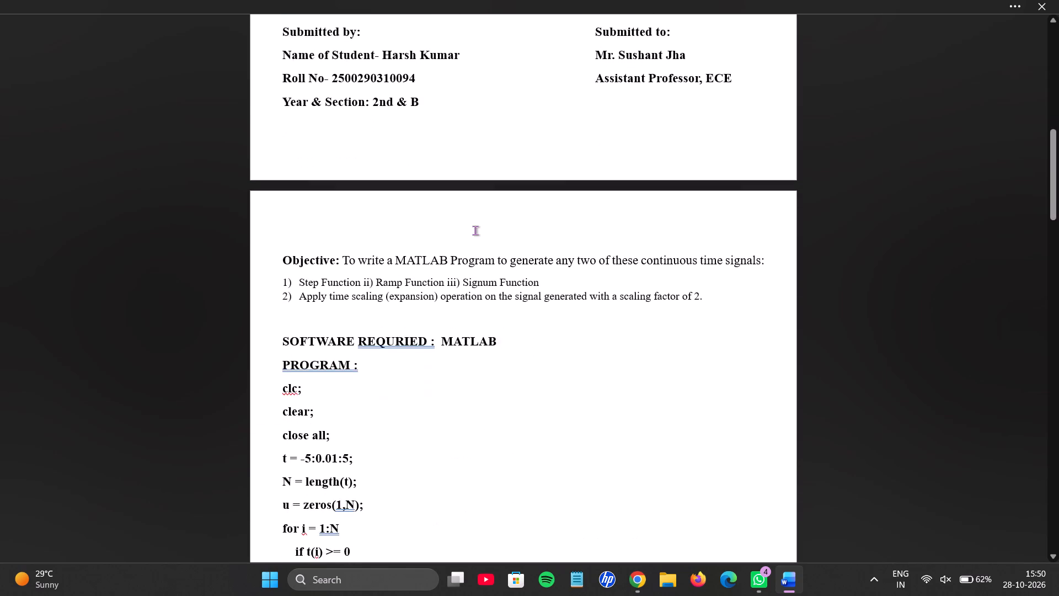
pyautogui.scroll(-1, 475, 230)
pyautogui.moveTo(278, 228); pyautogui.dragTo(282, 232)
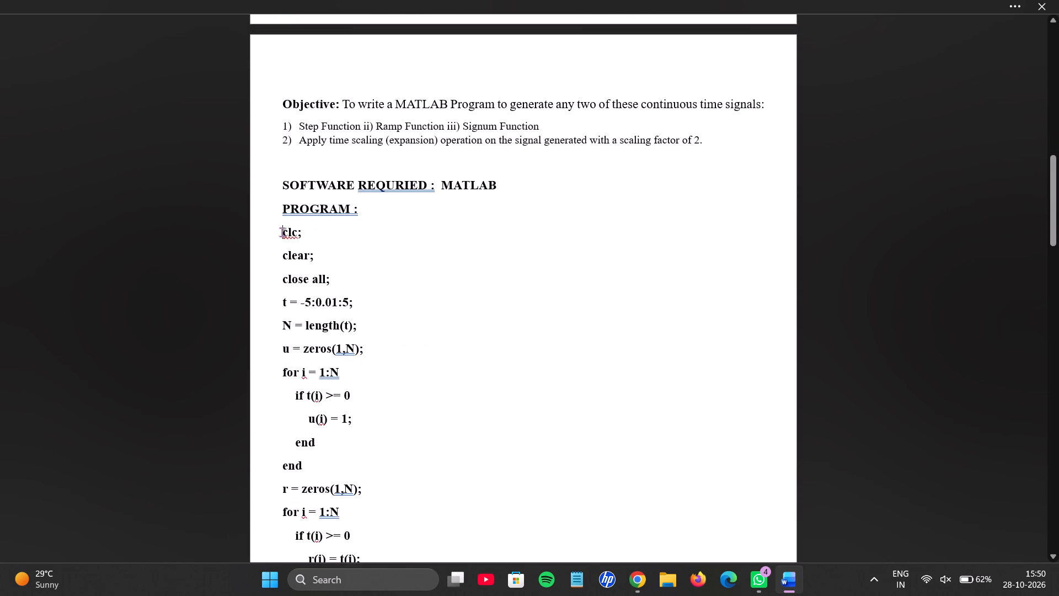
pyautogui.moveTo(282, 232); pyautogui.dragTo(472, 538)
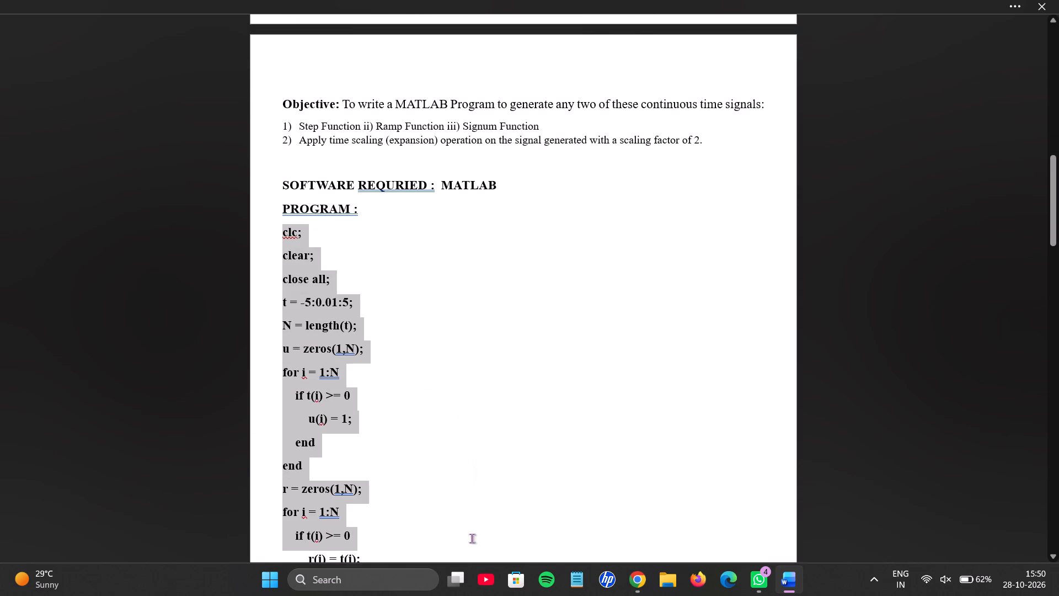
pyautogui.moveTo(472, 538); pyautogui.dragTo(498, 564)
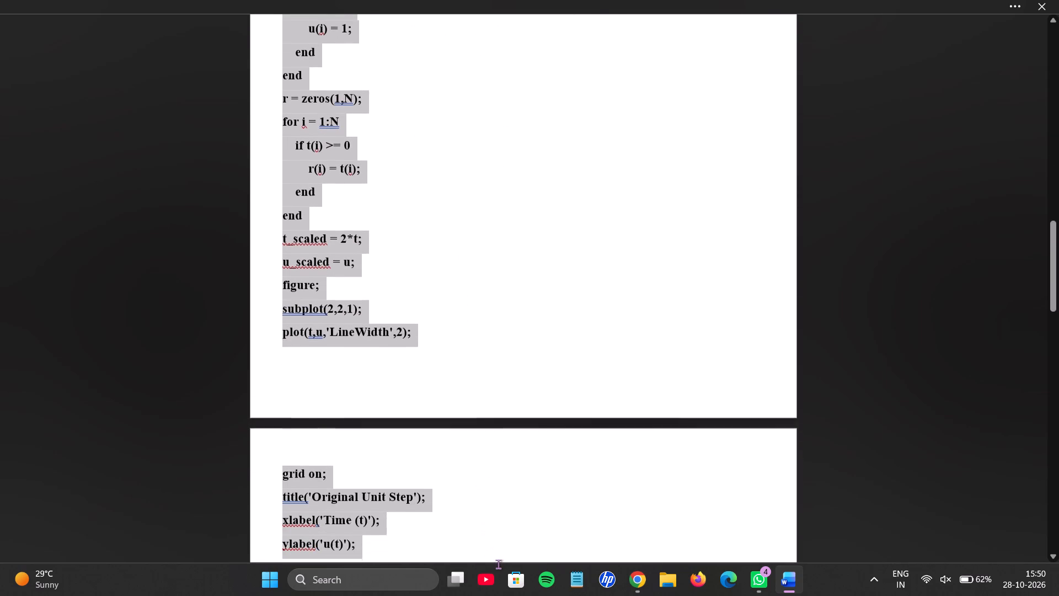
pyautogui.moveTo(498, 564); pyautogui.dragTo(495, 492)
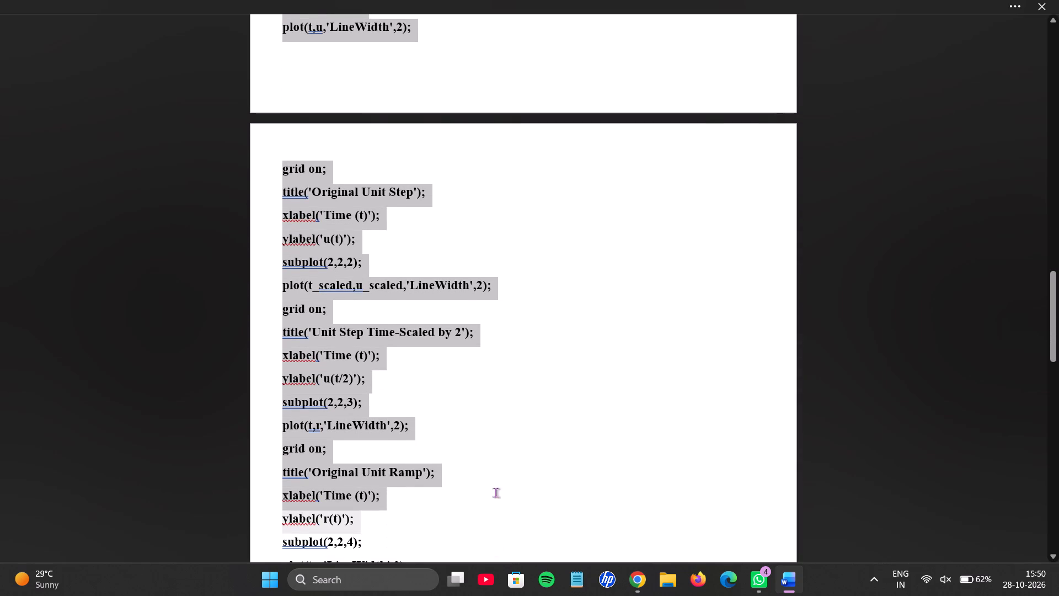
pyautogui.moveTo(495, 492); pyautogui.dragTo(517, 532)
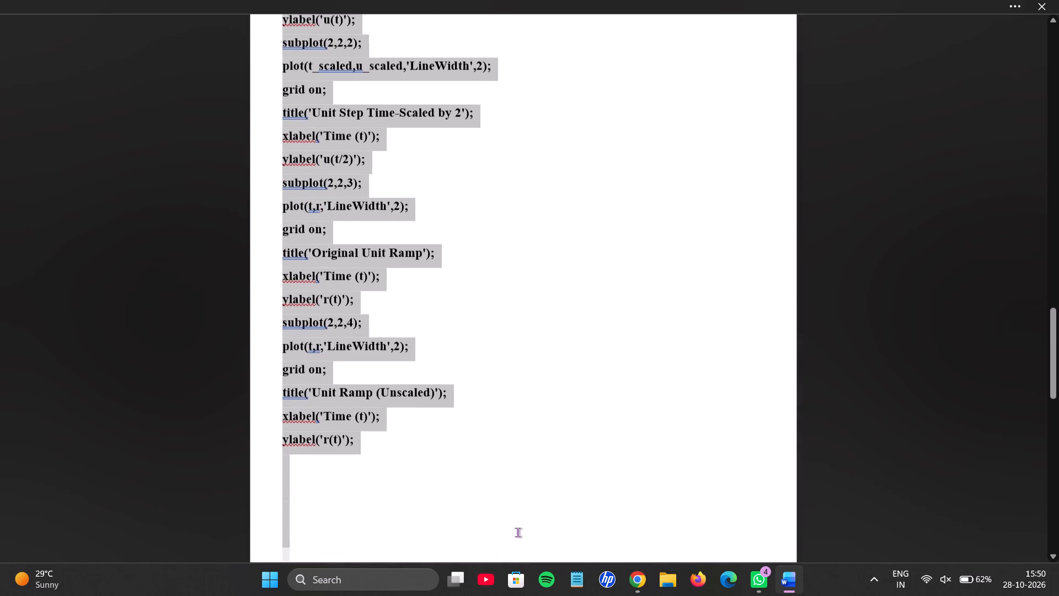
pyautogui.moveTo(517, 532); pyautogui.dragTo(512, 437)
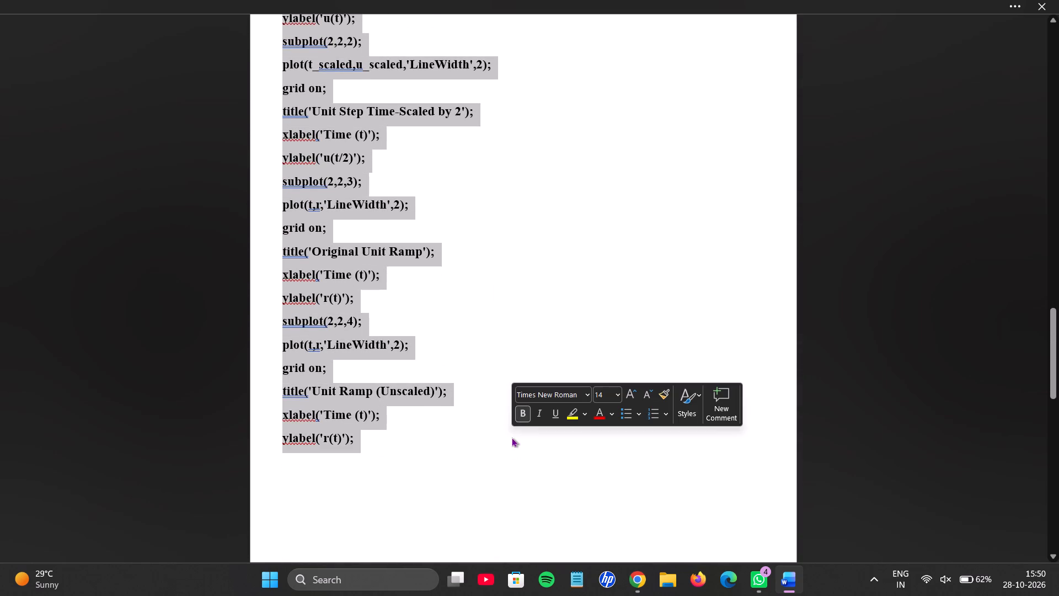
pyautogui.click(522, 417)
pyautogui.click(508, 233)
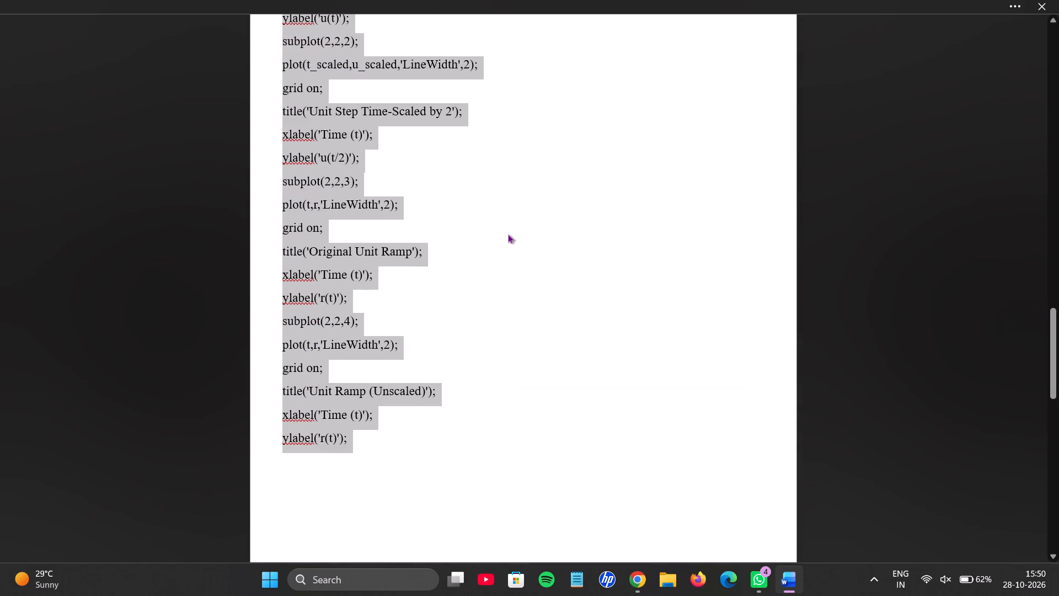
# Review the report's formatting from the cover page through the program code and figure to the RESULT section.
pyautogui.scroll(8, 508, 233)
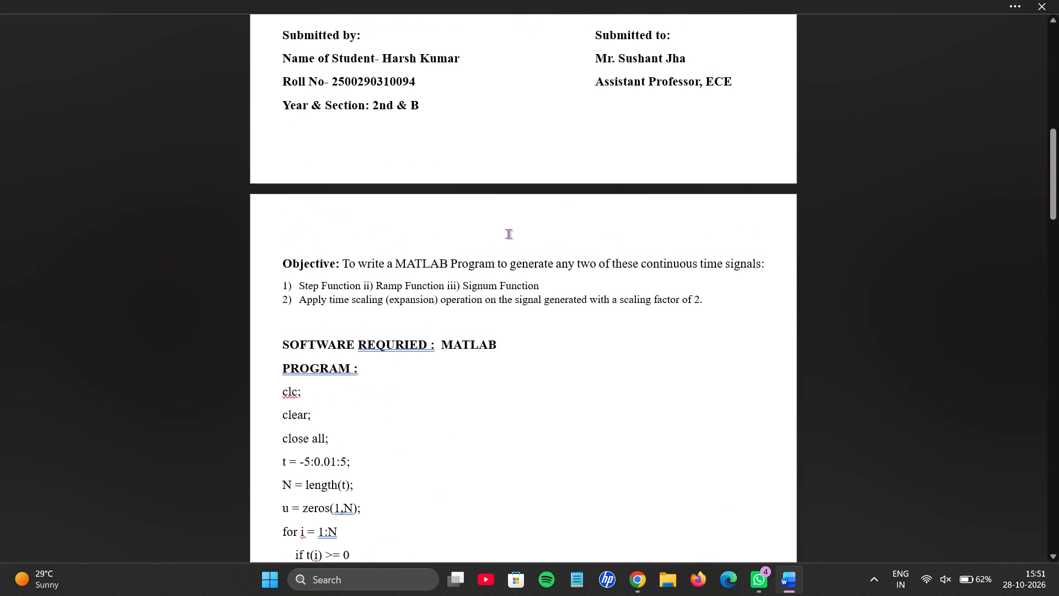
pyautogui.scroll(1, 508, 233)
pyautogui.hscroll(1, 508, 233)
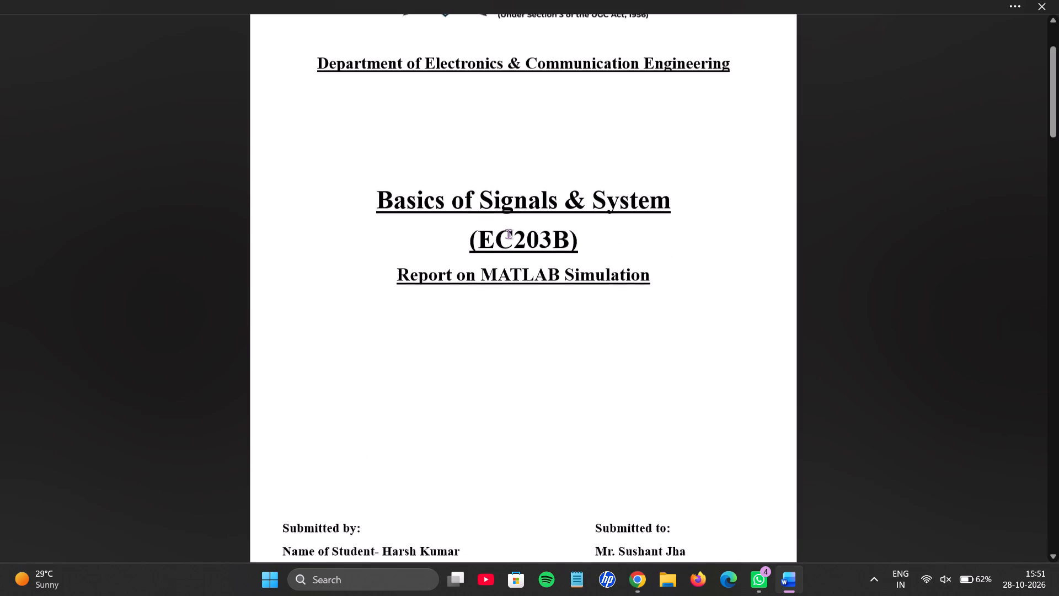
pyautogui.hscroll(1, 508, 233)
pyautogui.scroll(-2, 508, 233)
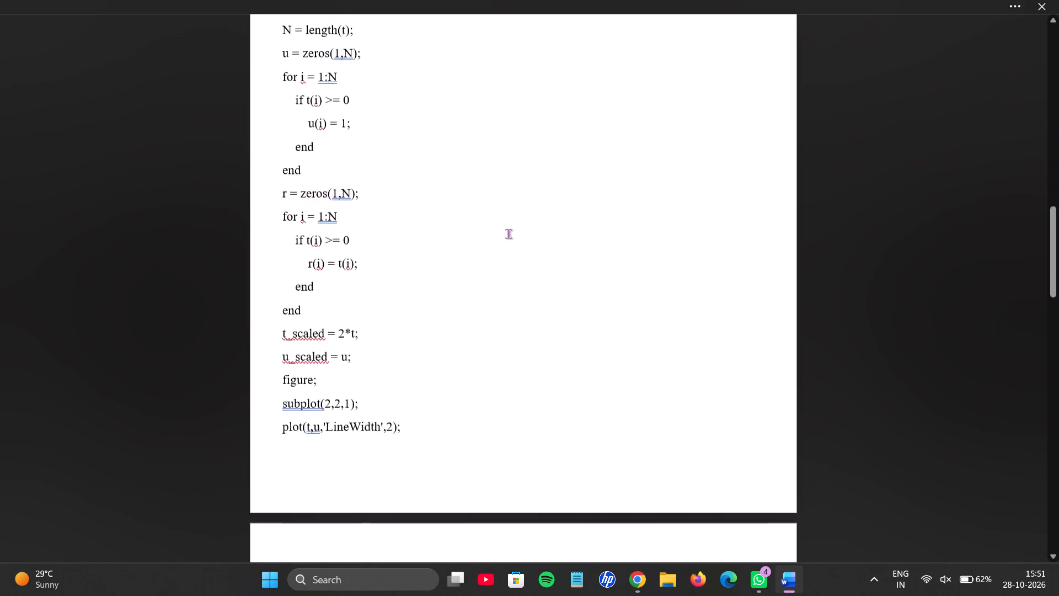
pyautogui.scroll(-4, 508, 233)
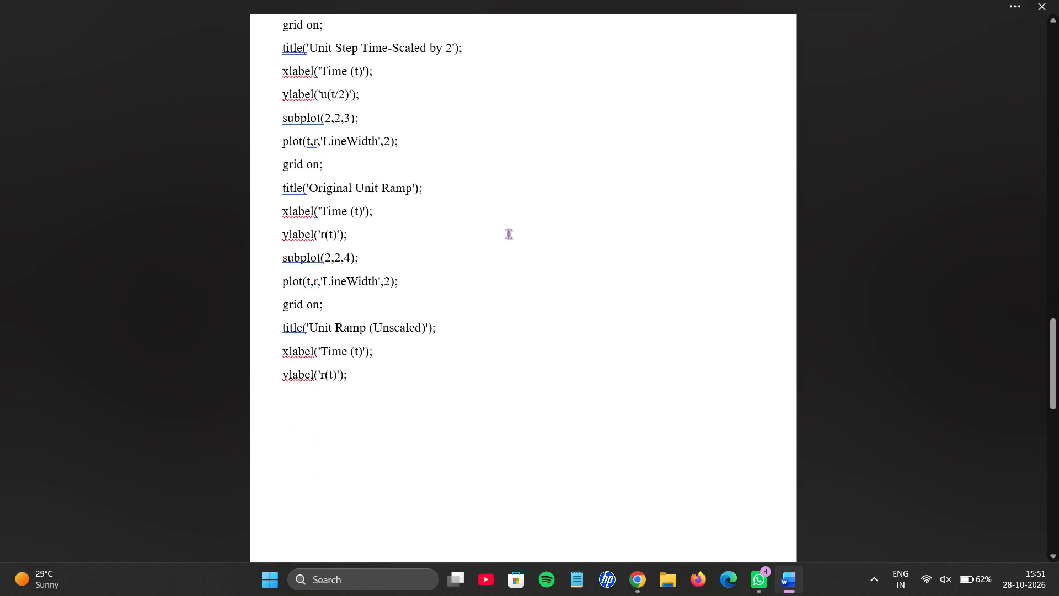
pyautogui.scroll(-3, 508, 233)
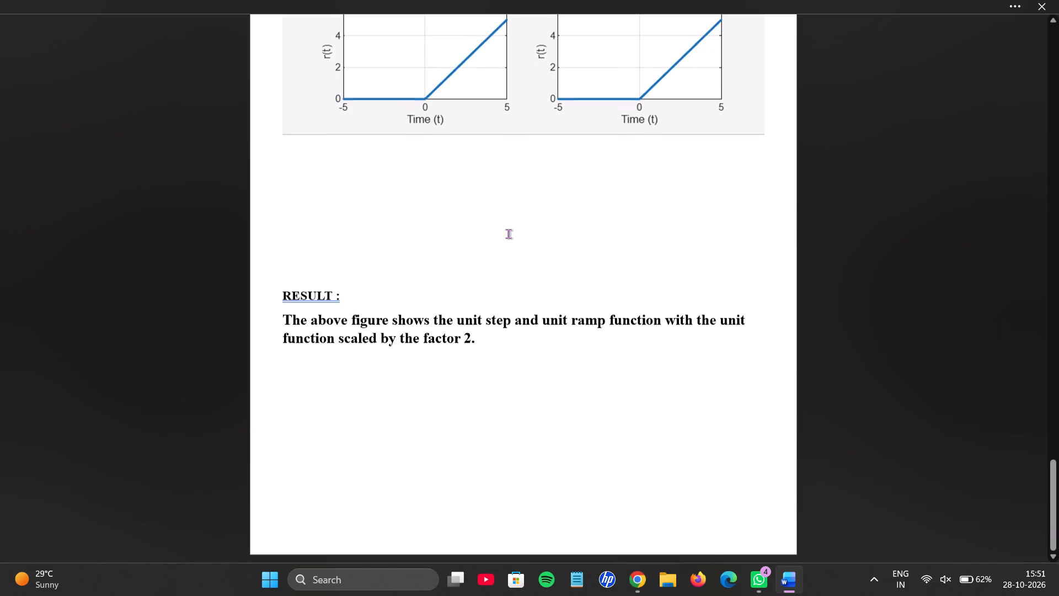
pyautogui.scroll(-2, 508, 233)
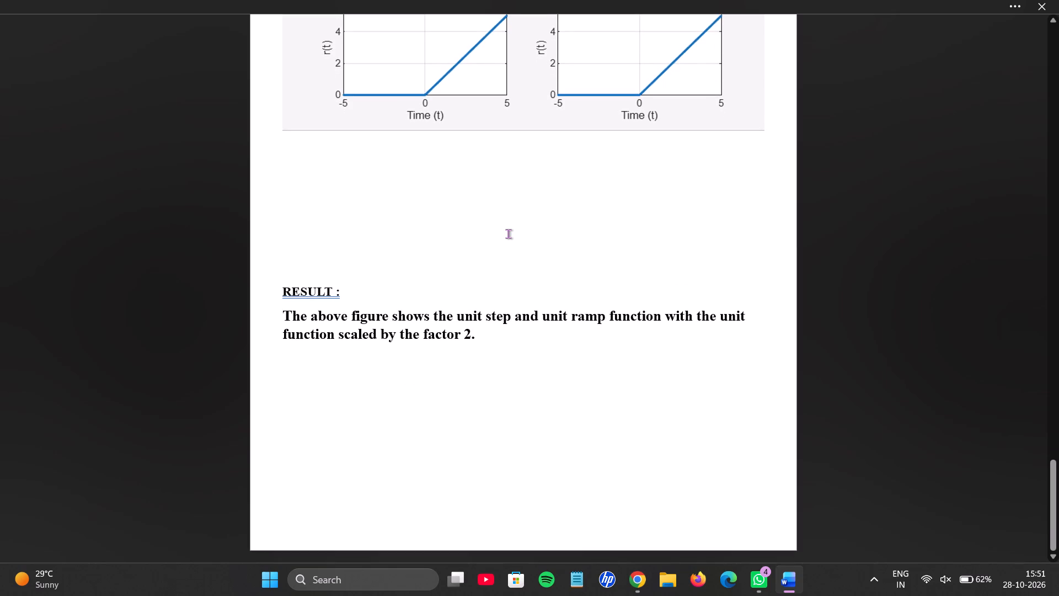
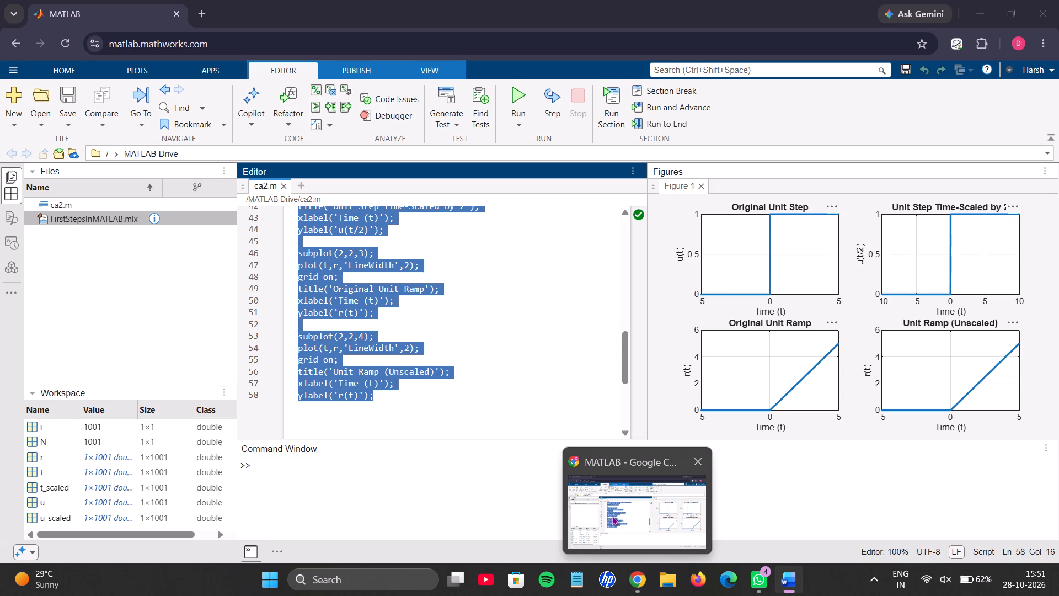
# Switch to MATLAB, delete the subplot(2,2,4) 'Unit Ramp (Unscaled)' block from ca2.m, and run the script again.
pyautogui.click(612, 515)
pyautogui.click(457, 396)
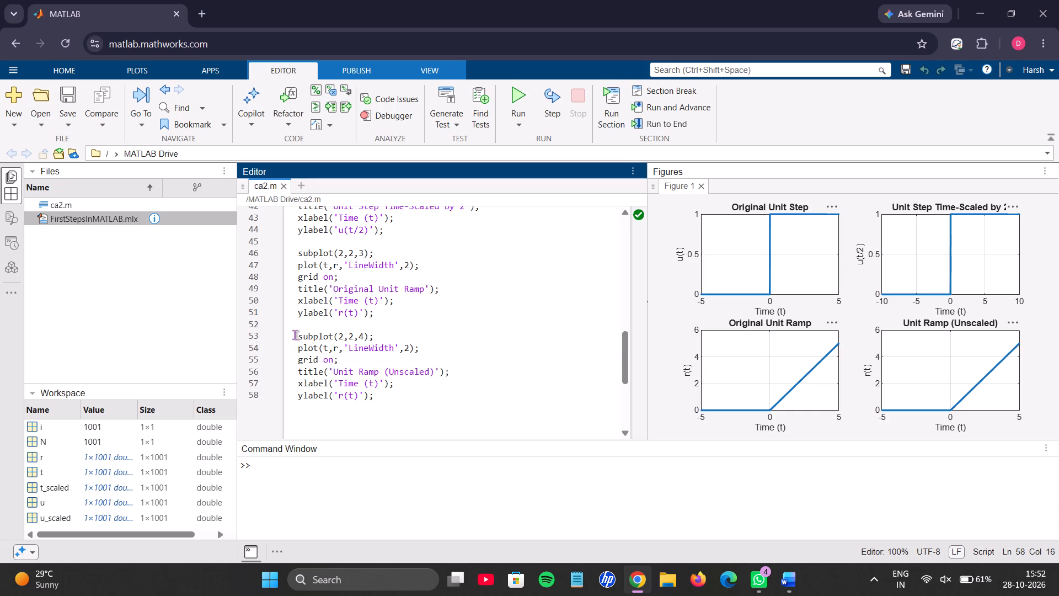
pyautogui.moveTo(295, 334); pyautogui.dragTo(454, 414)
pyautogui.press('Delete')
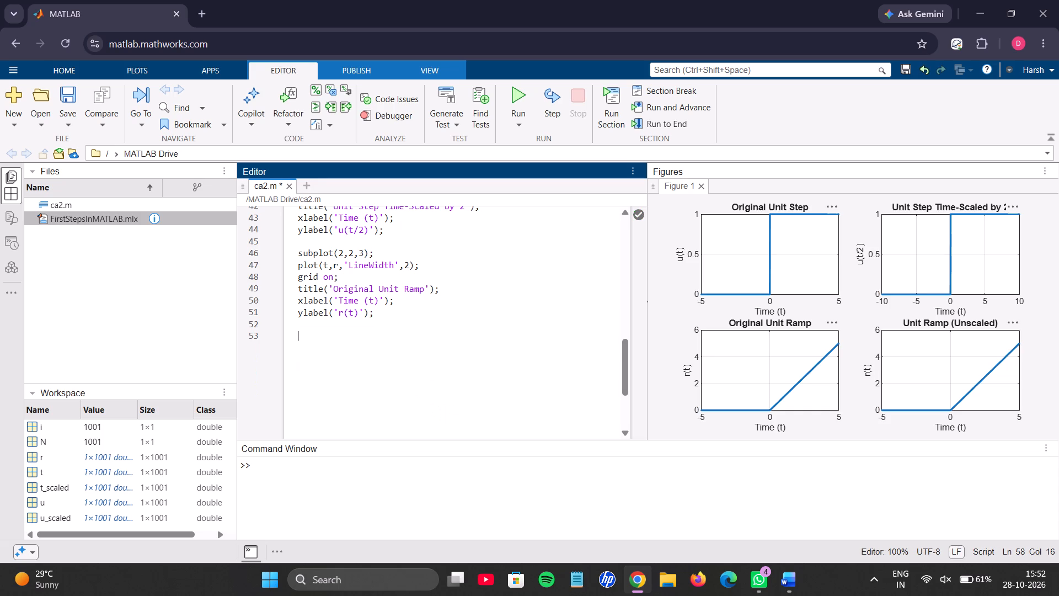
pyautogui.click(510, 102)
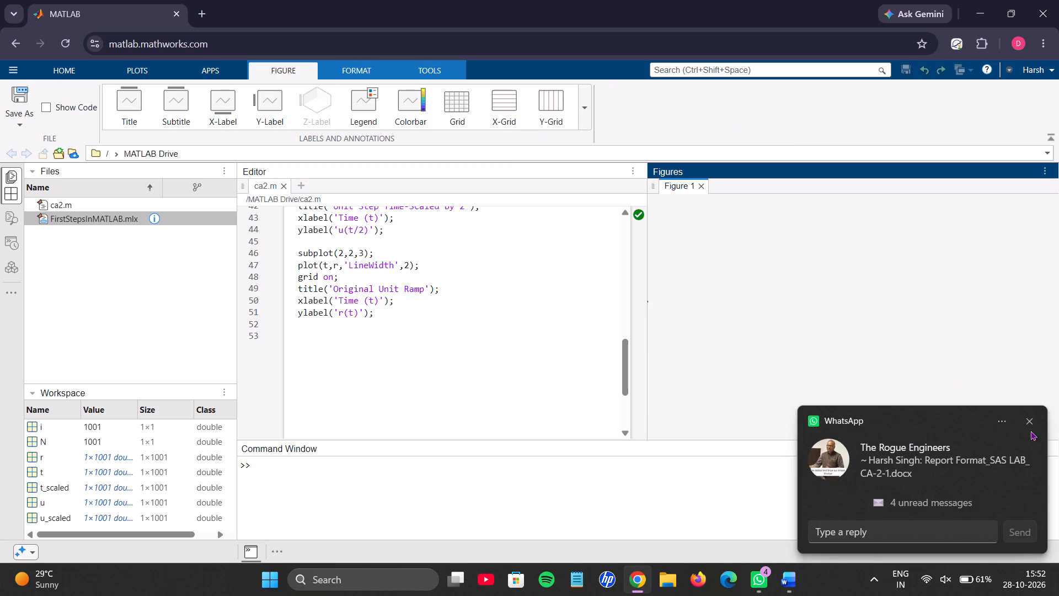
pyautogui.click(1032, 423)
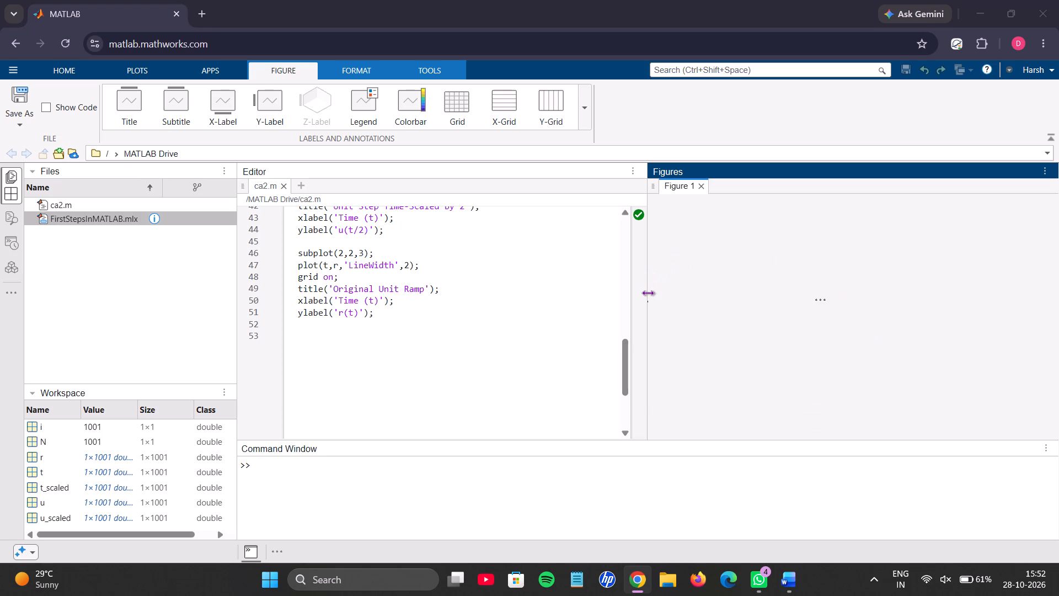
# Widen the Figure 1 pane over the editor area and capture a screen snip of its unit step, time-scaled and ramp plots.
pyautogui.moveTo(648, 295); pyautogui.dragTo(429, 301)
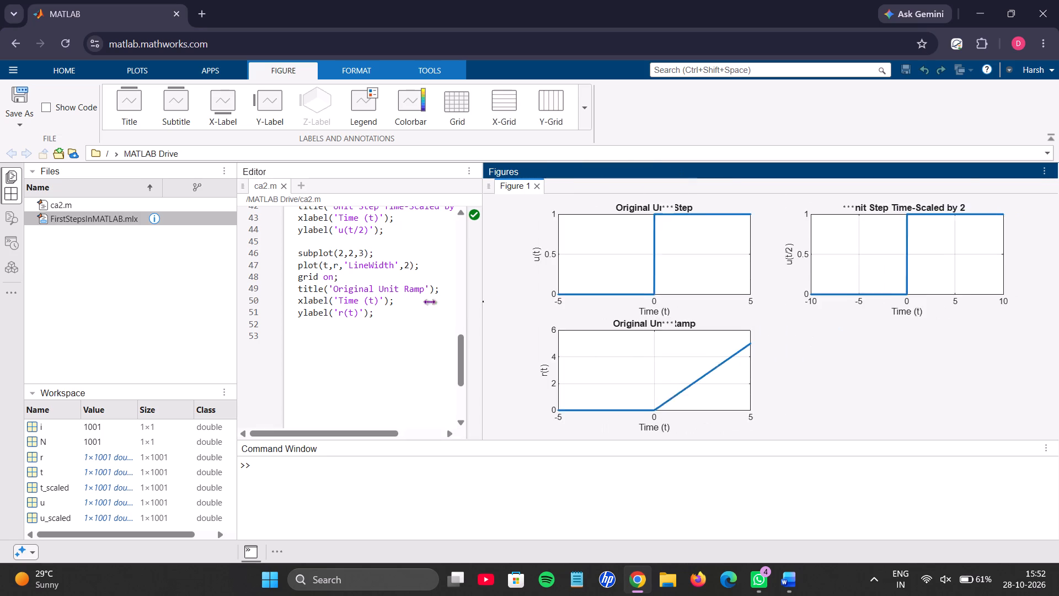
pyautogui.moveTo(429, 301); pyautogui.dragTo(285, 293)
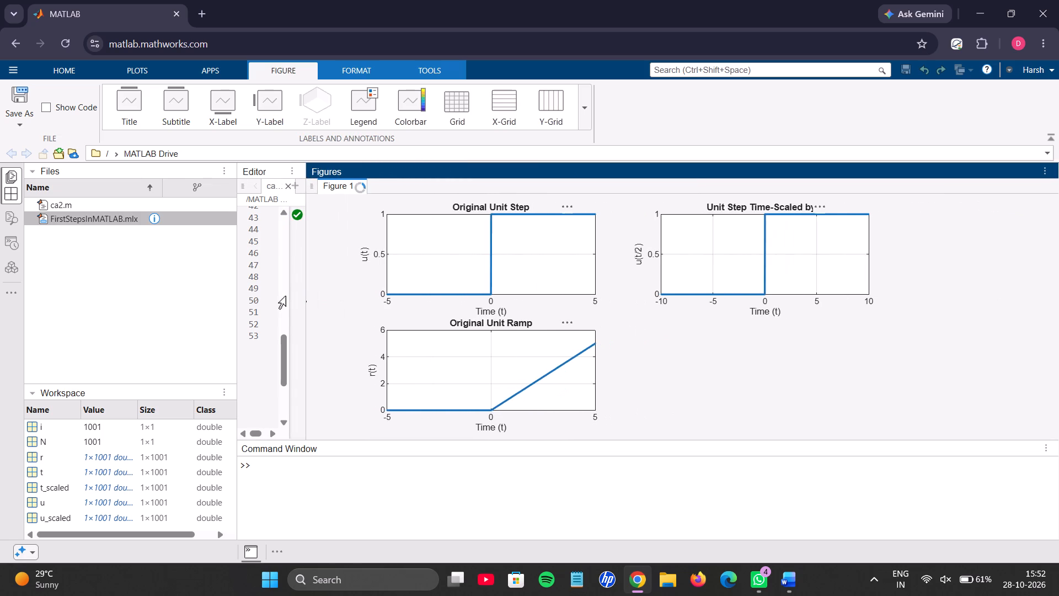
pyautogui.moveTo(285, 293); pyautogui.dragTo(286, 293)
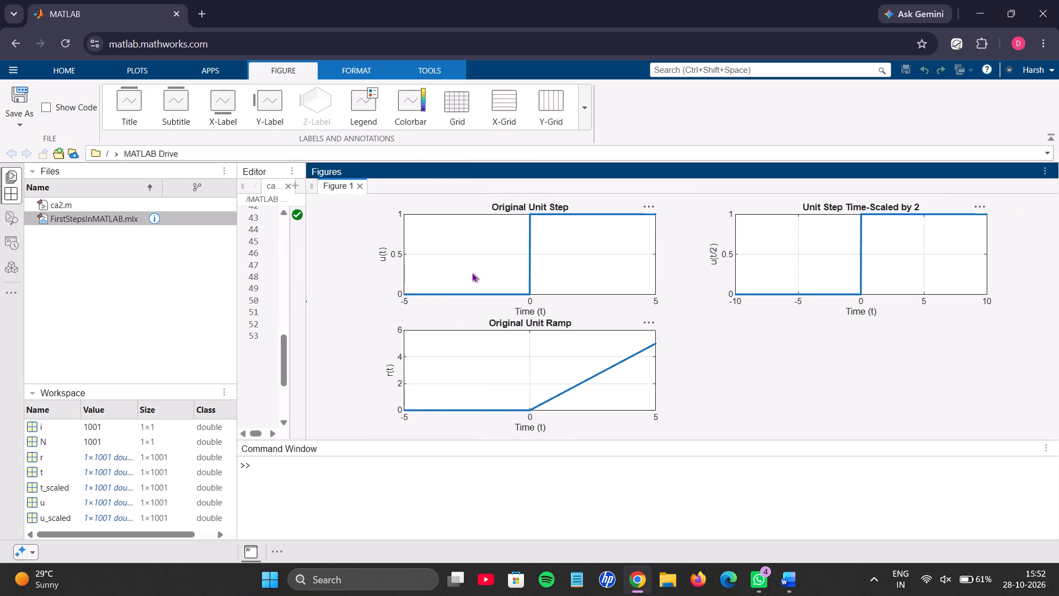
pyautogui.moveTo(302, 304); pyautogui.dragTo(319, 308)
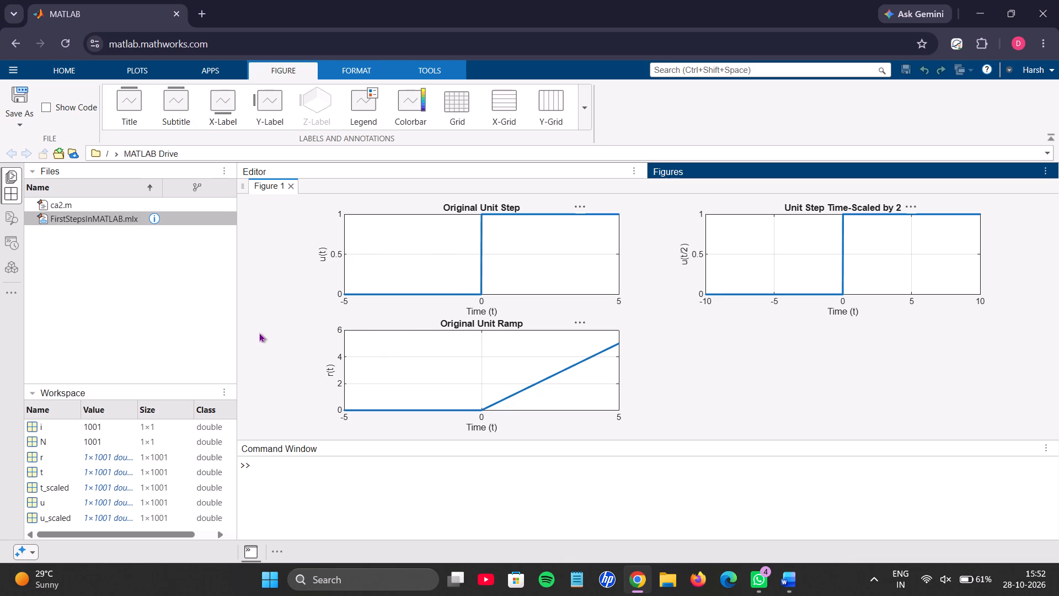
pyautogui.moveTo(238, 331); pyautogui.dragTo(360, 351)
pyautogui.press('Print')
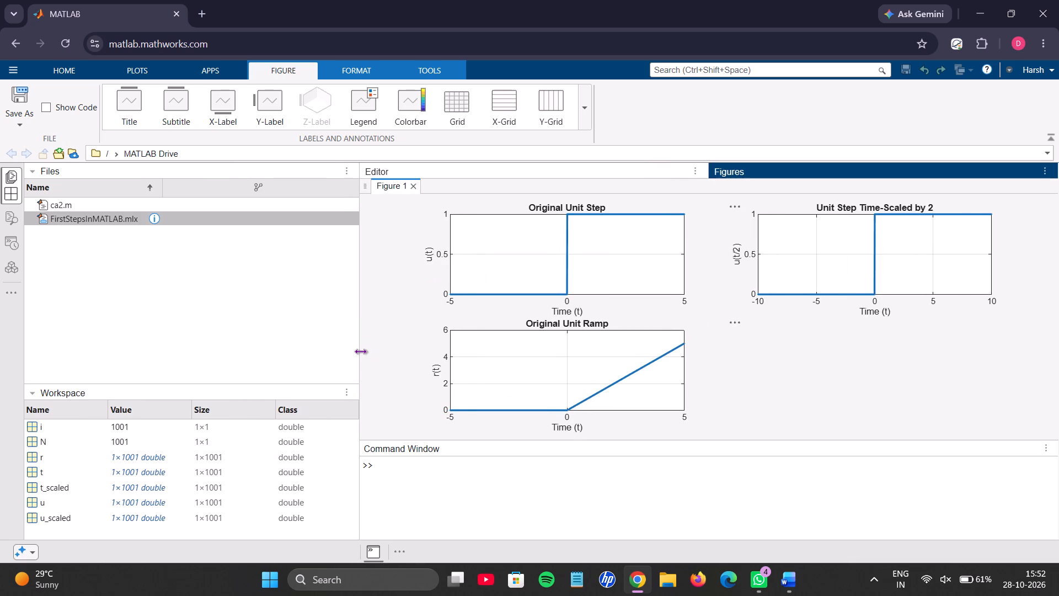
pyautogui.moveTo(364, 201); pyautogui.dragTo(934, 385)
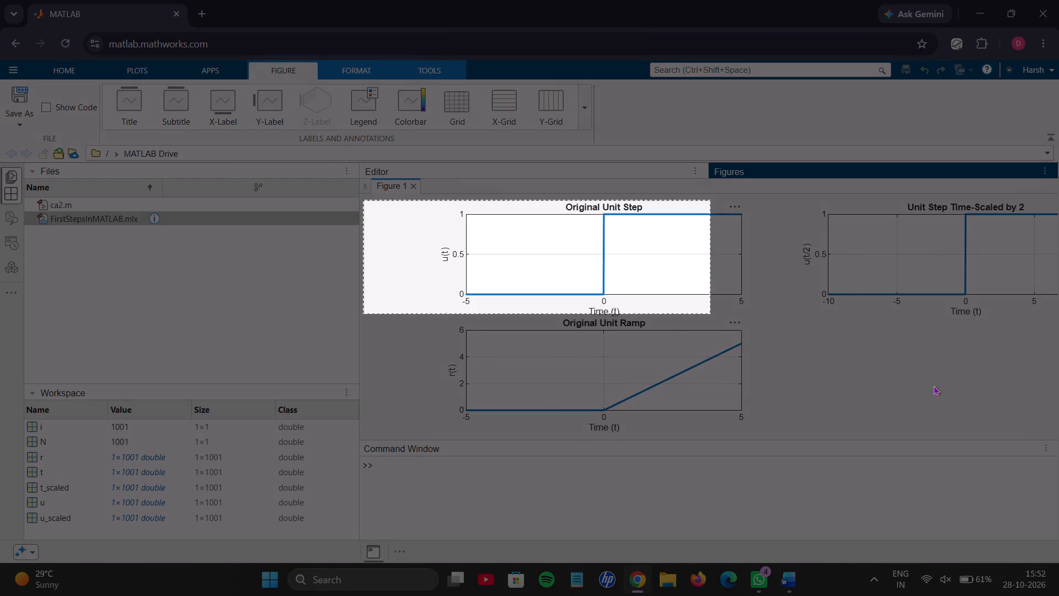
pyautogui.moveTo(934, 385); pyautogui.dragTo(1058, 430)
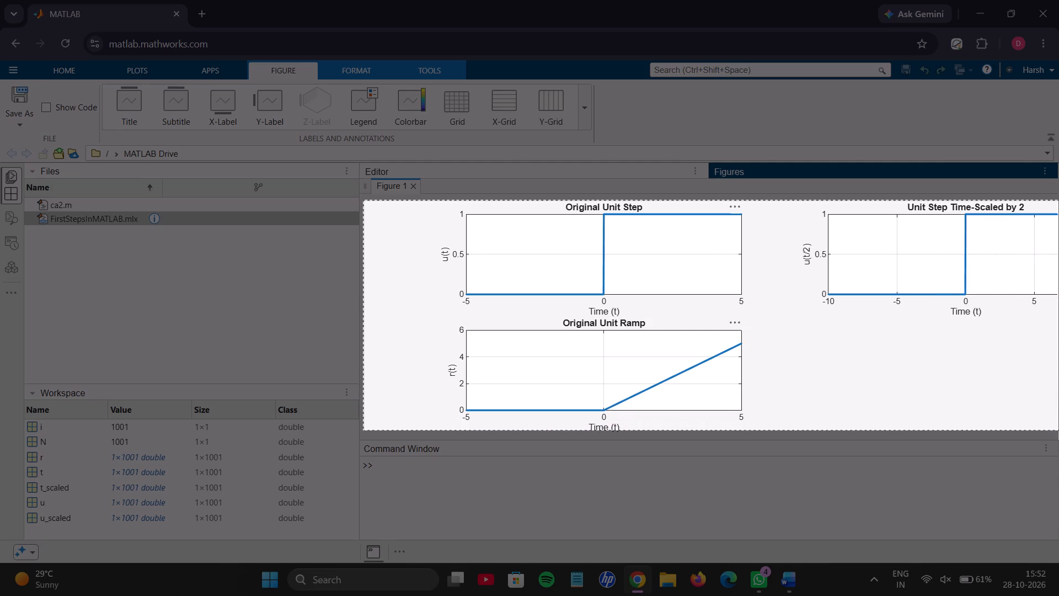
pyautogui.moveTo(1058, 430); pyautogui.dragTo(1058, 435)
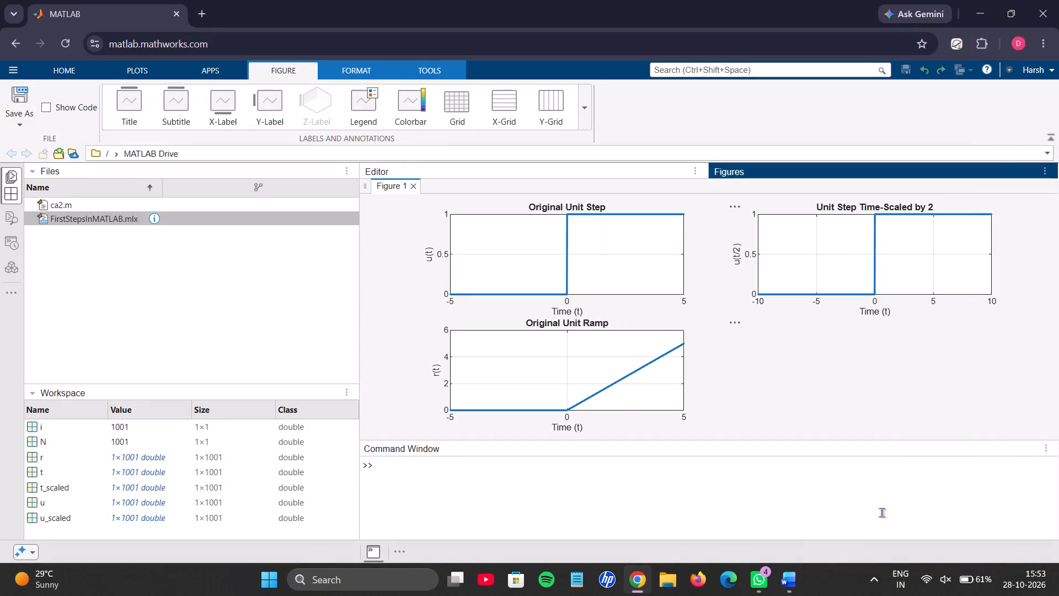
# Switch to Word and delete the fourth subplot's code, from subplot(2,2,4); to the last ylabel('r(t)'); line.
pyautogui.click(785, 577)
pyautogui.scroll(1, 535, 417)
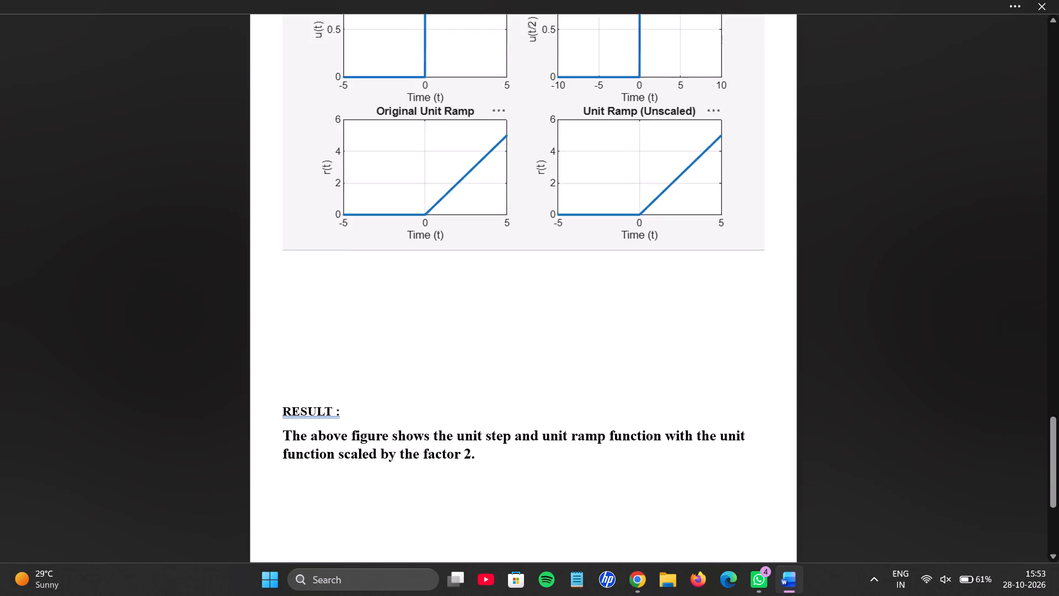
pyautogui.scroll(3, 535, 417)
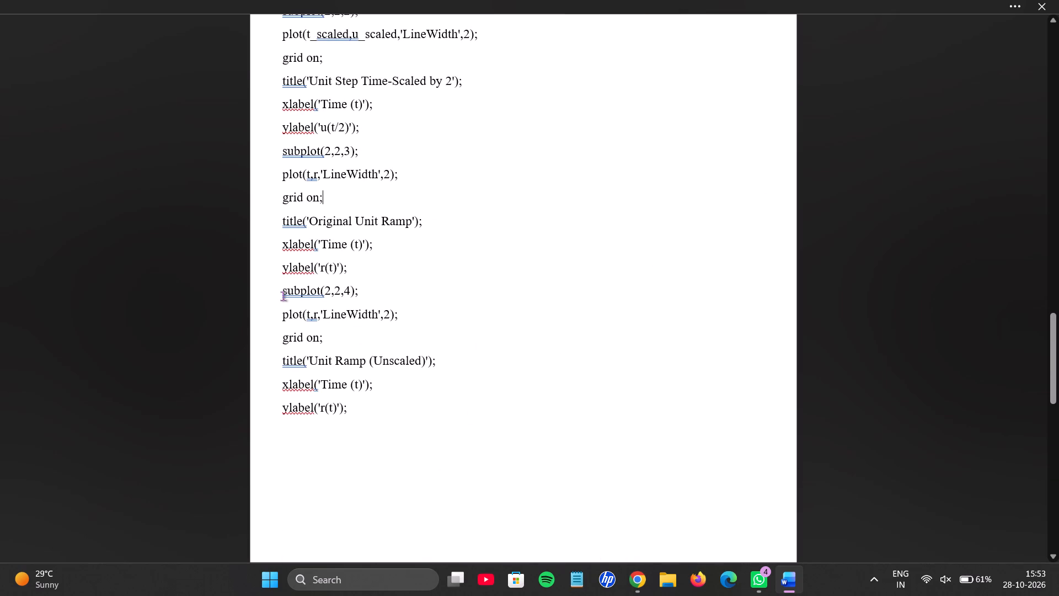
pyautogui.moveTo(282, 291); pyautogui.dragTo(446, 444)
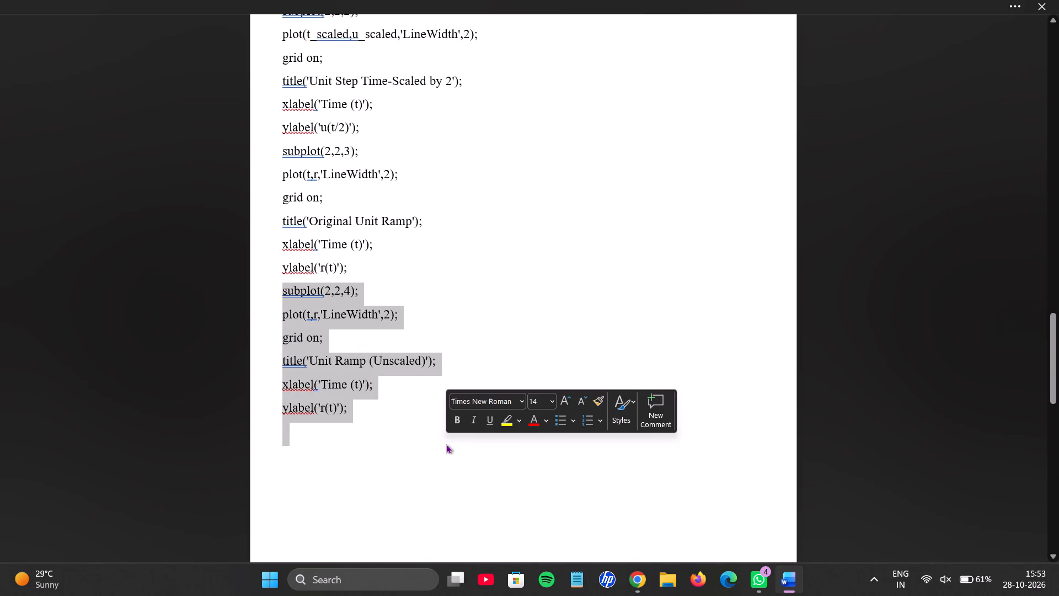
pyautogui.press('Delete')
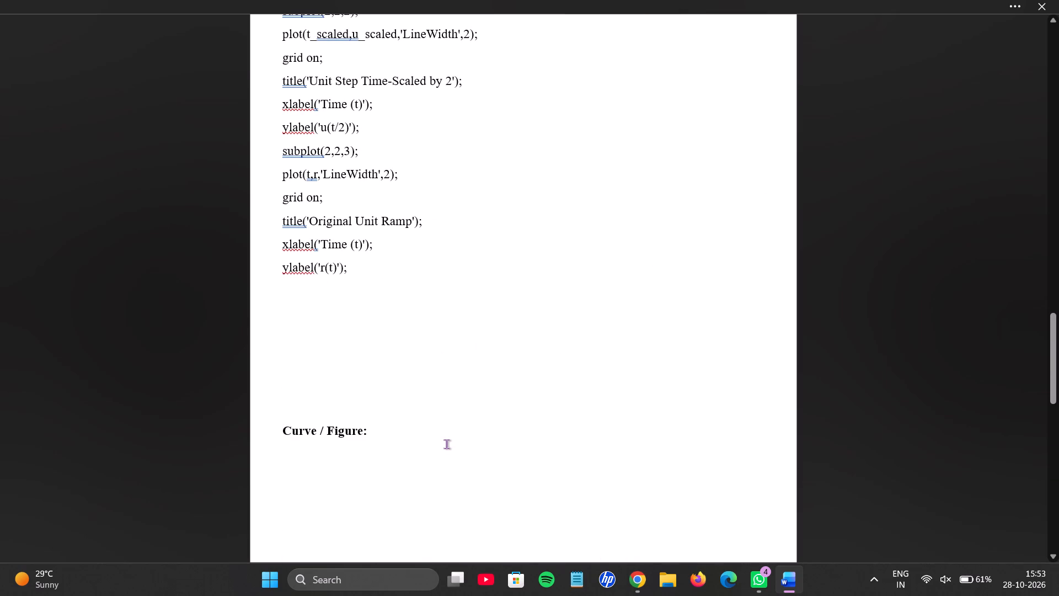
# Remove the empty lines between the end of the program code and the Curve / Figure: heading.
pyautogui.click(404, 407)
pyautogui.press('BackSpace')
pyautogui.press('BackSpace')
pyautogui.press('BackSpace')
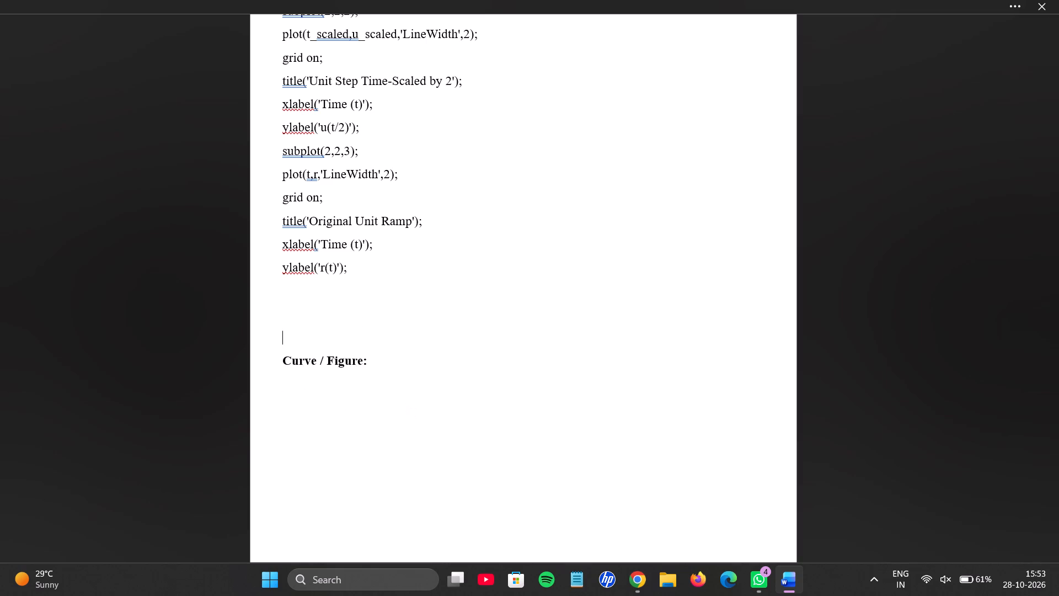
pyautogui.press('BackSpace')
pyautogui.press('BackSpace')
pyautogui.press('BackSpace')
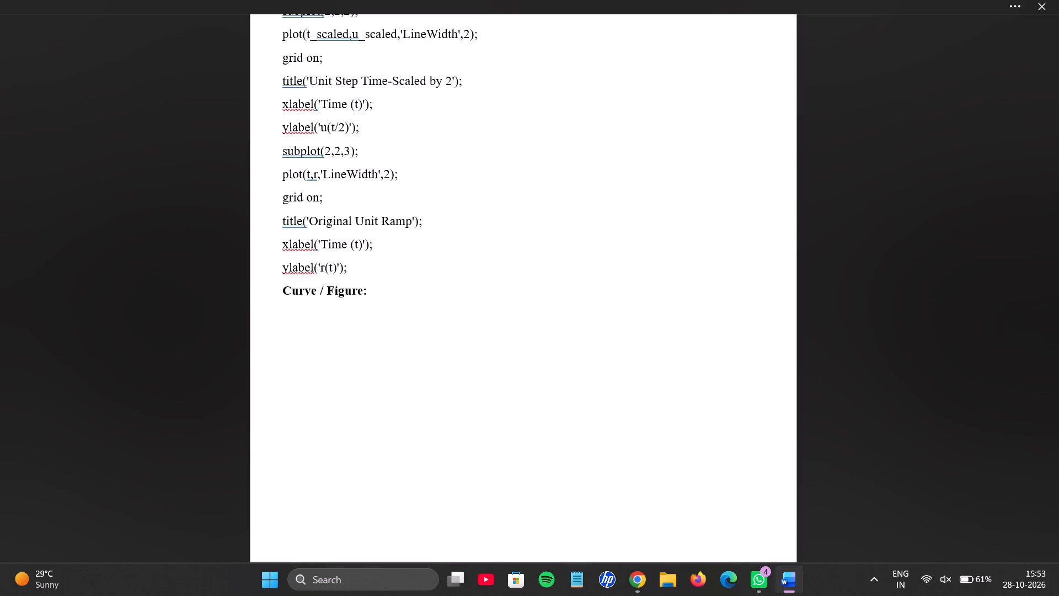
# Replace the old four-plot picture with the new three-plot snip directly under the Curve / Figure: heading.
pyautogui.scroll(-5, 404, 407)
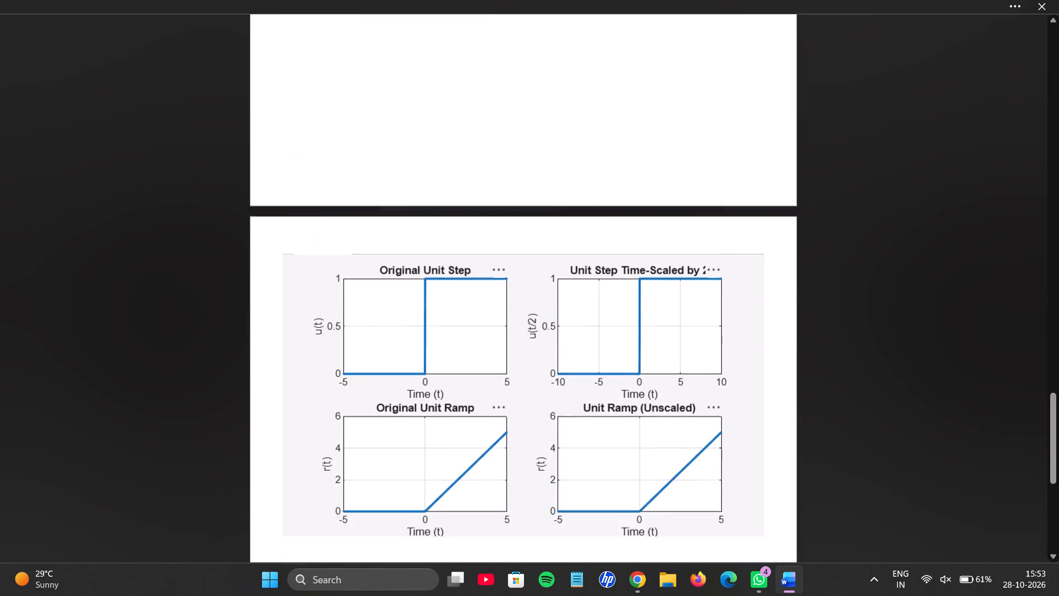
pyautogui.rightClick(404, 407)
pyautogui.click(569, 436)
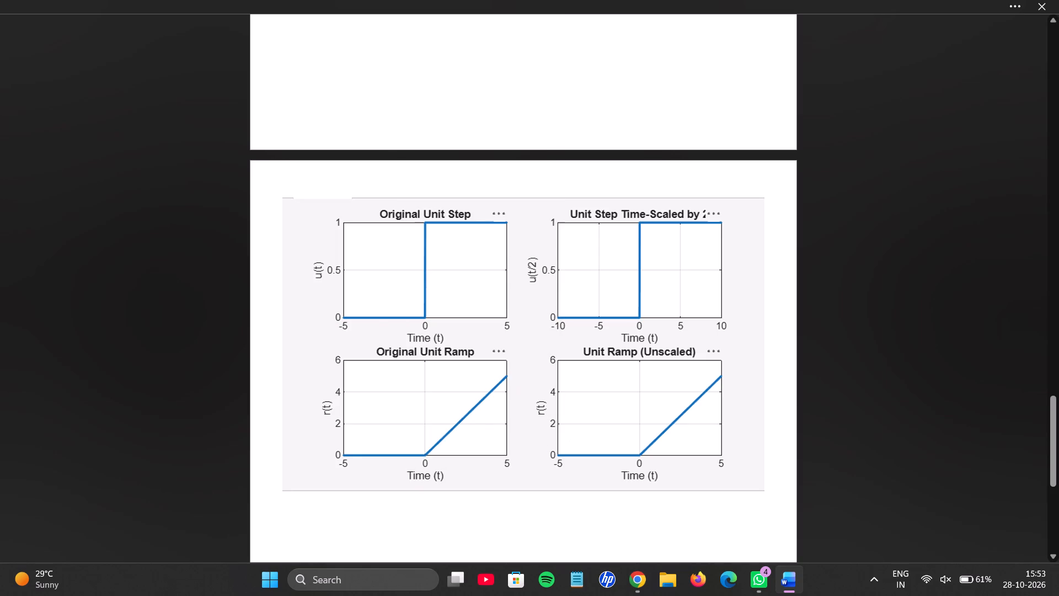
pyautogui.click(569, 436)
pyautogui.press('Home')
pyautogui.press('Delete')
pyautogui.click(529, 419)
pyautogui.press('Delete')
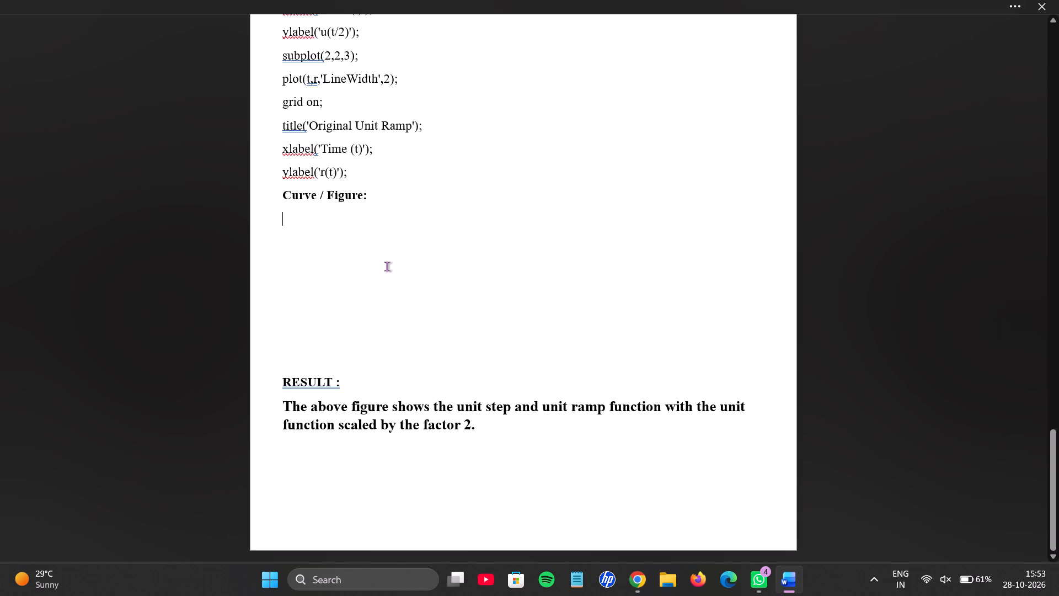
pyautogui.hotkey('ctrl', 'v')
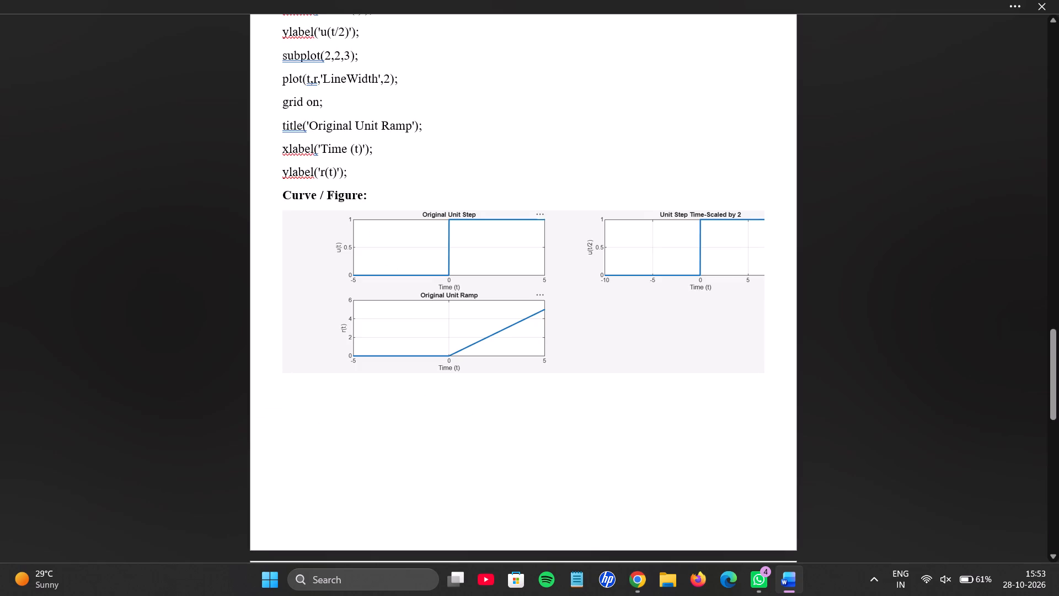
# Review the report from the cover page through the program code and new figure to the RESULT section.
pyautogui.scroll(-2, 371, 202)
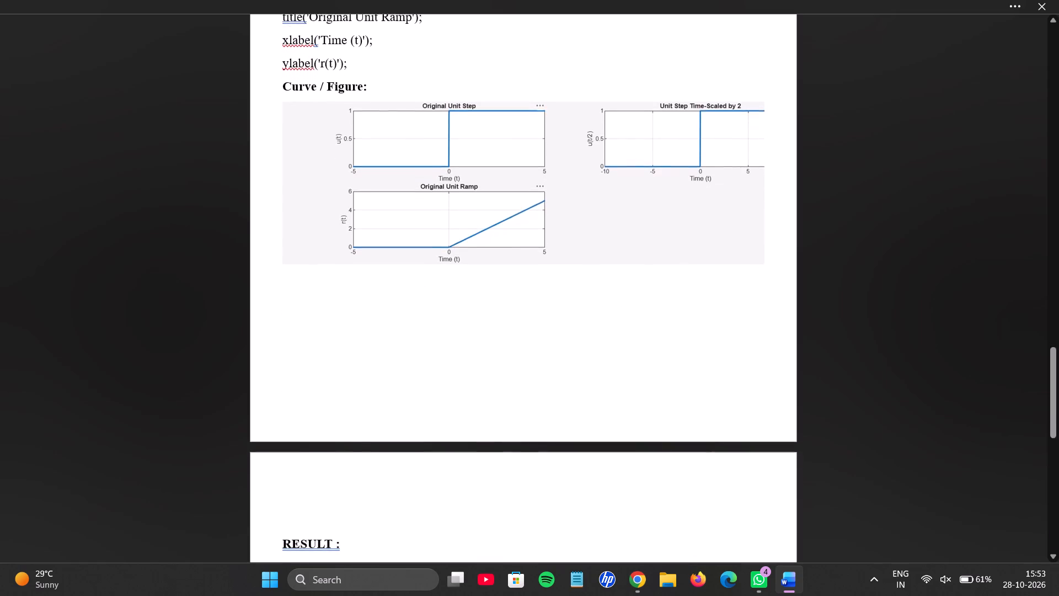
pyautogui.scroll(-1, 371, 202)
pyautogui.scroll(3, 371, 202)
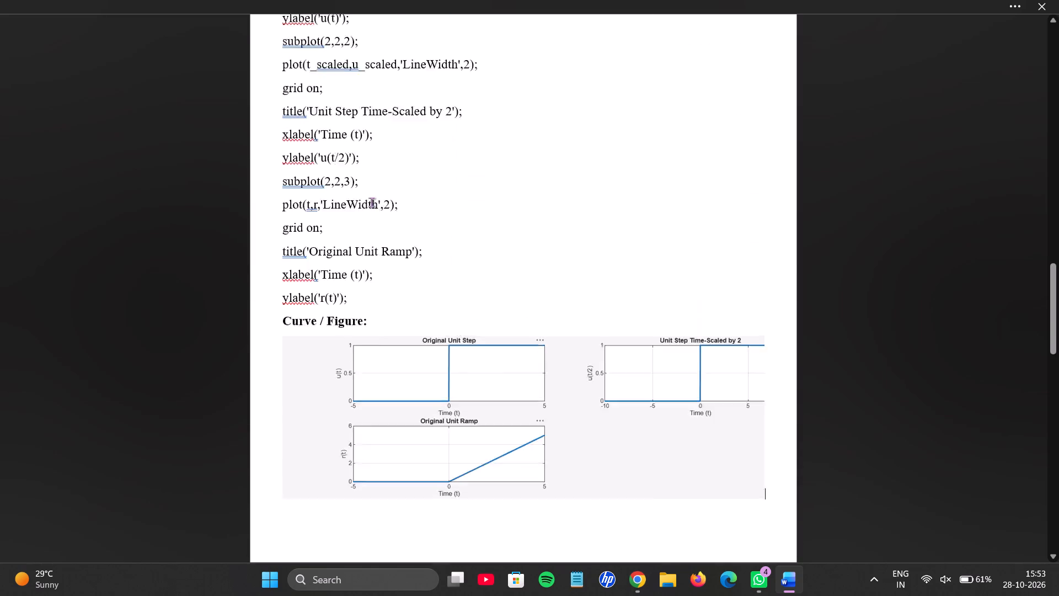
pyautogui.scroll(10, 371, 202)
pyautogui.scroll(-2, 371, 202)
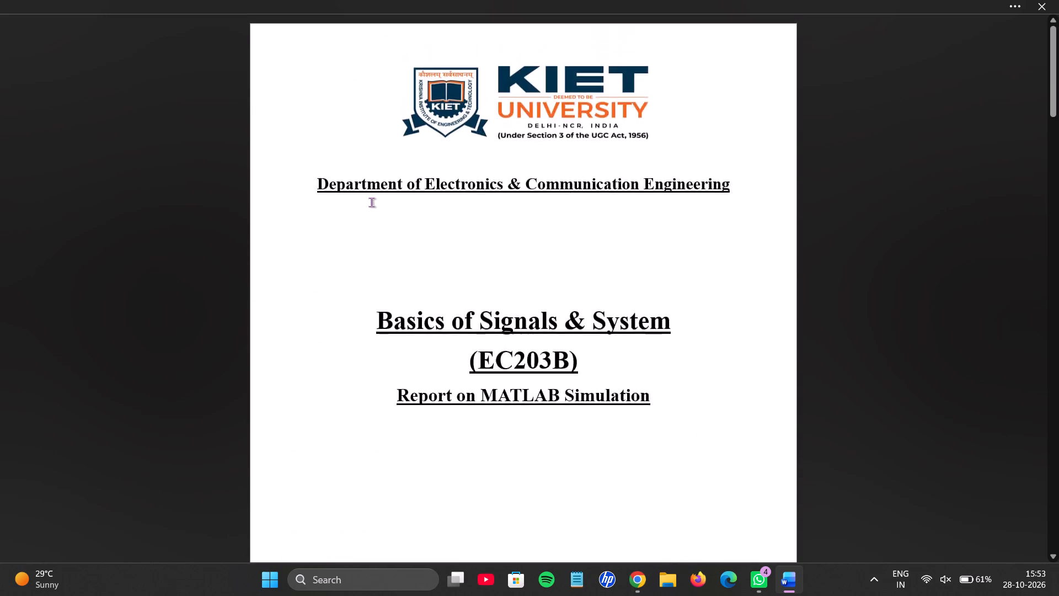
pyautogui.scroll(-7, 371, 202)
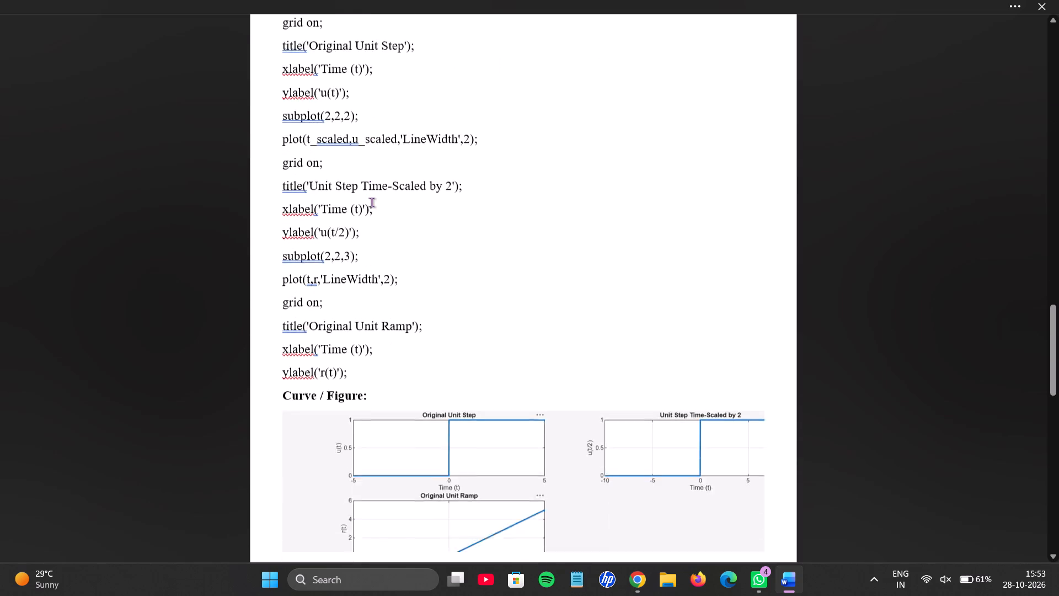
pyautogui.scroll(-1, 371, 202)
pyautogui.scroll(1, 371, 202)
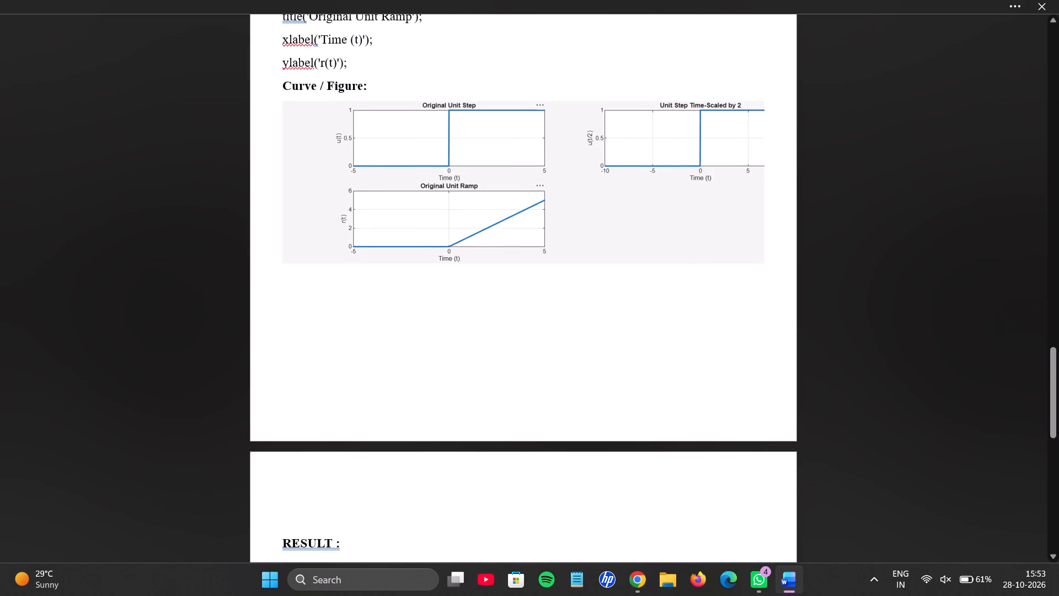
pyautogui.scroll(-2, 371, 202)
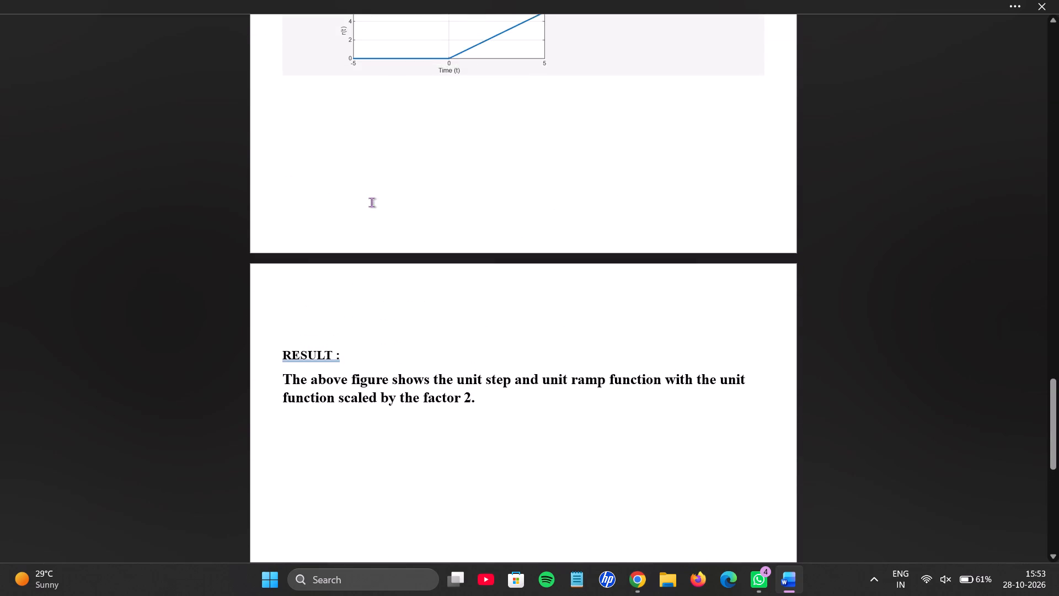
pyautogui.scroll(2, 371, 202)
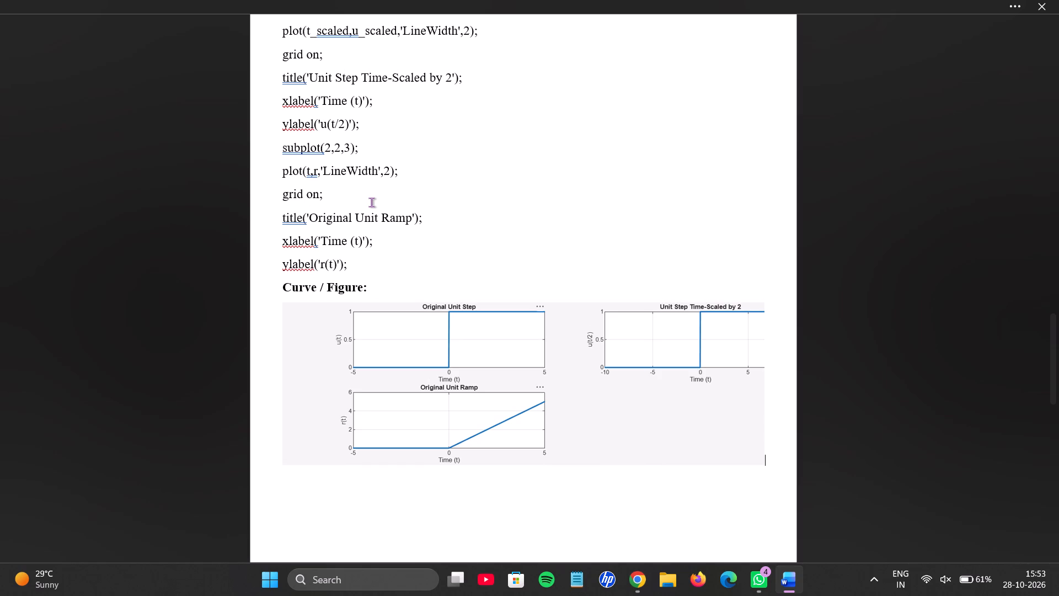
pyautogui.scroll(-2, 371, 202)
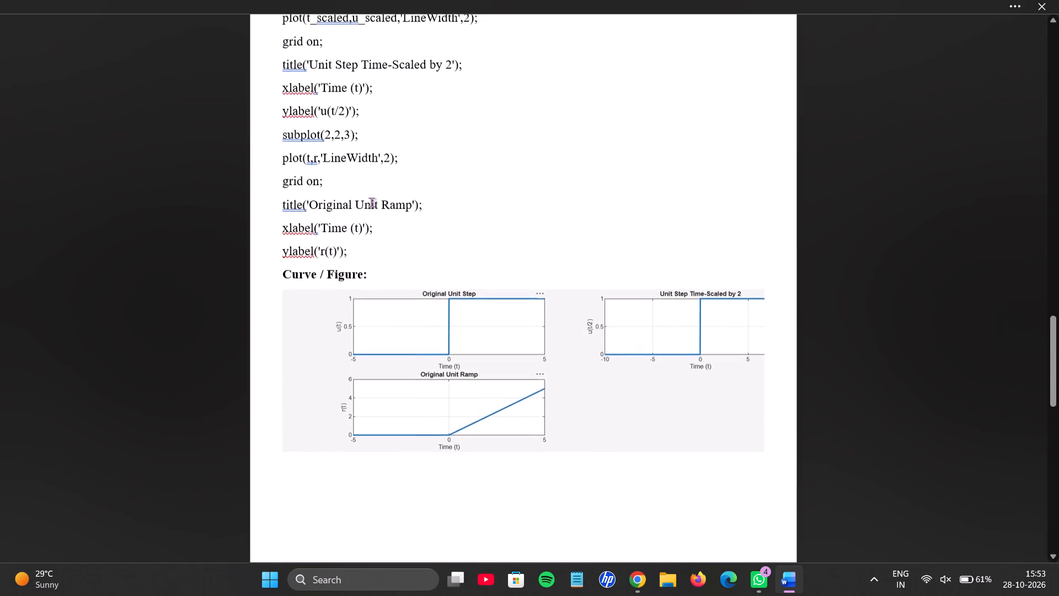
pyautogui.scroll(-1, 371, 202)
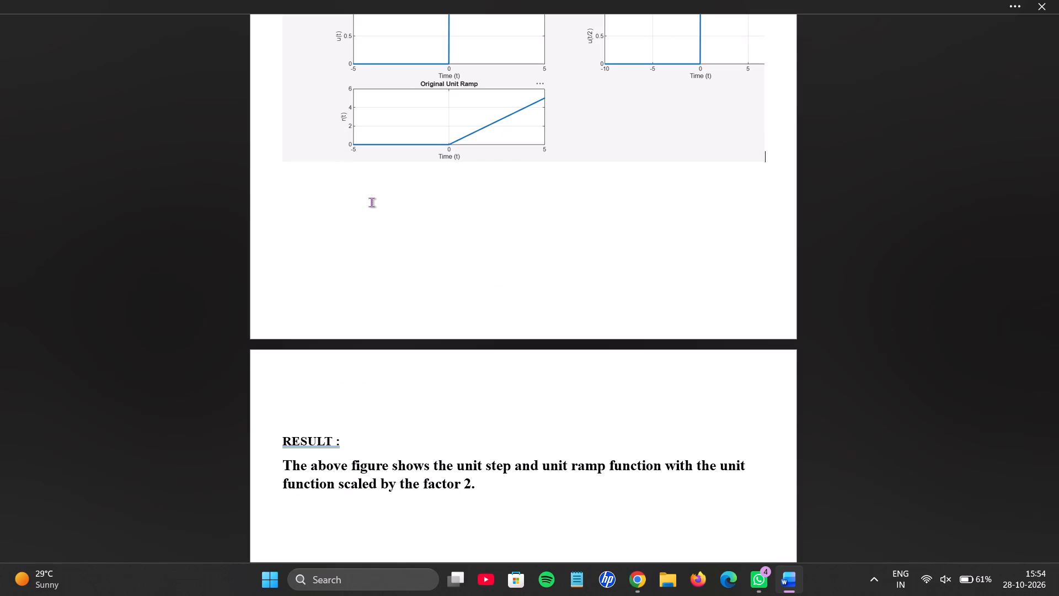
# Save the report document.
pyautogui.hotkey('ctrl', 's')
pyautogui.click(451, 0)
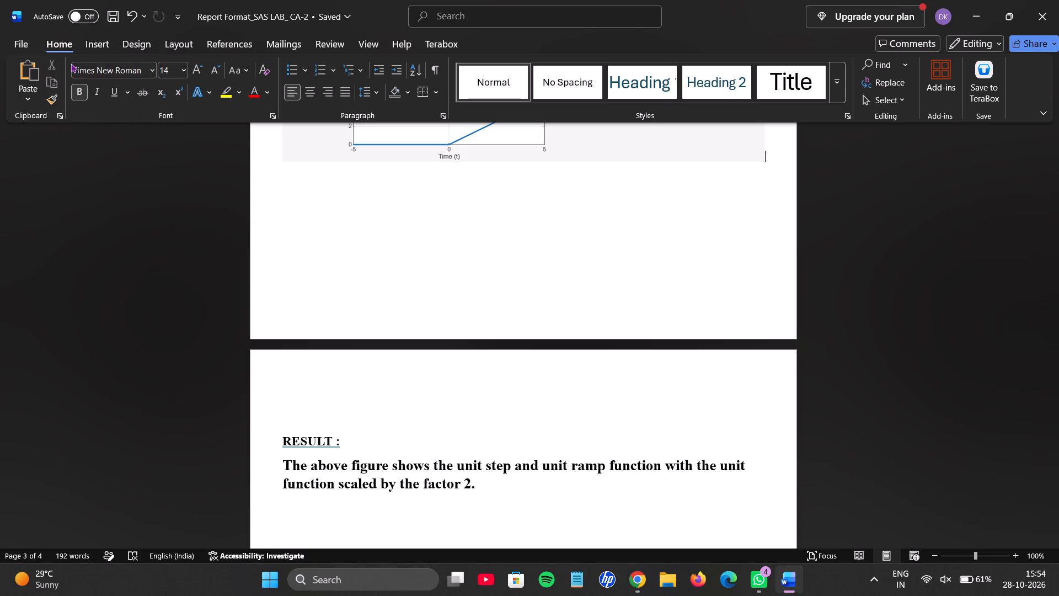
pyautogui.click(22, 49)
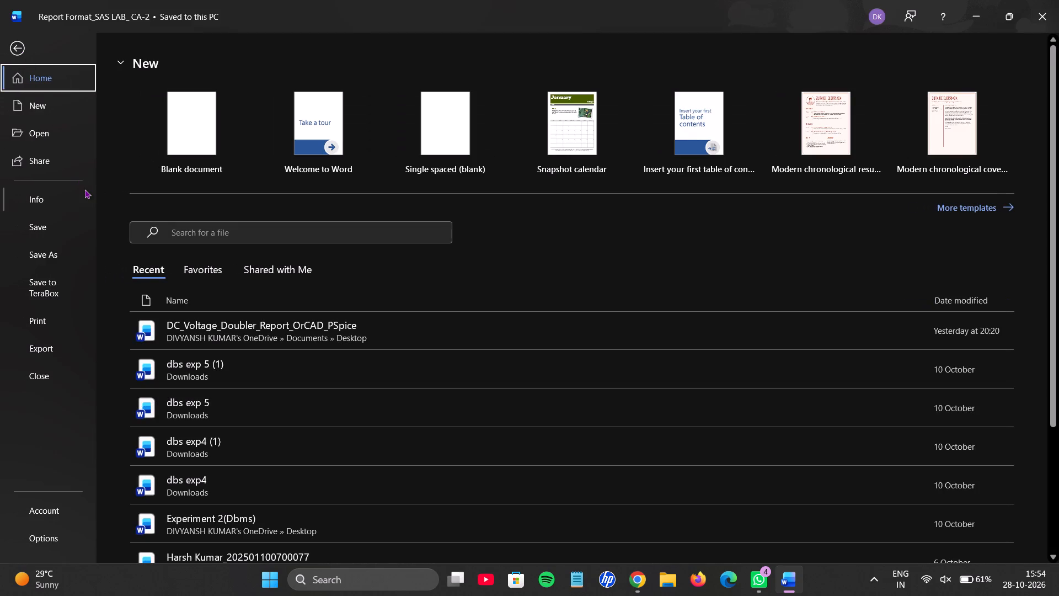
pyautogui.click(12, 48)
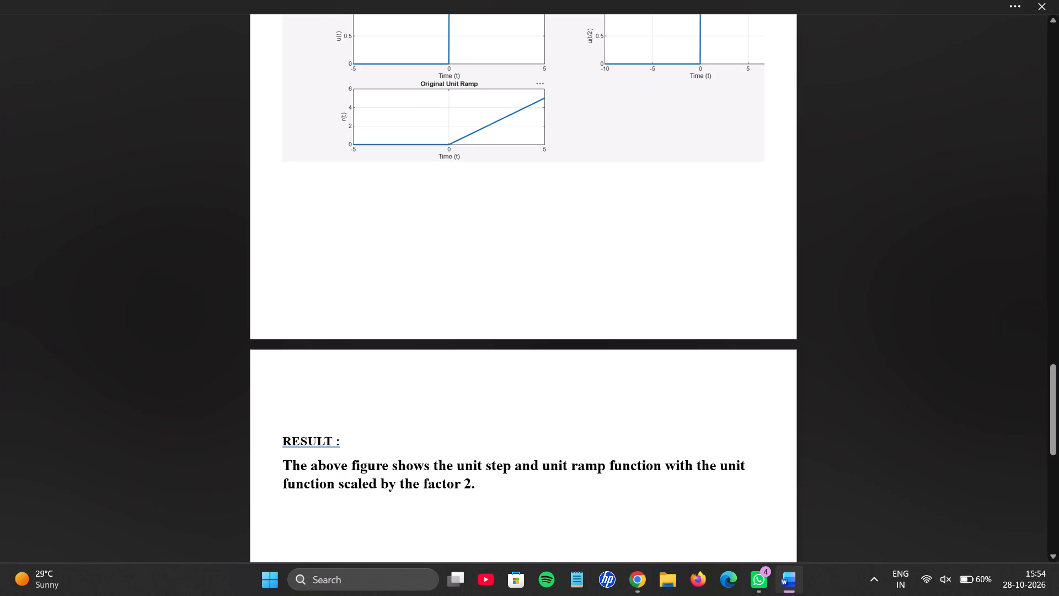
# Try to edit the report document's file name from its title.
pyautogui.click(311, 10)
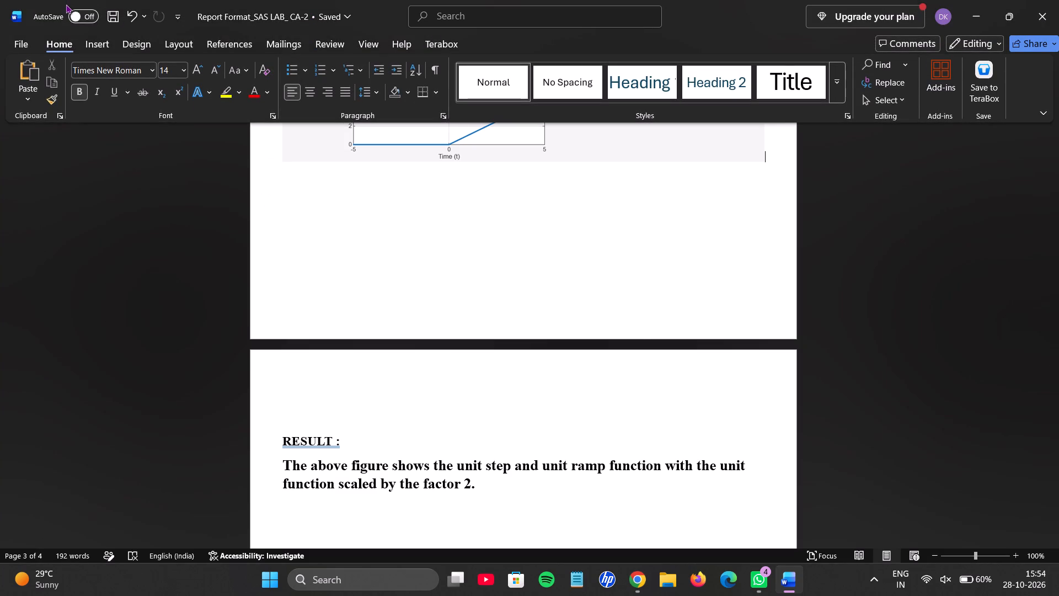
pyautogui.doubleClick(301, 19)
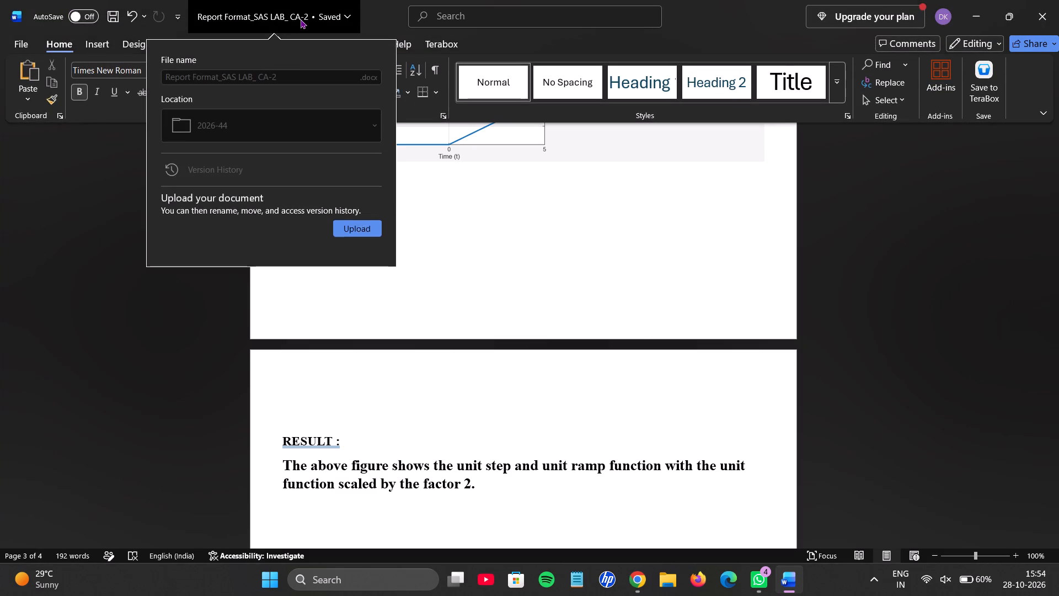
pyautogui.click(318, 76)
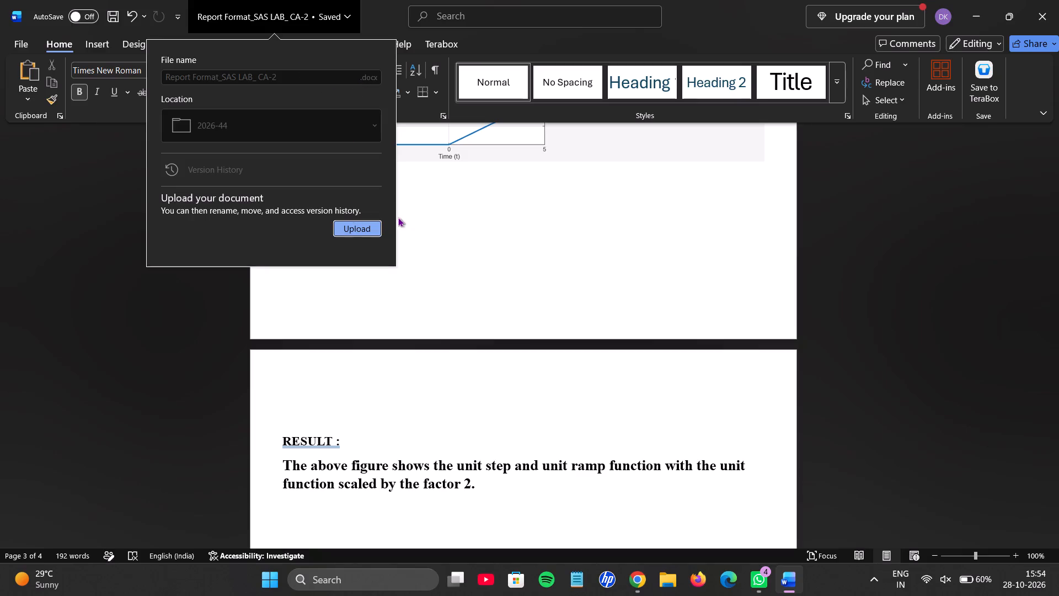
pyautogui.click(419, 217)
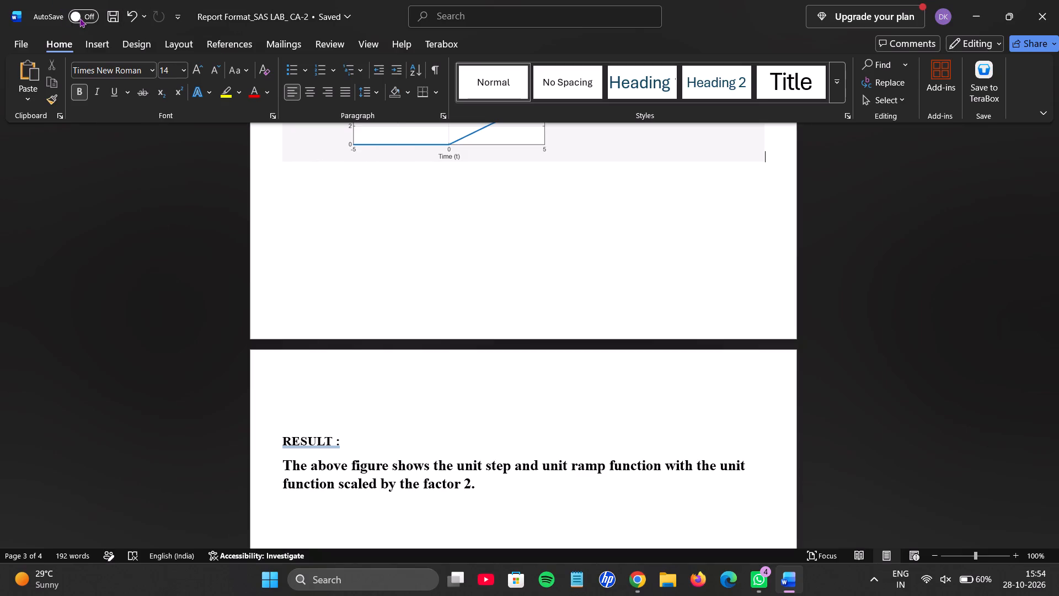
# Turn on AutoSave for the report by uploading it to OneDrive - Personal.
pyautogui.click(80, 18)
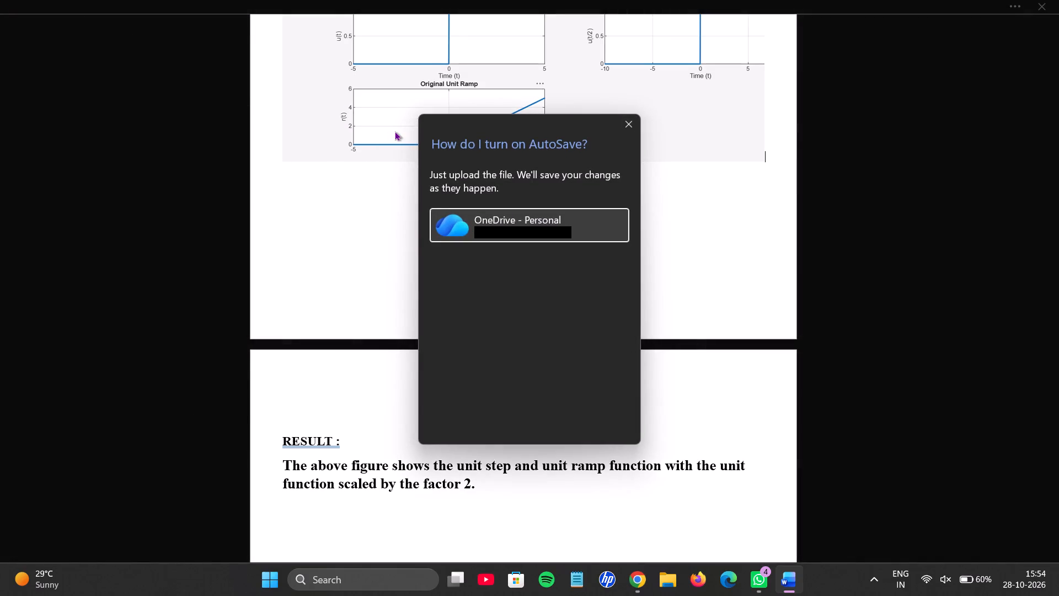
pyautogui.click(544, 226)
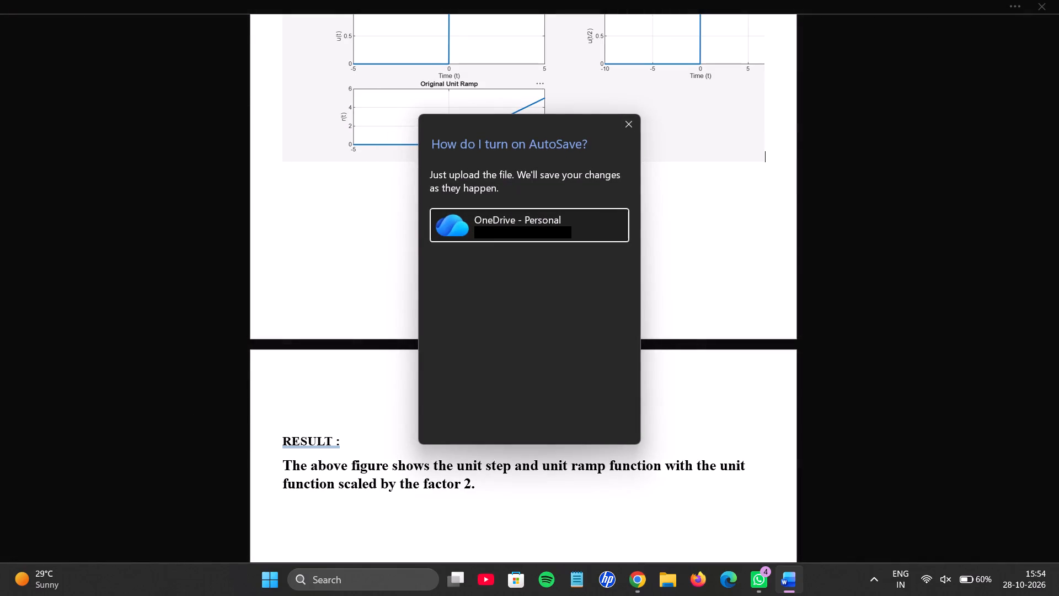
pyautogui.click(544, 226)
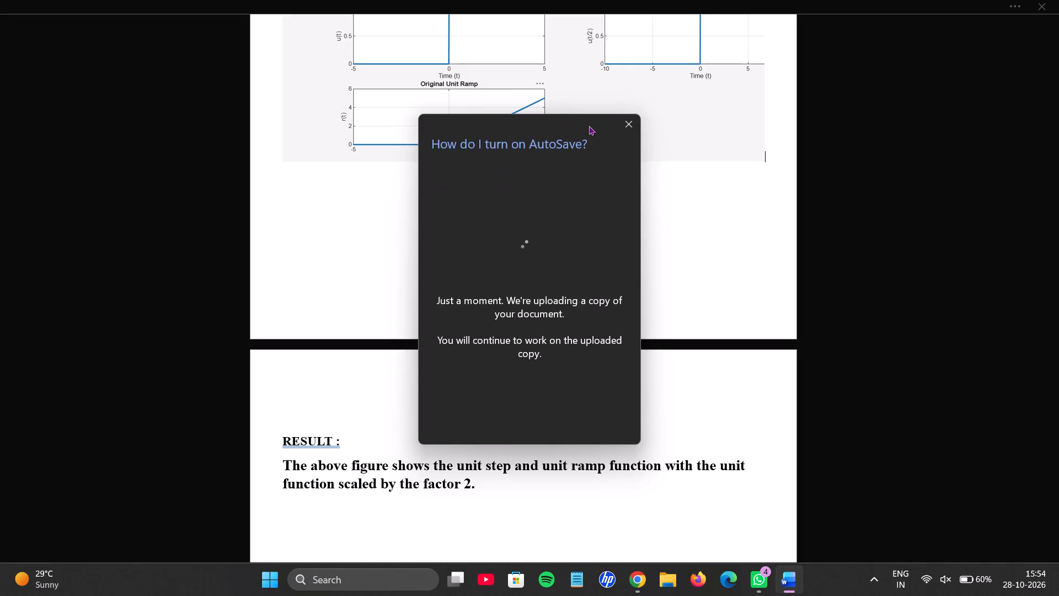
# Dismiss the AutoSave upload message and bring back the hidden command ribbon above the report.
pyautogui.click(640, 132)
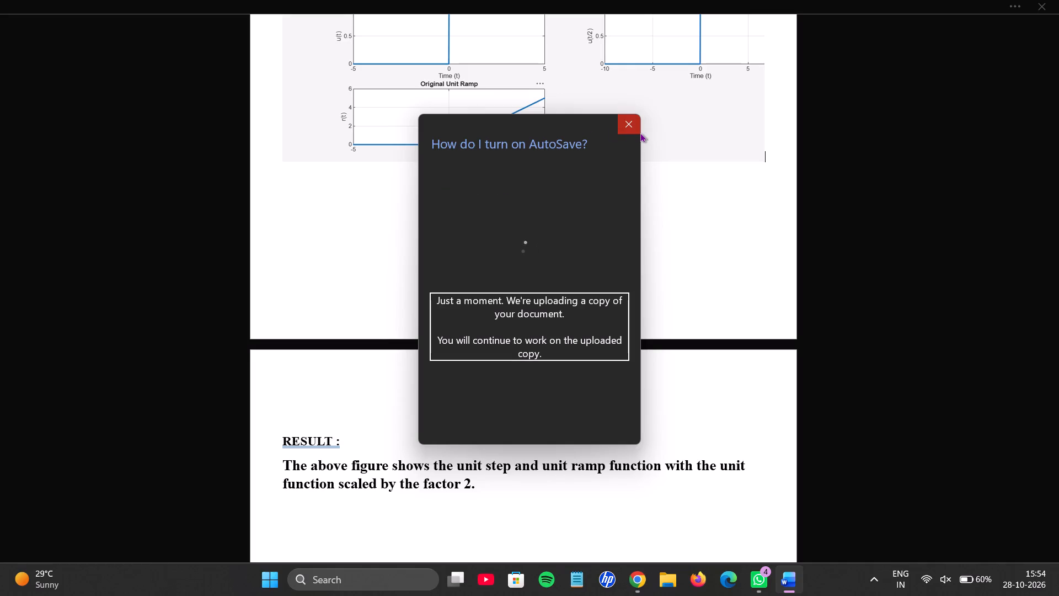
pyautogui.click(627, 127)
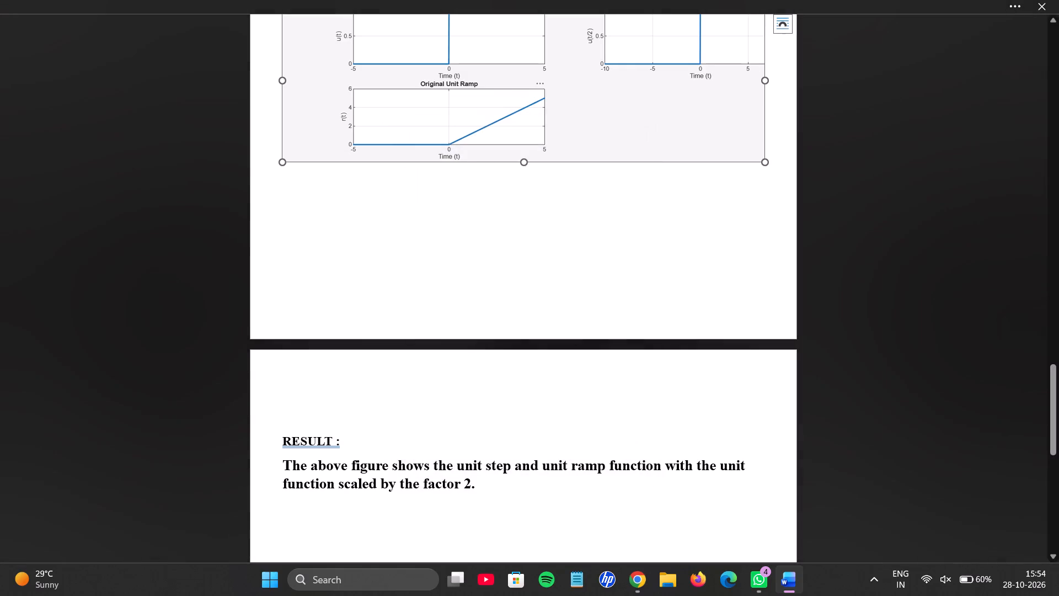
pyautogui.click(544, 19)
pyautogui.click(535, 0)
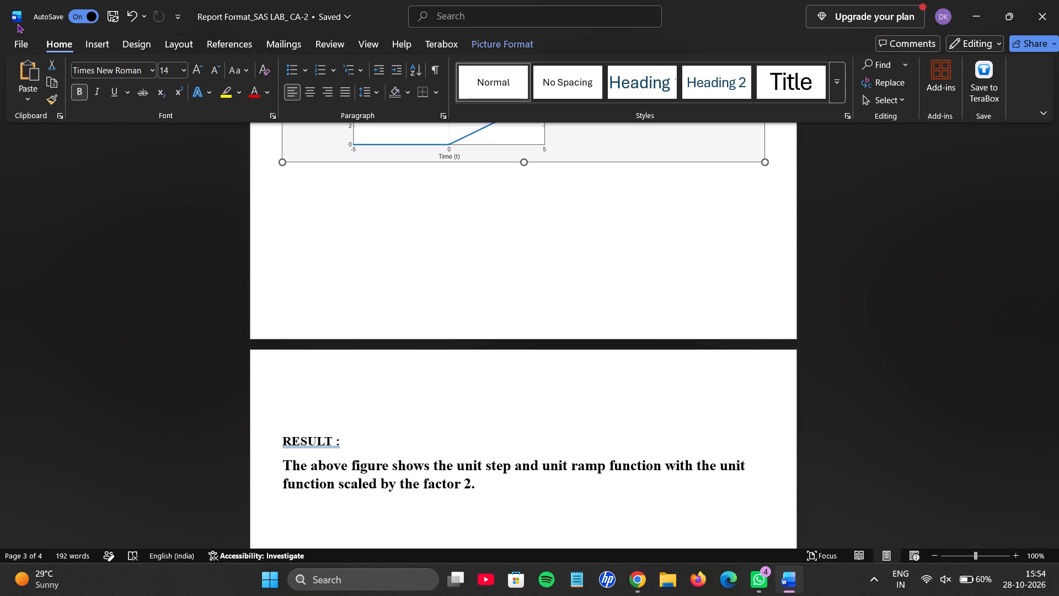
# Save a copy of the report in PDF format to the Desktop folder of the personal OneDrive.
pyautogui.click(24, 40)
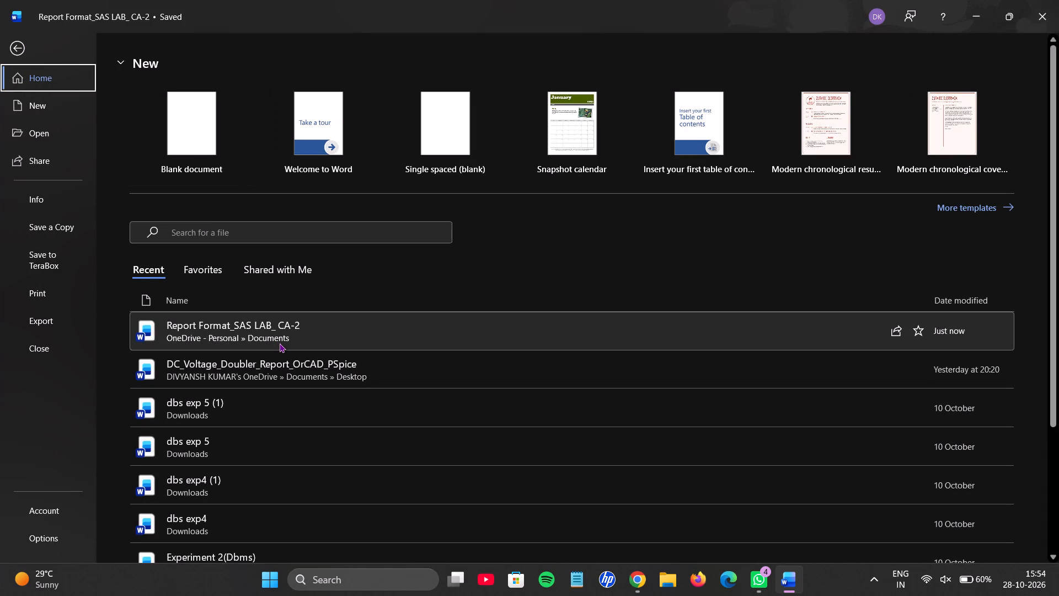
pyautogui.rightClick(326, 342)
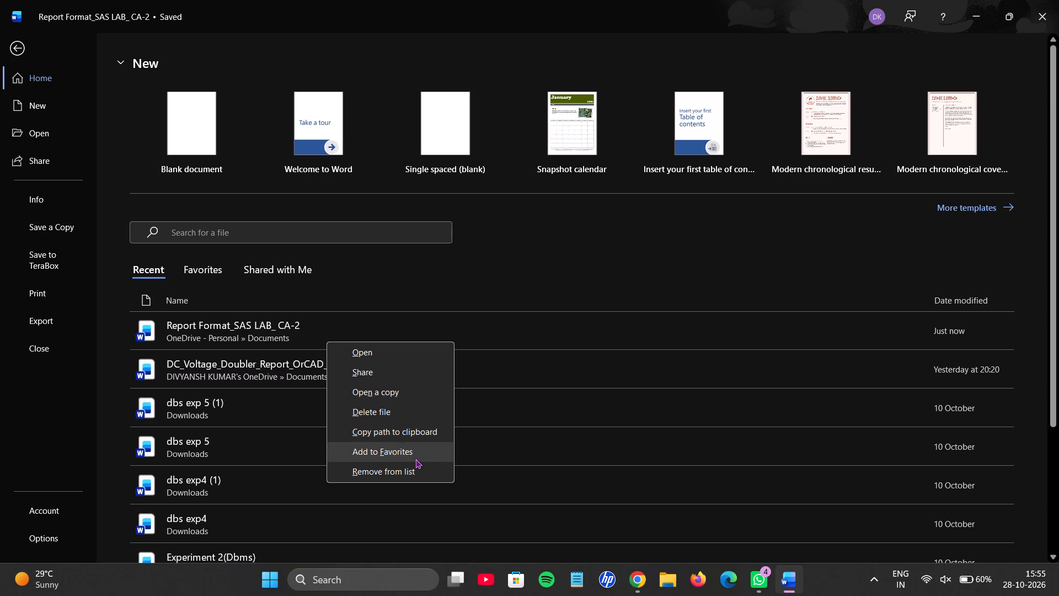
pyautogui.click(491, 302)
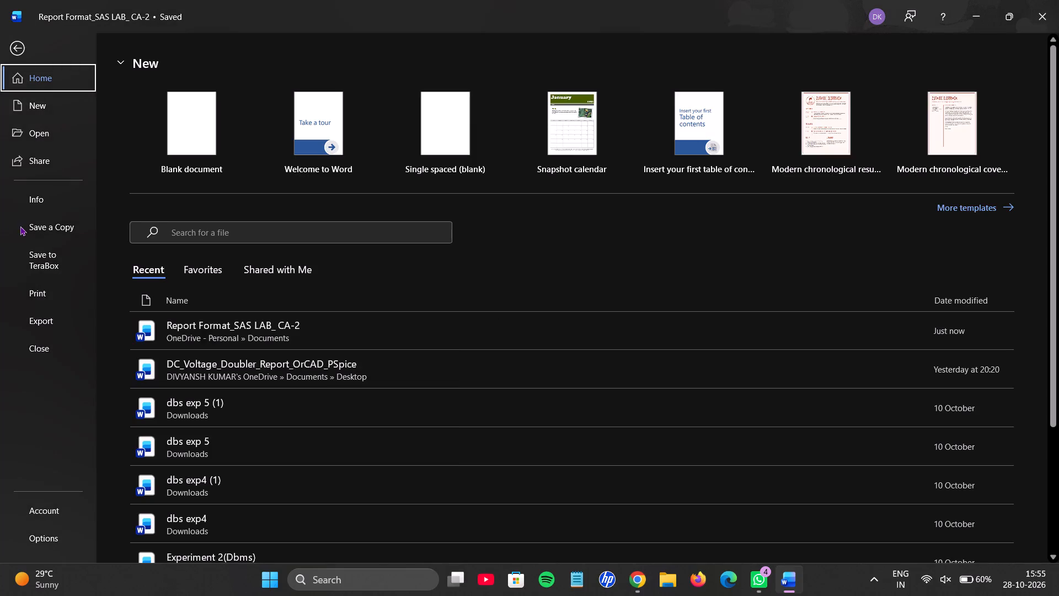
pyautogui.click(43, 232)
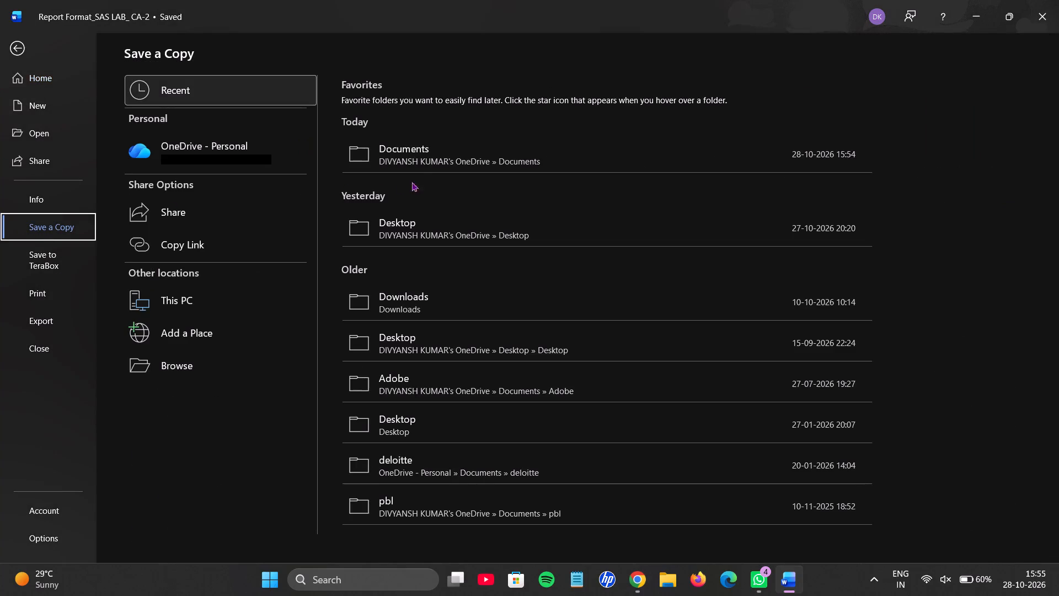
pyautogui.click(445, 351)
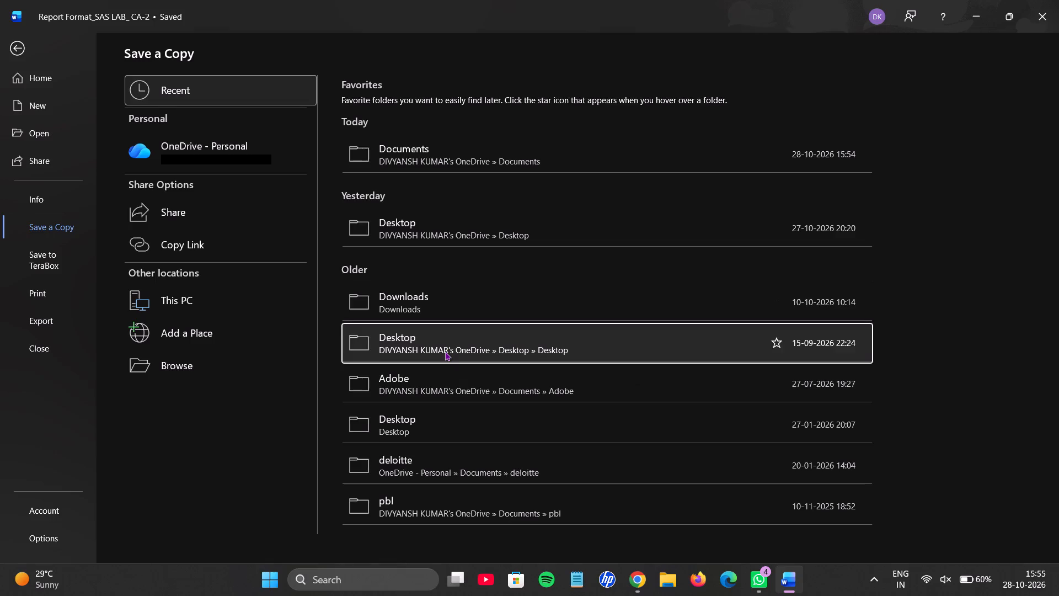
pyautogui.scroll(-2, 423, 345)
pyautogui.click(432, 211)
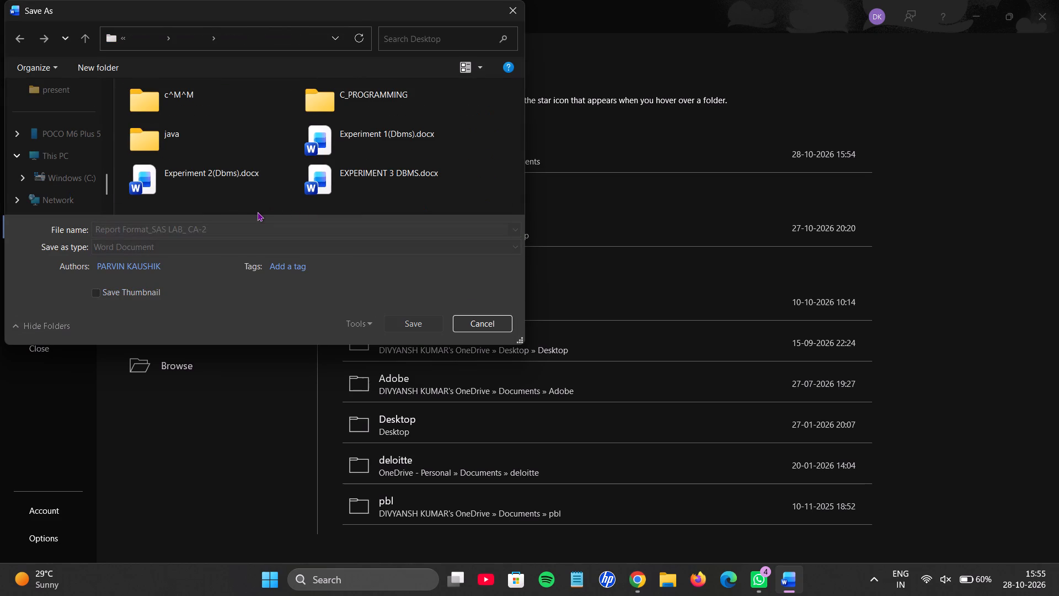
pyautogui.click(238, 231)
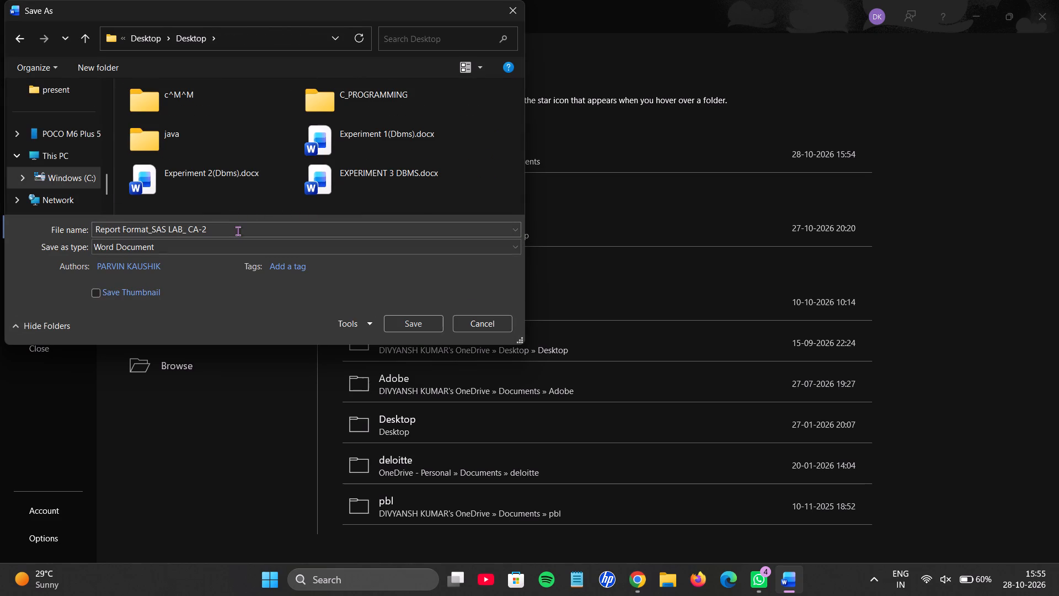
pyautogui.click(223, 246)
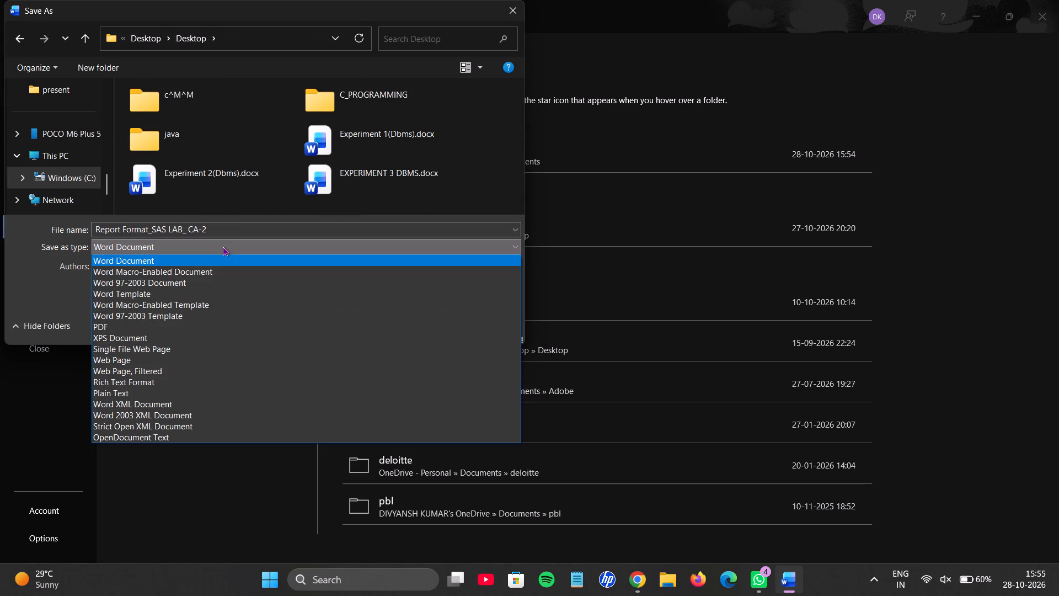
pyautogui.click(198, 329)
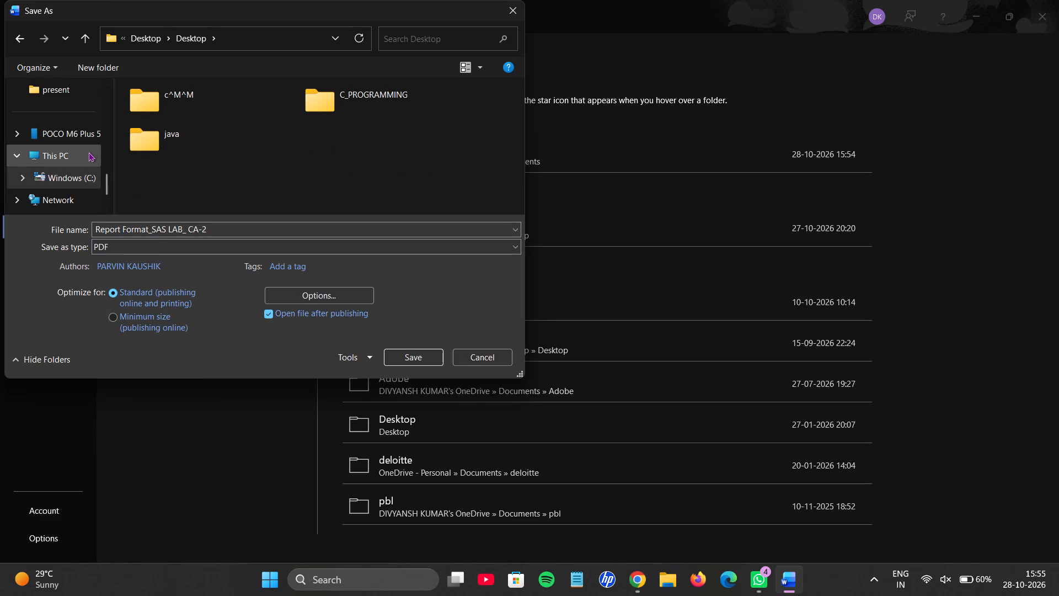
pyautogui.scroll(2, 89, 152)
pyautogui.scroll(-1, 89, 152)
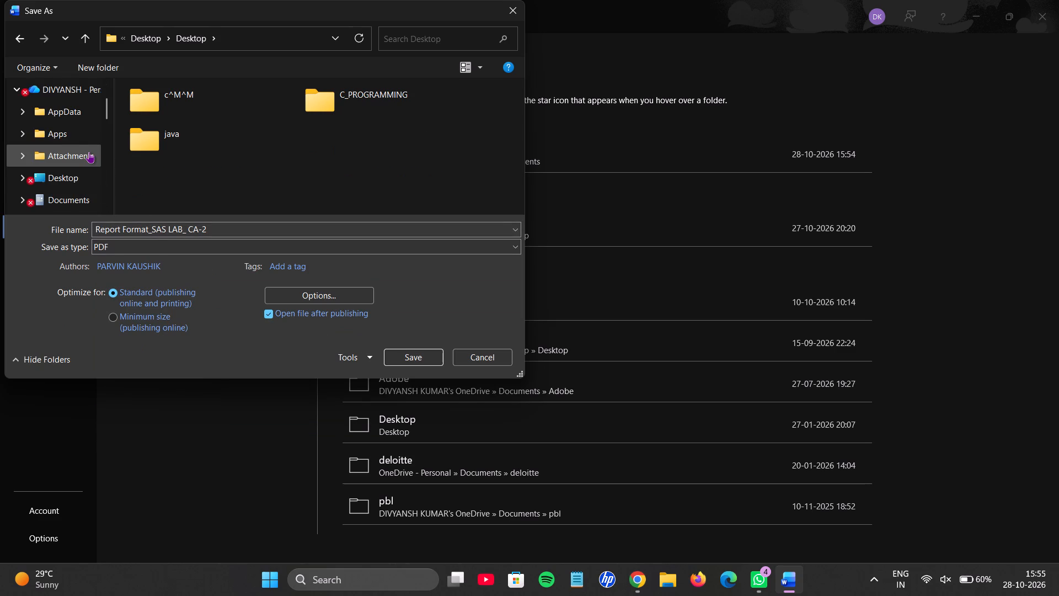
pyautogui.scroll(-2, 85, 170)
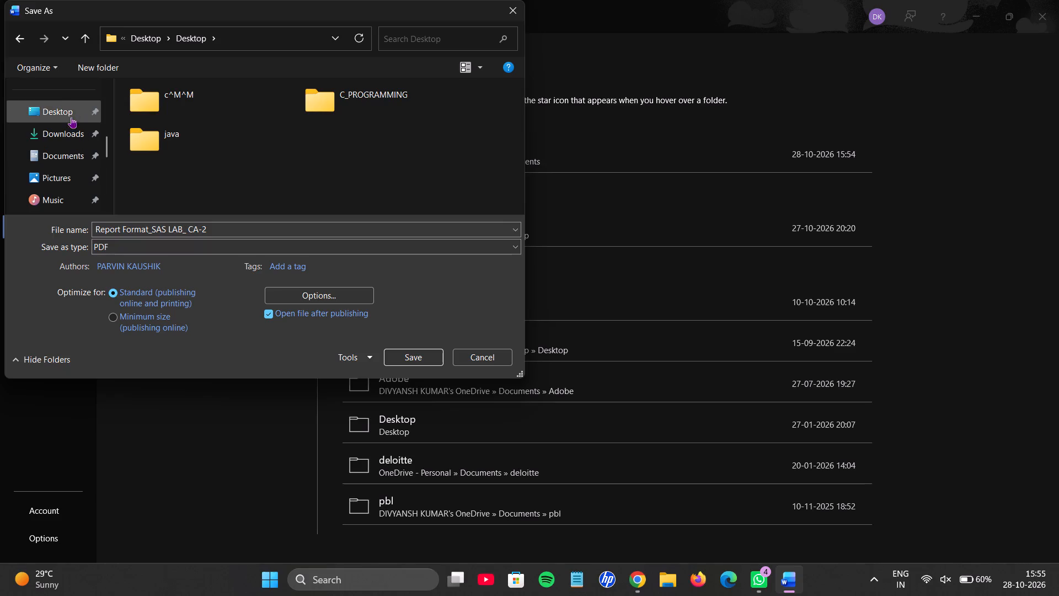
pyautogui.click(71, 101)
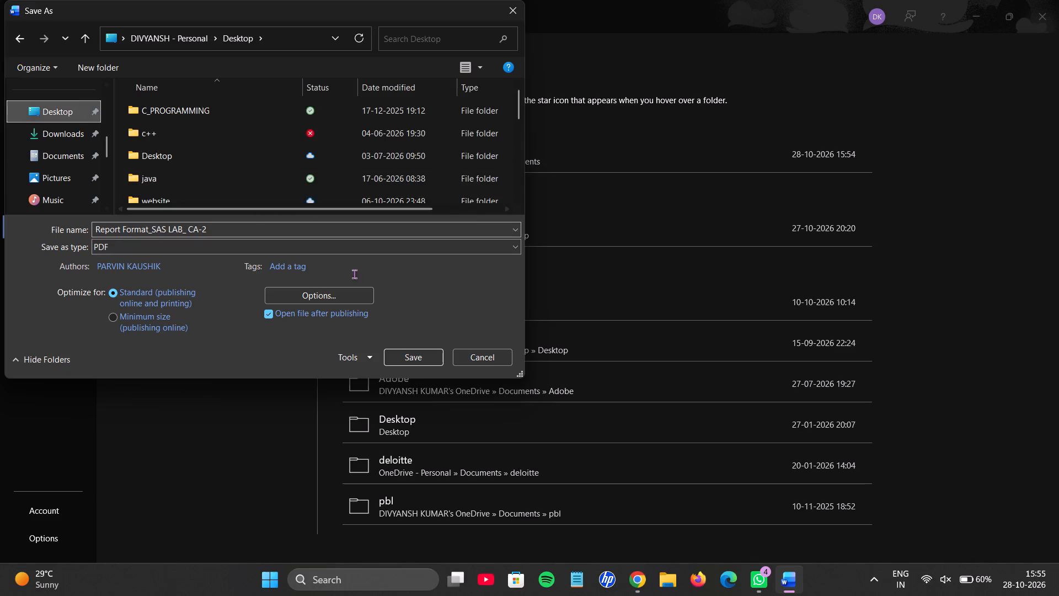
# Finish saving the report's PDF copy as Report Format_SAS LAB_ CA-2 in the personal OneDrive's Desktop folder.
pyautogui.click(413, 356)
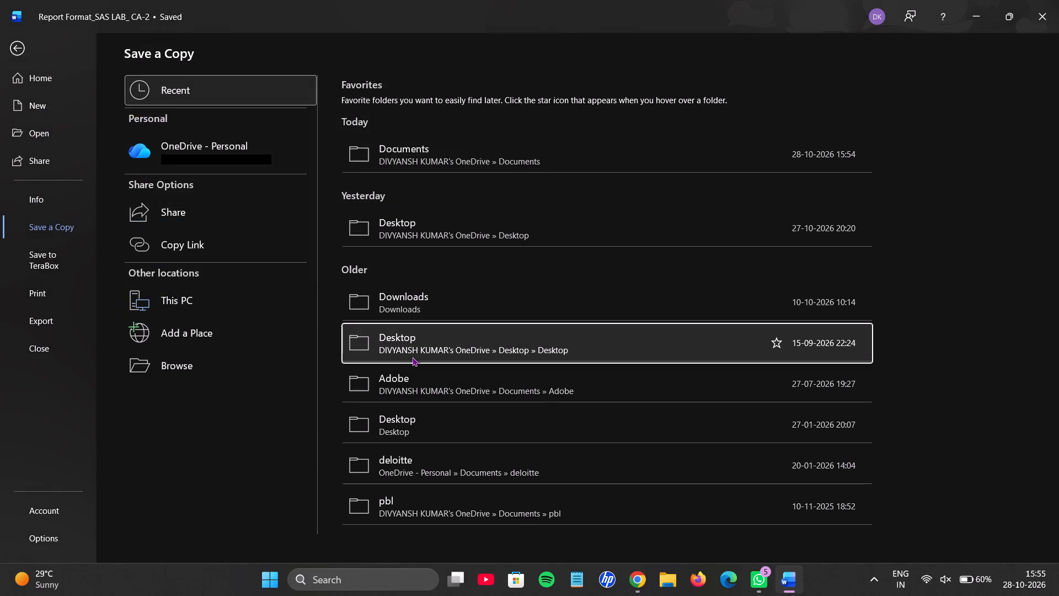
# Minimize the report's window to clear the screen.
pyautogui.moveTo(1015, 0); pyautogui.dragTo(981, 12)
pyautogui.click(981, 12)
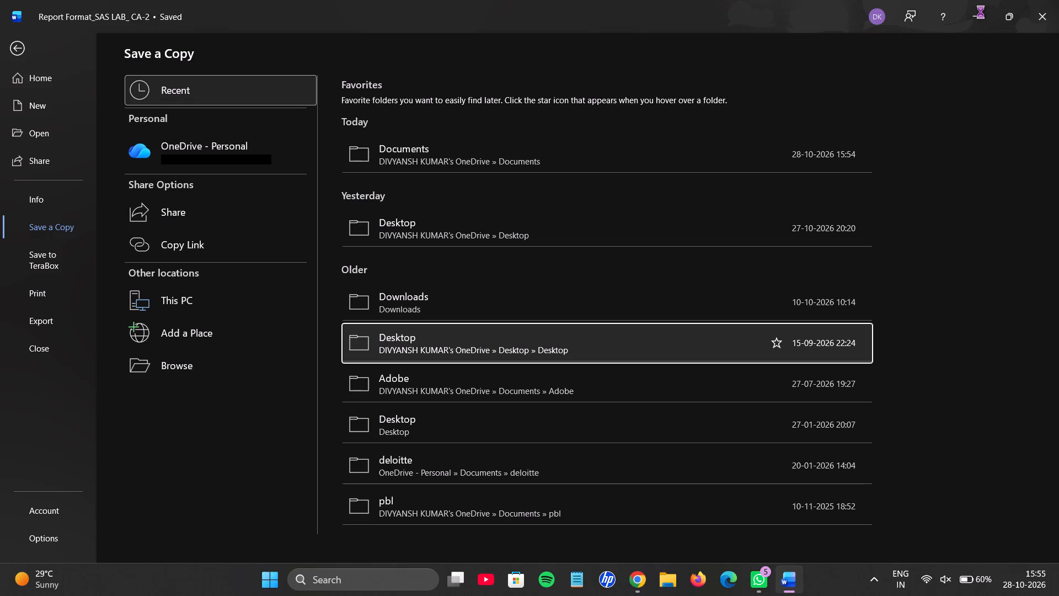
pyautogui.click(978, 5)
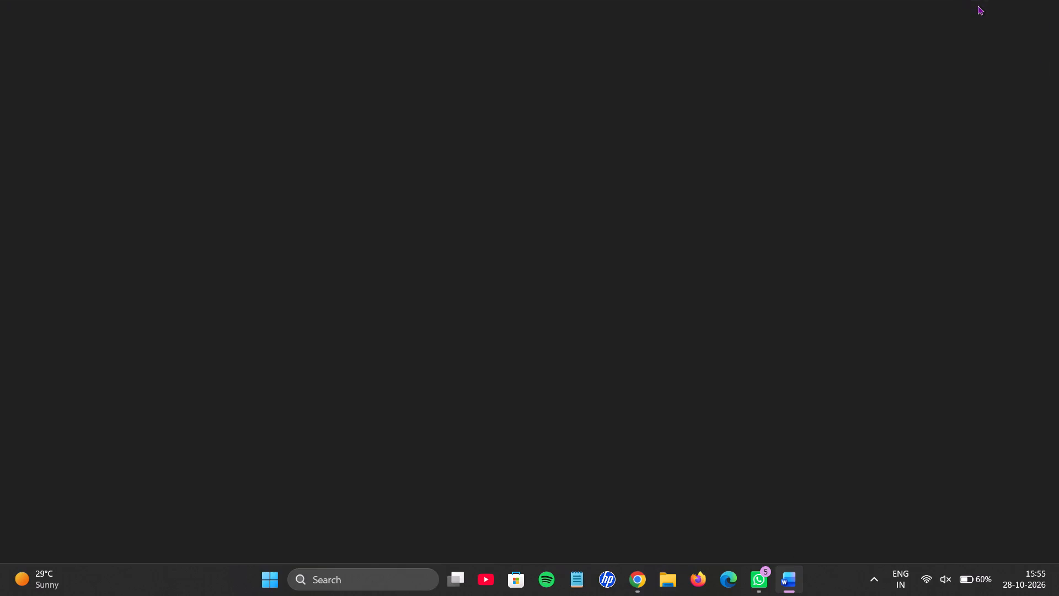
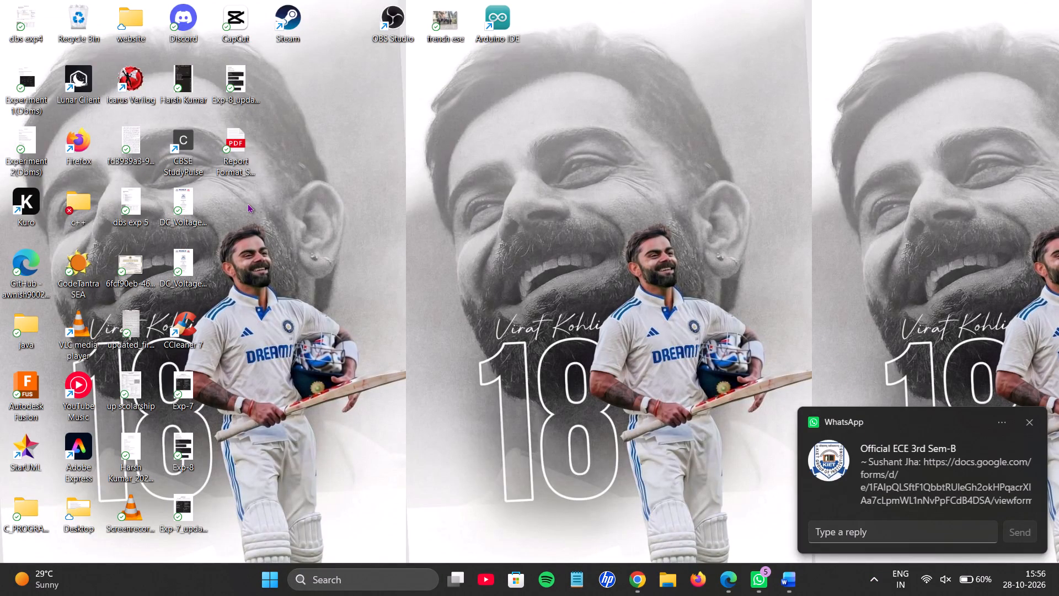
# Open the Report Format_SAS LAB_ CA-2 PDF from the desktop, review its code, figure and result pages, and close the viewer.
pyautogui.doubleClick(232, 157)
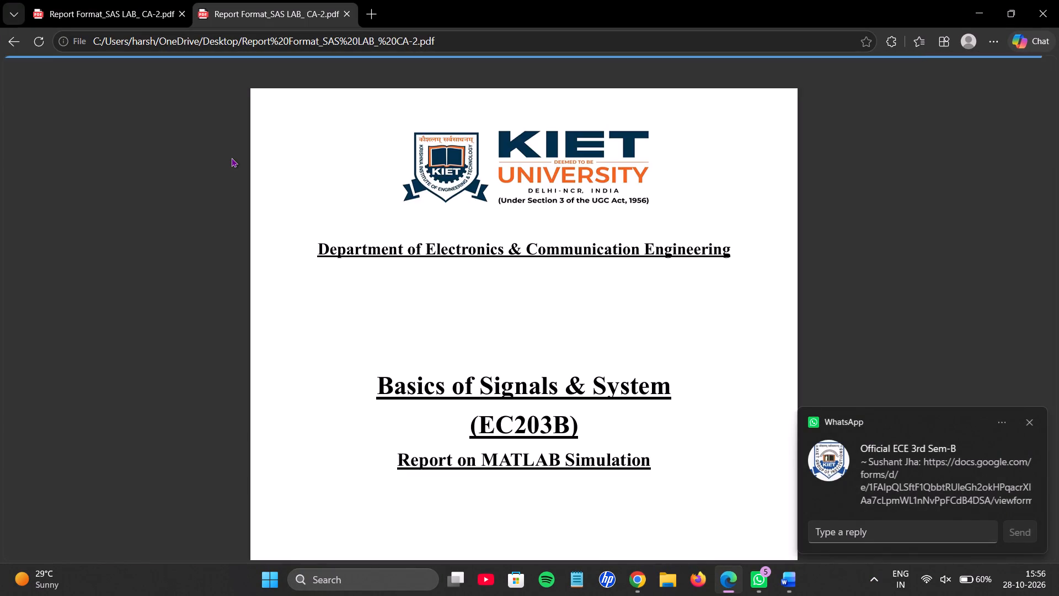
pyautogui.scroll(-7, 232, 157)
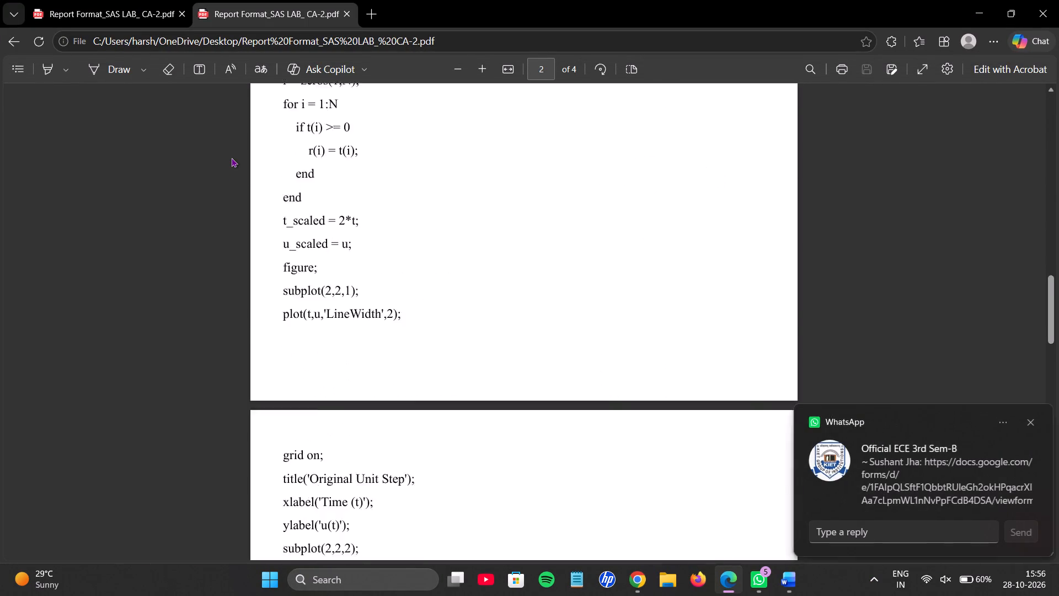
pyautogui.scroll(-8, 232, 157)
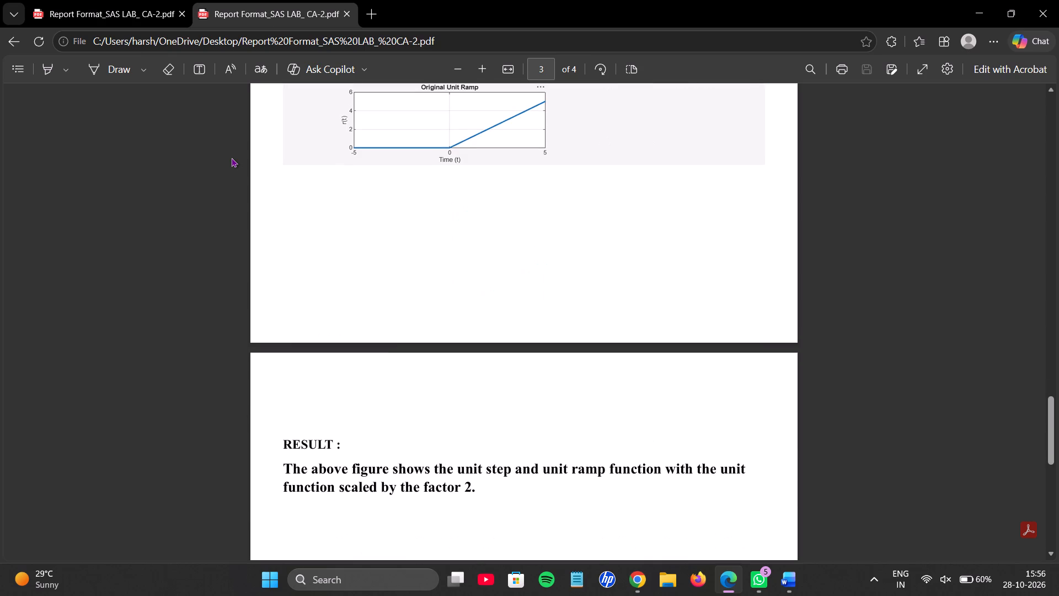
pyautogui.scroll(6, 232, 157)
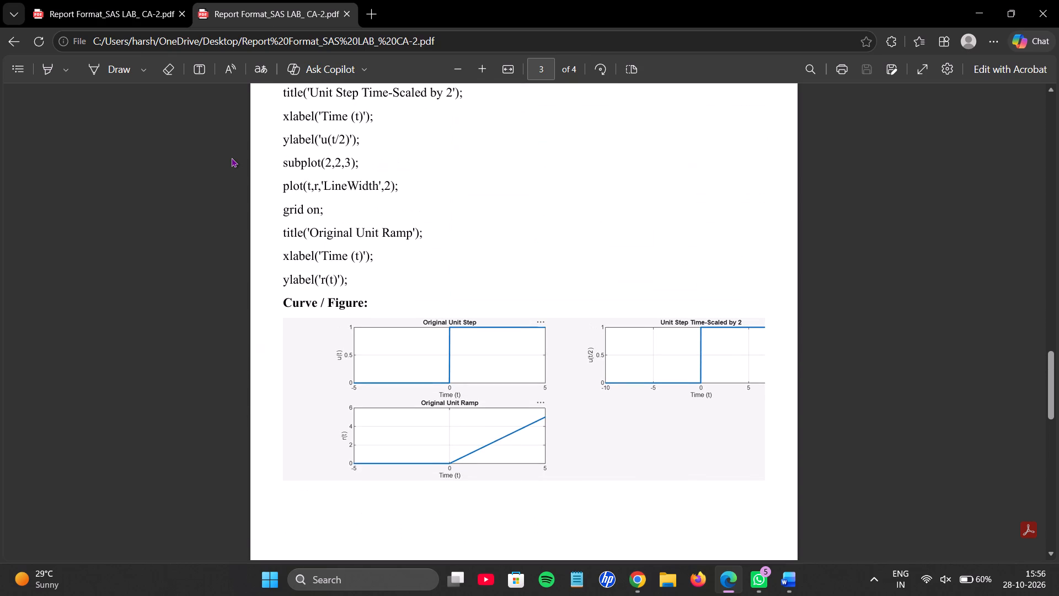
pyautogui.scroll(-6, 232, 157)
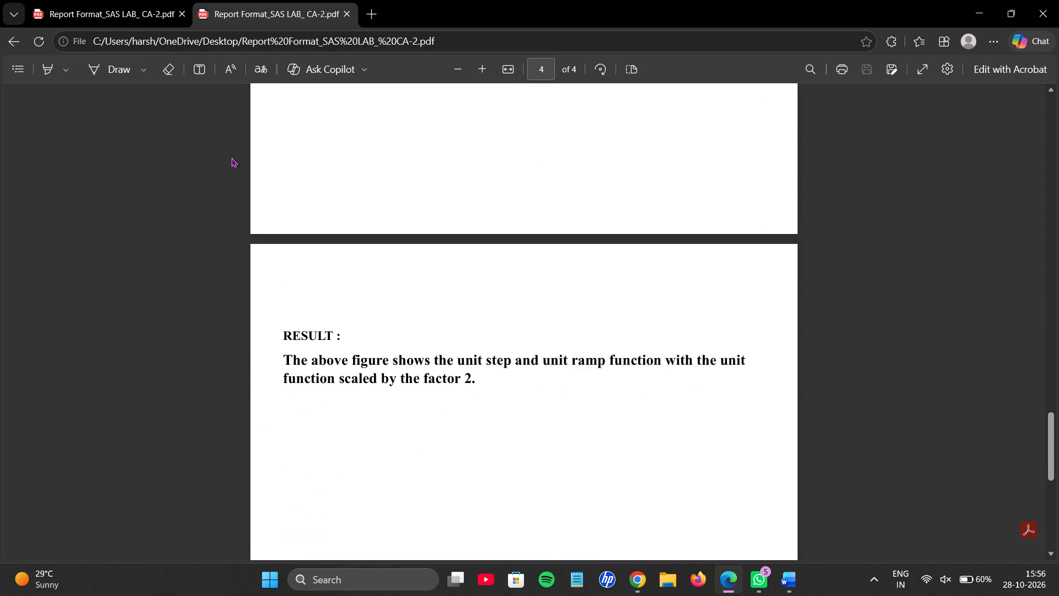
pyautogui.scroll(-6, 232, 157)
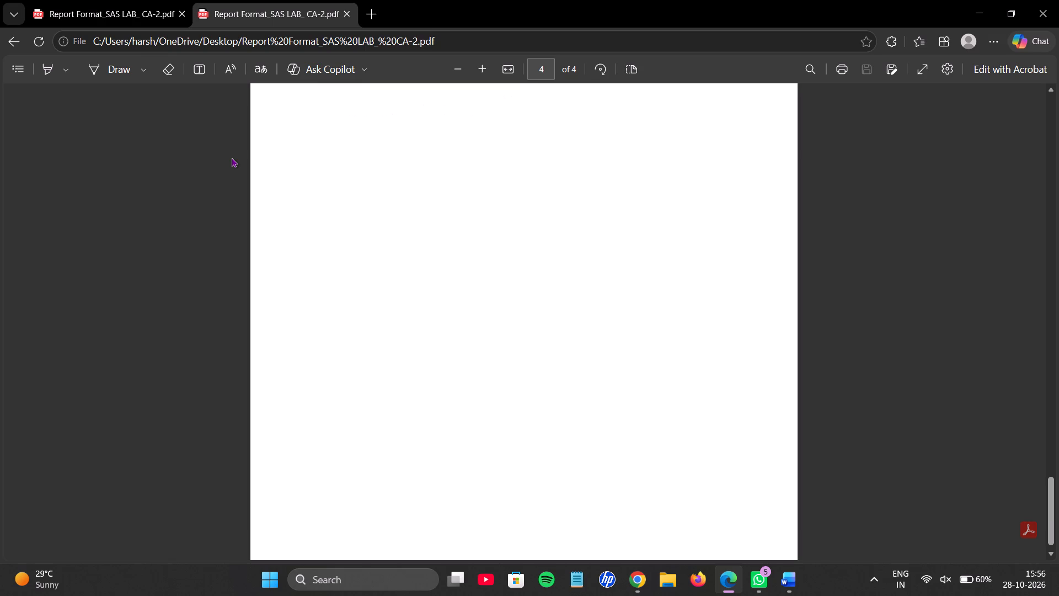
pyautogui.scroll(4, 232, 157)
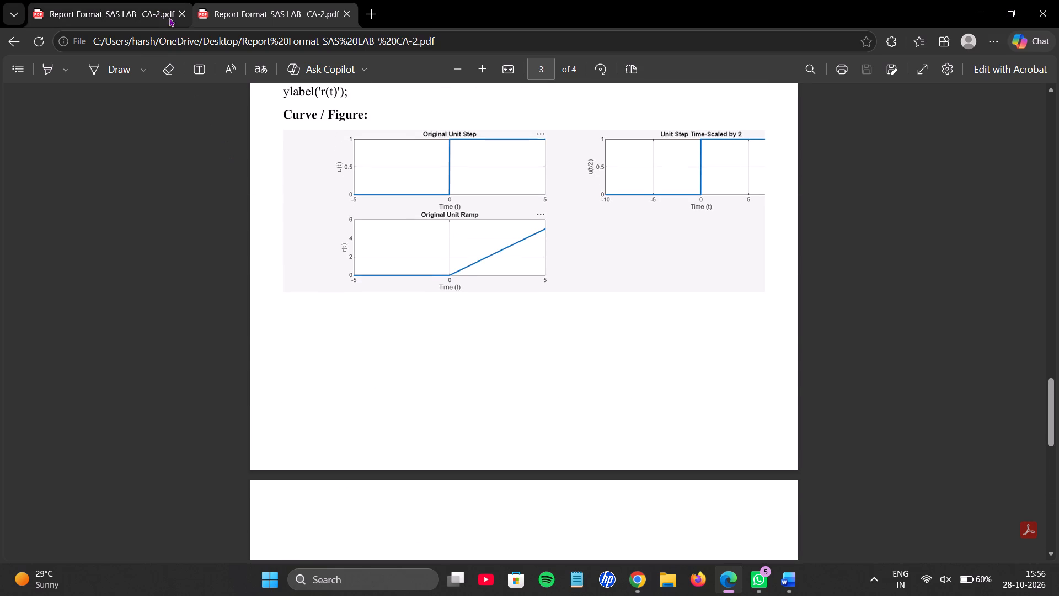
pyautogui.click(1040, 0)
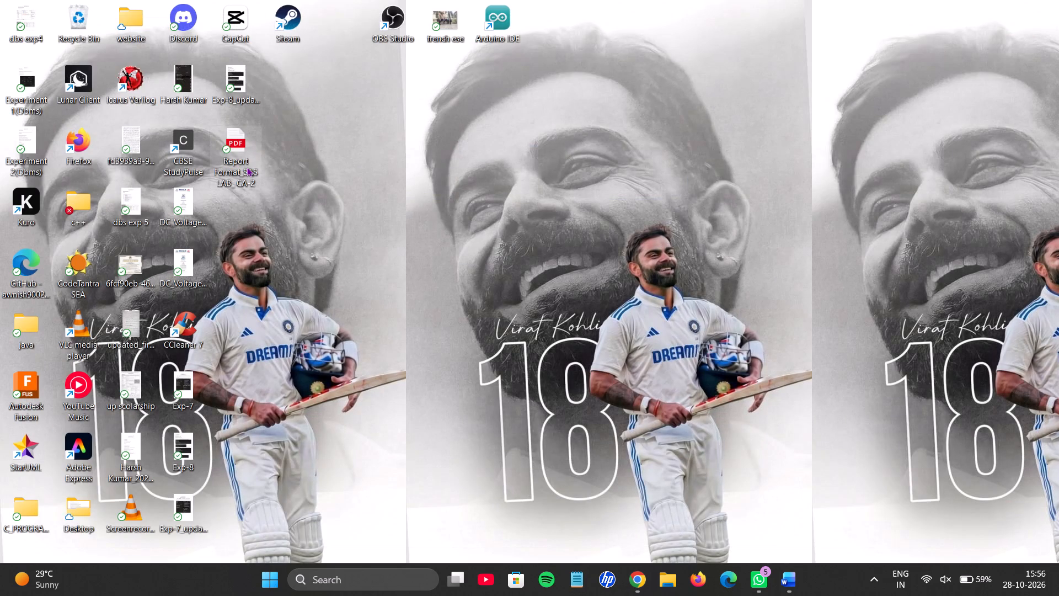
# Rename the report PDF on the desktop to the student's name and roll number, separated by an underscore.
pyautogui.click(247, 167)
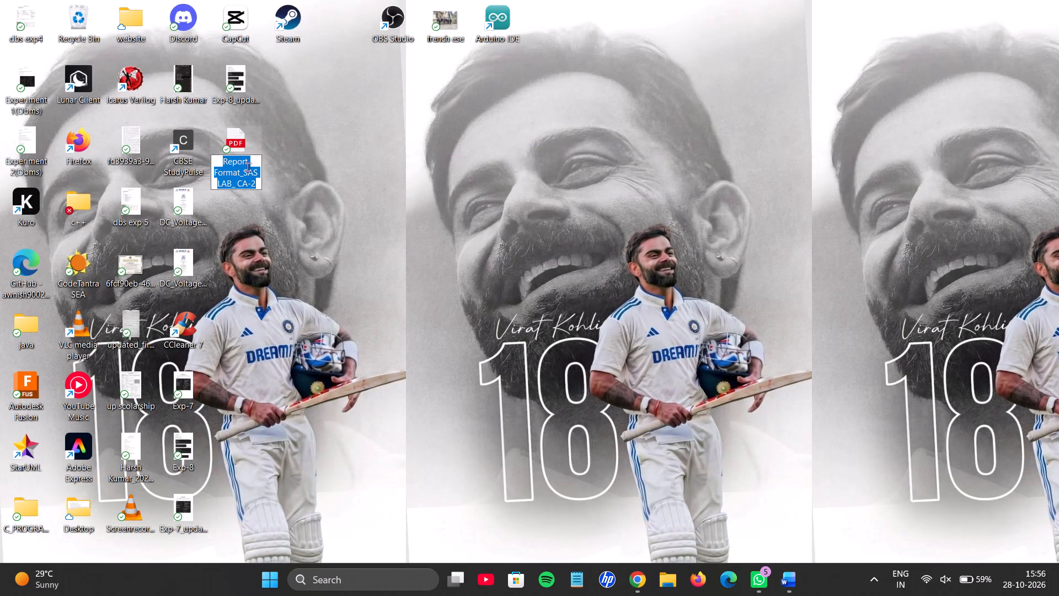
pyautogui.press('BackSpace')
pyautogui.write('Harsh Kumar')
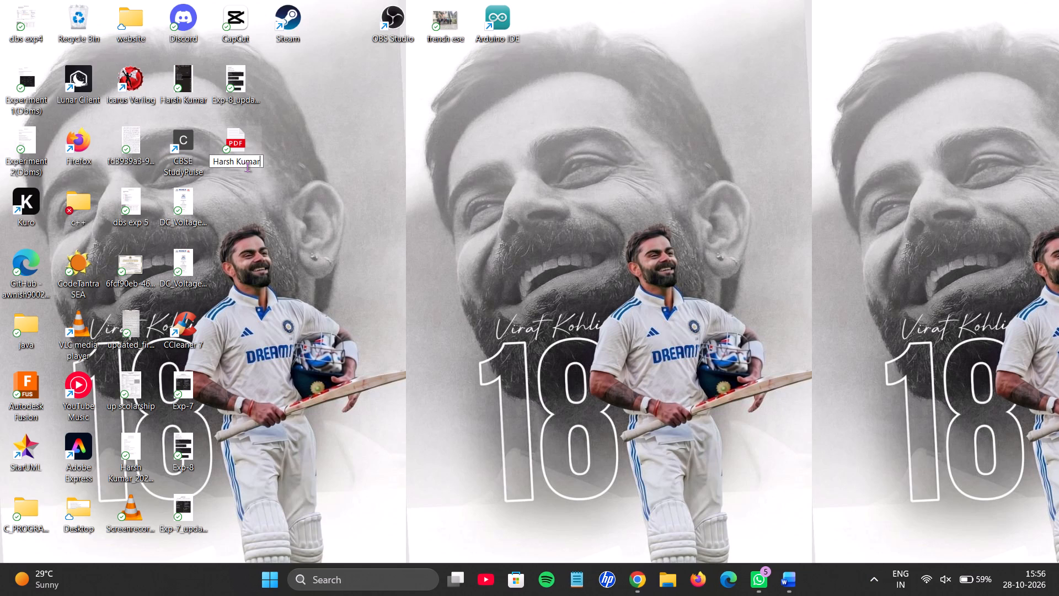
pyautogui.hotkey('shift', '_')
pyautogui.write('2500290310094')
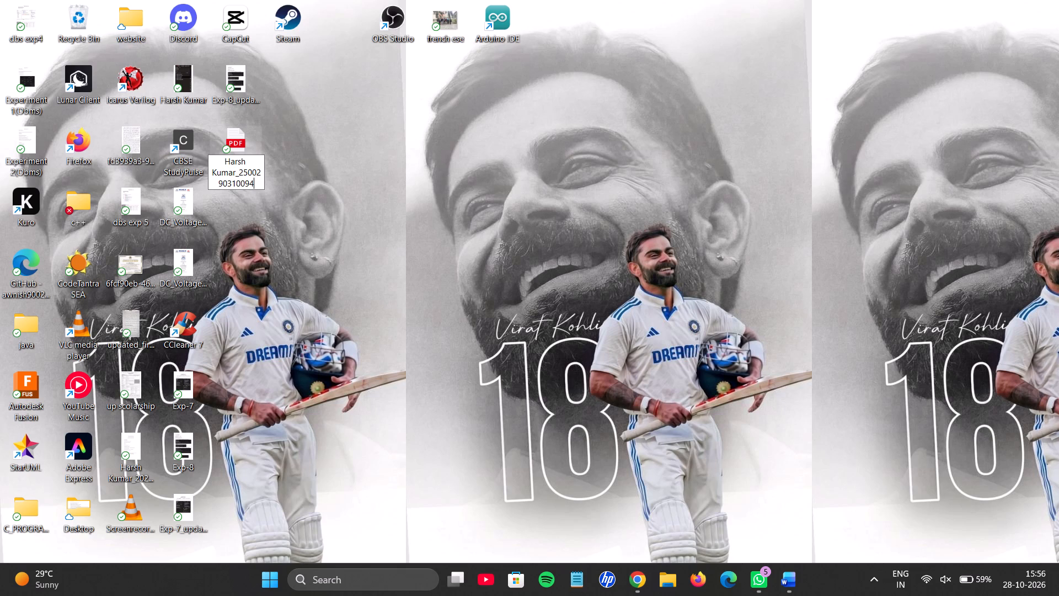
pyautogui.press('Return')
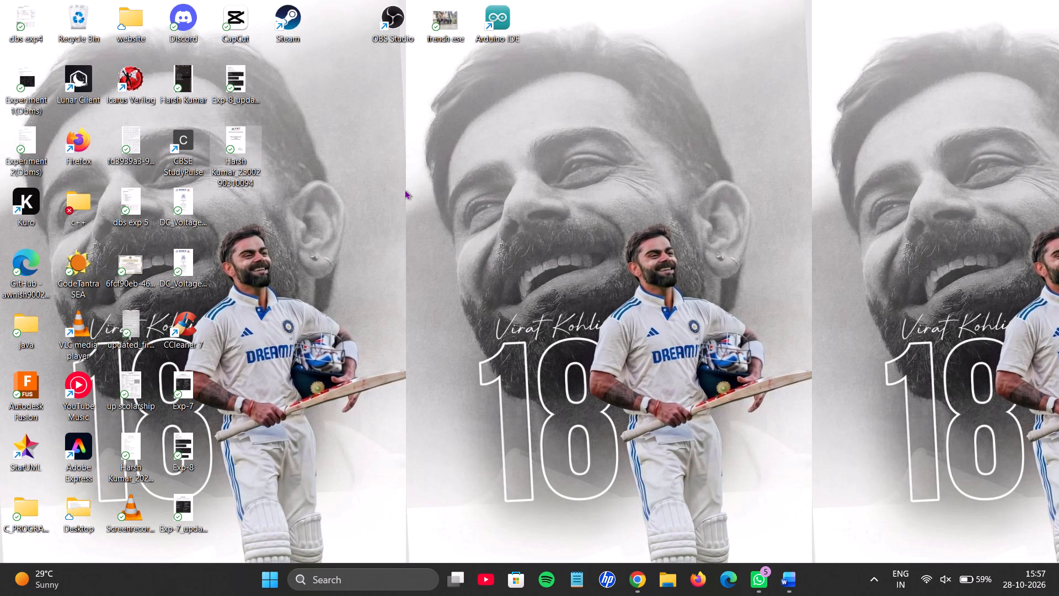
# Switch to the report in Word and review its MATLAB code listing from the signal loops through the three subplots.
pyautogui.click(790, 576)
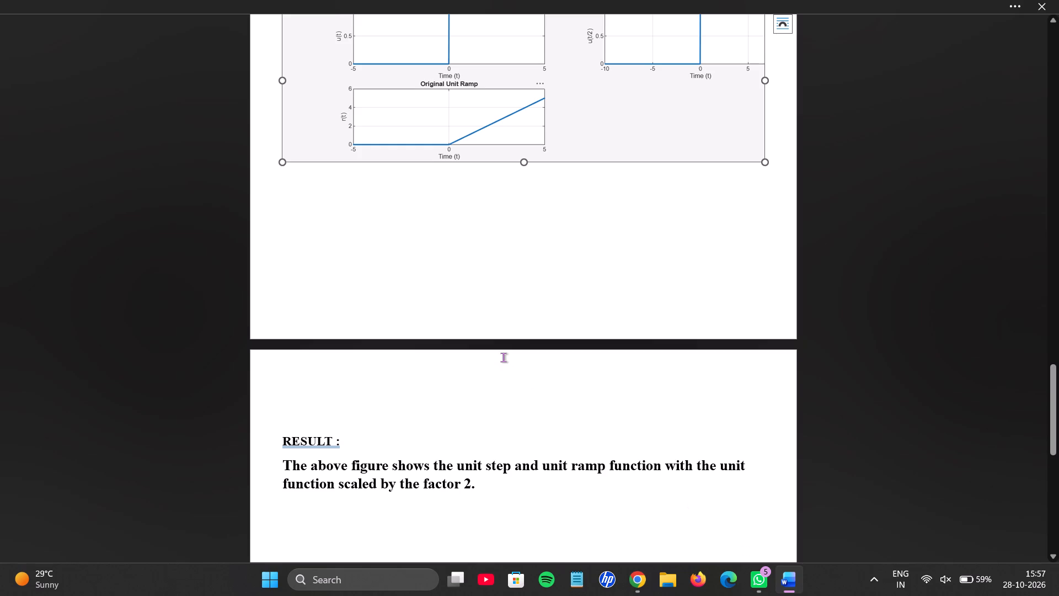
pyautogui.scroll(8, 503, 357)
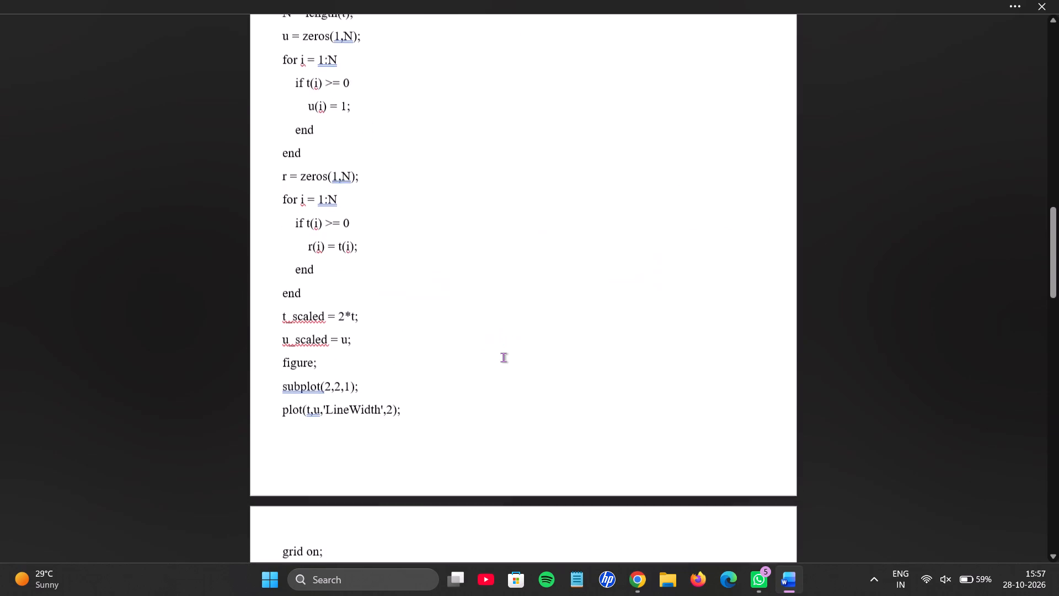
pyautogui.scroll(1, 503, 357)
pyautogui.scroll(-2, 503, 357)
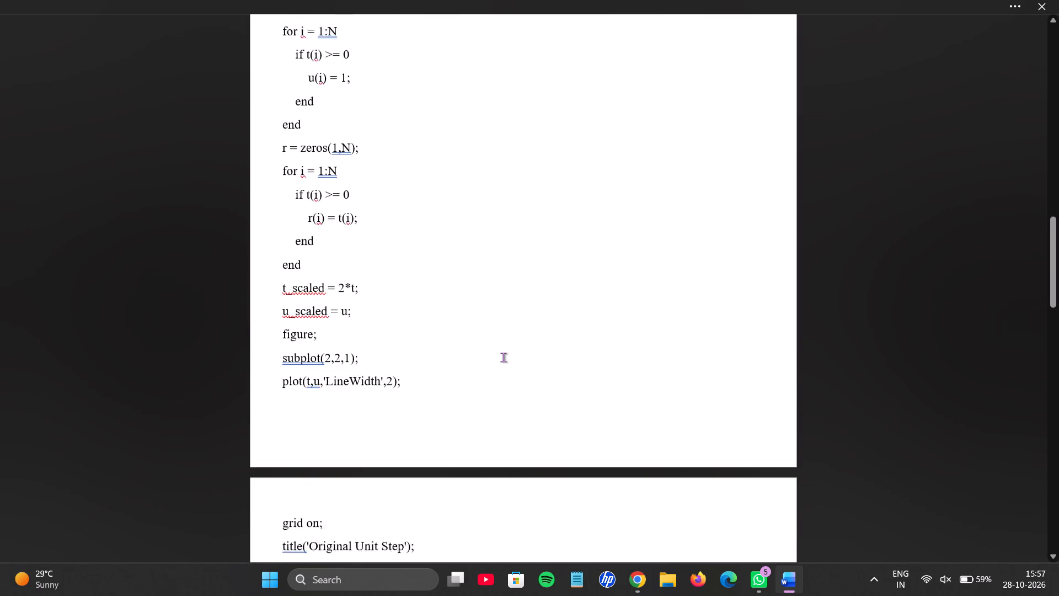
pyautogui.scroll(-2, 503, 357)
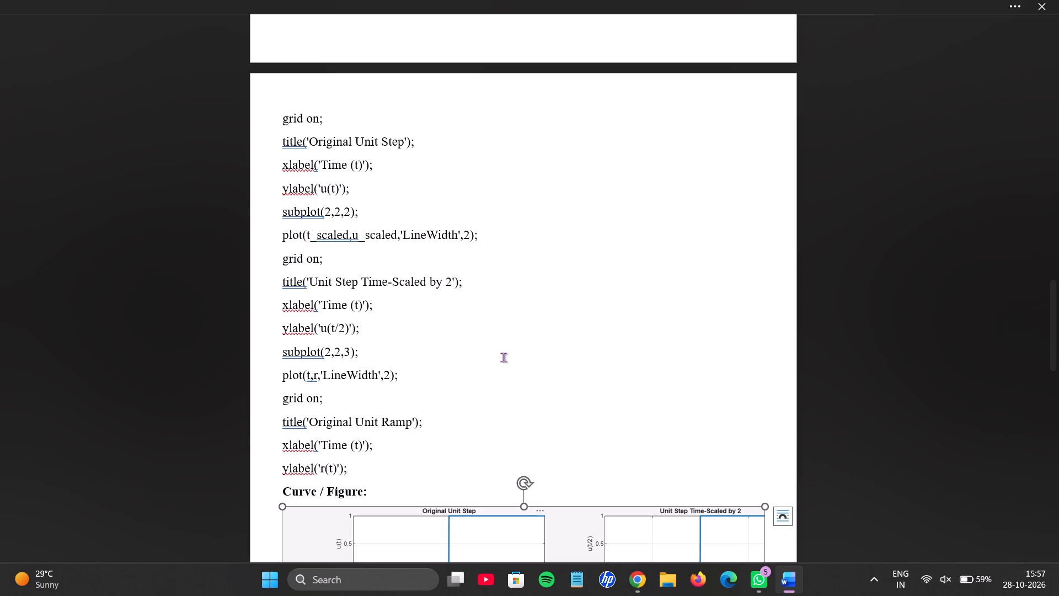
pyautogui.scroll(1, 503, 357)
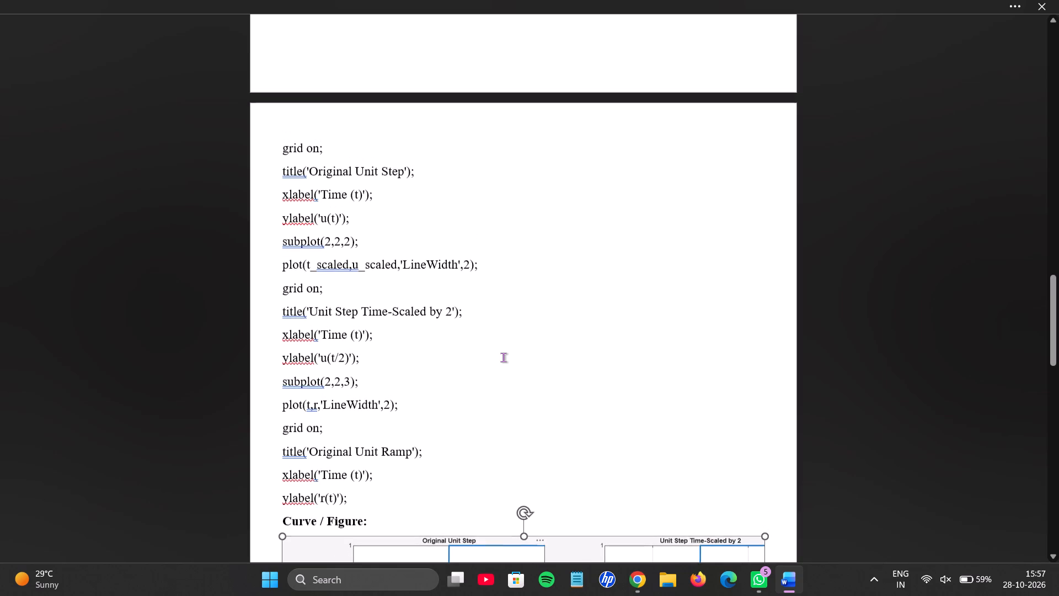
pyautogui.scroll(1, 503, 357)
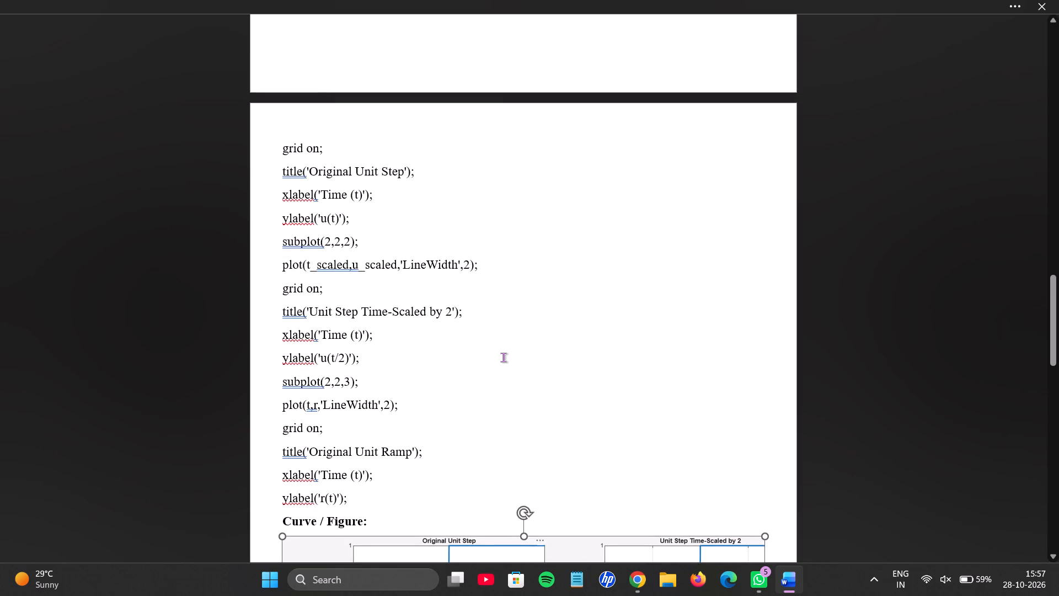
pyautogui.scroll(2, 503, 357)
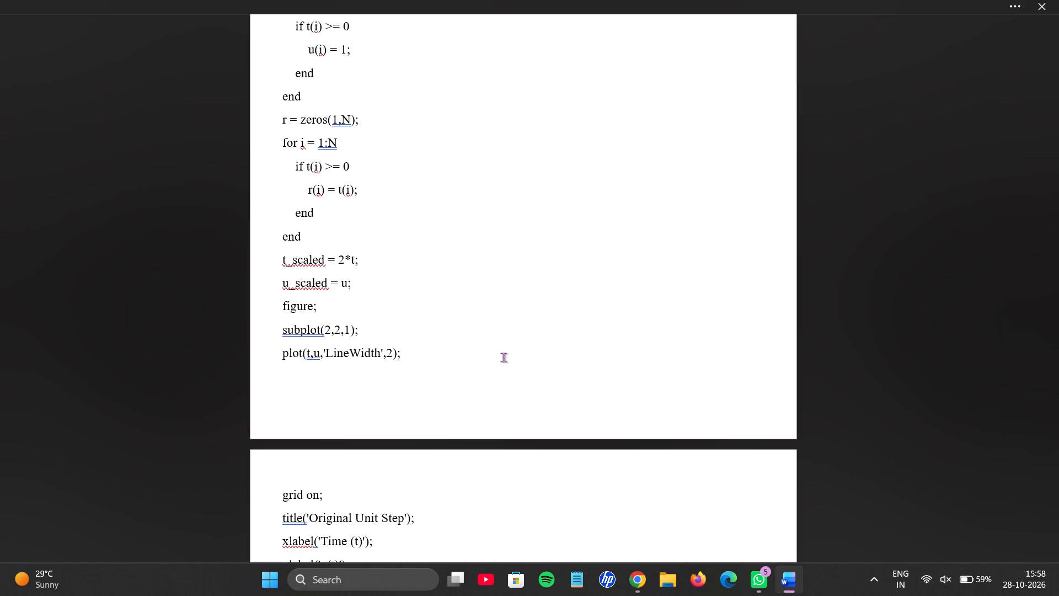
# Place the cursor at the end of the plot(t,u,'LineWidth',2); line and bring back the hidden command ribbon.
pyautogui.click(503, 357)
pyautogui.click(623, 0)
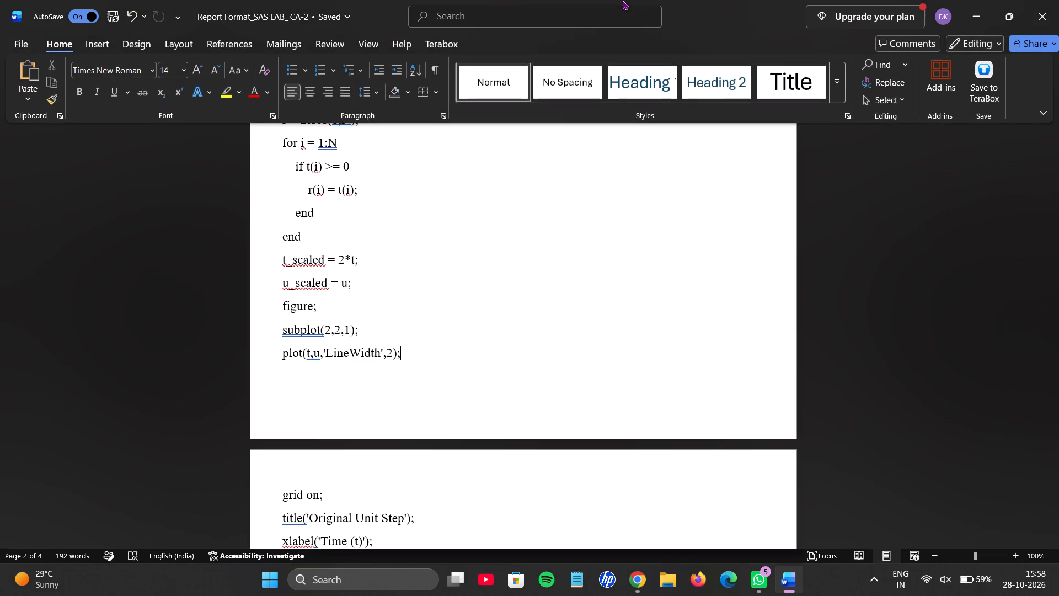
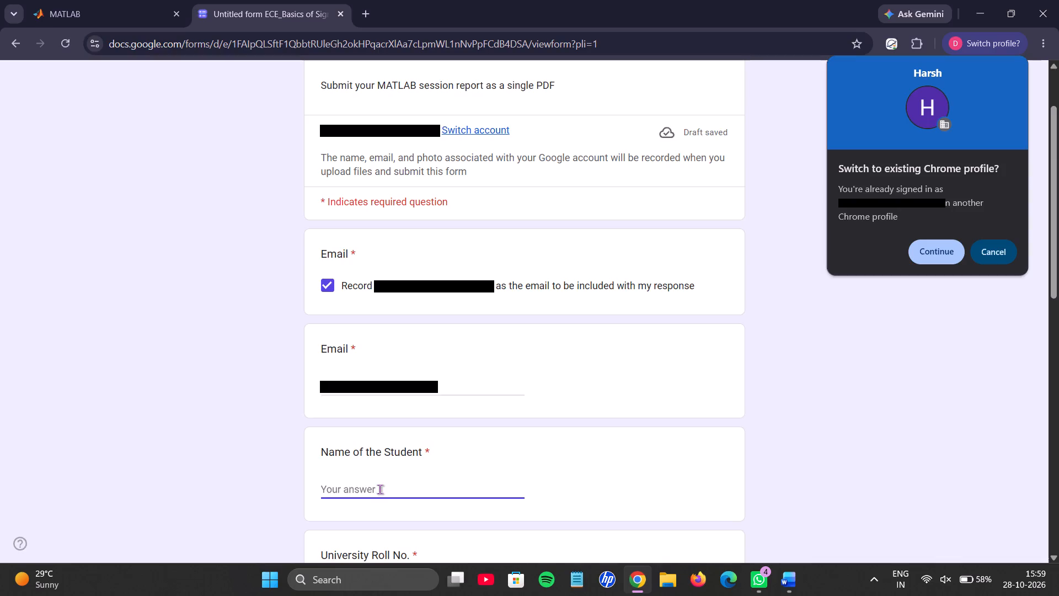
# Enter the student's name in the Name of the Student field, correcting the capitalization of the surname.
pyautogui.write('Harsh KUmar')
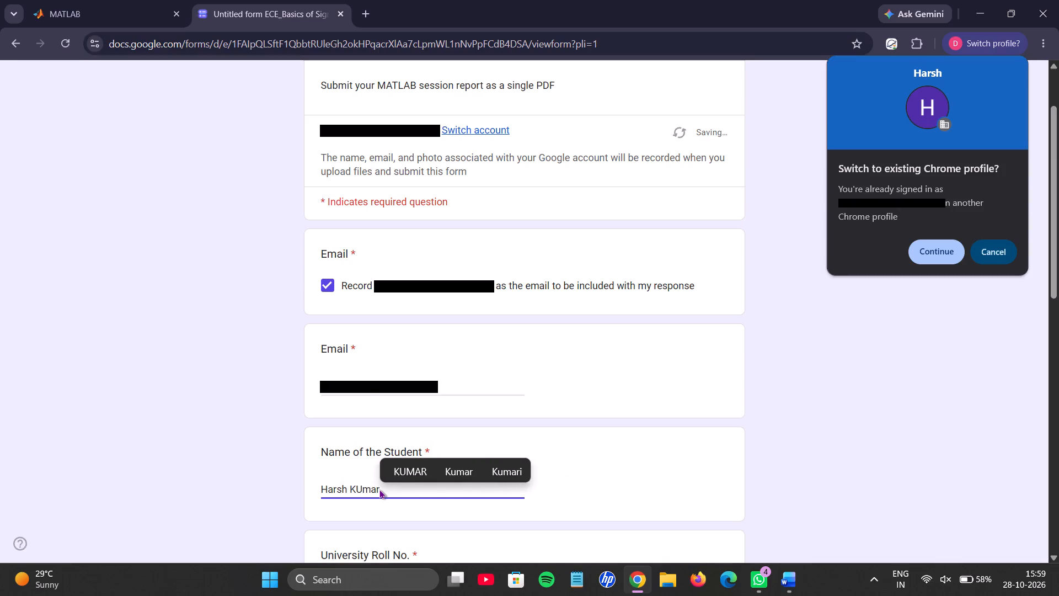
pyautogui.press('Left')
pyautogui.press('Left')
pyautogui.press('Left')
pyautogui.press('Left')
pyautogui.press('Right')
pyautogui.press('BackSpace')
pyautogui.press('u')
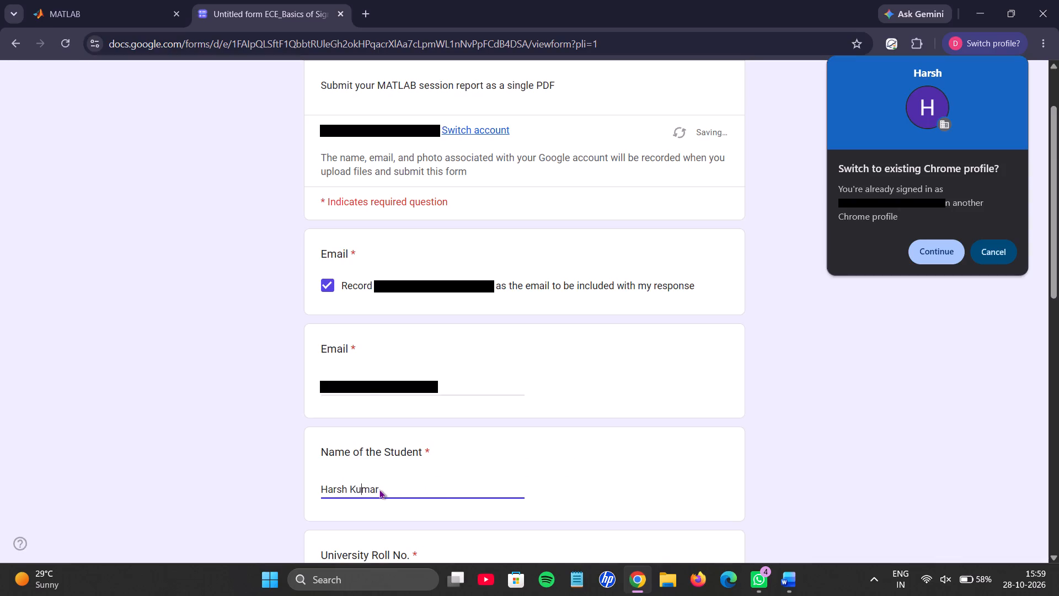
pyautogui.click(395, 492)
# Fill in the University Roll No. and Registration No. fields with the student's two ID numbers.
pyautogui.scroll(-2, 395, 492)
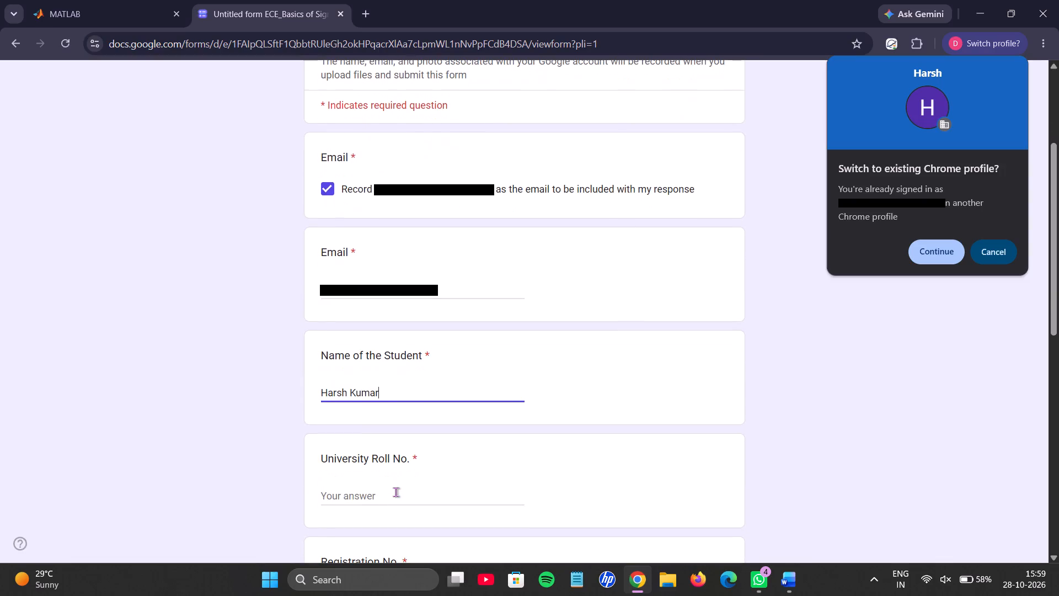
pyautogui.click(395, 492)
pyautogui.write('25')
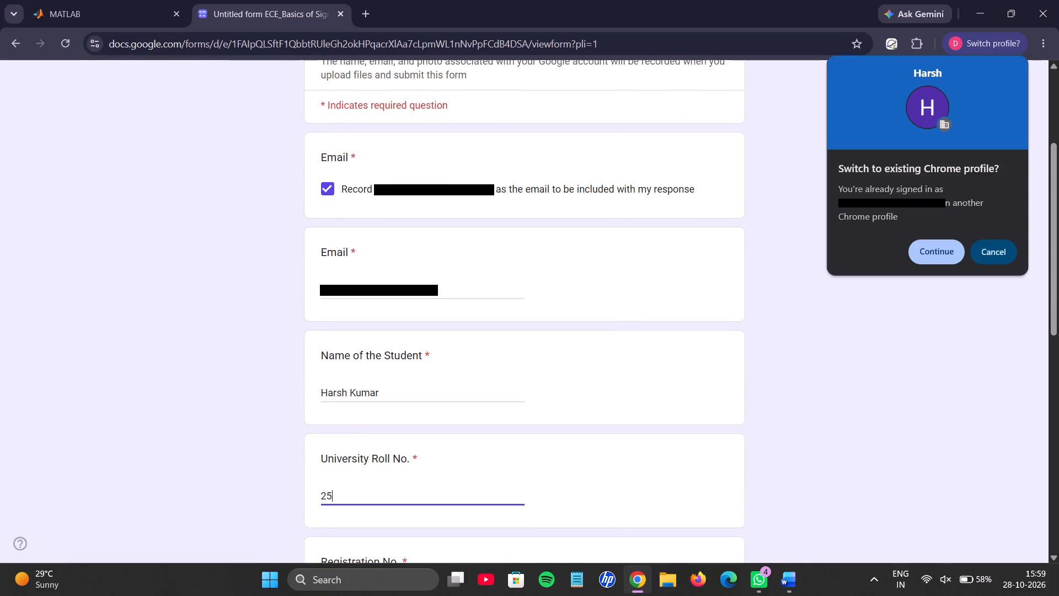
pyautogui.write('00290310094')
pyautogui.scroll(-1, 395, 492)
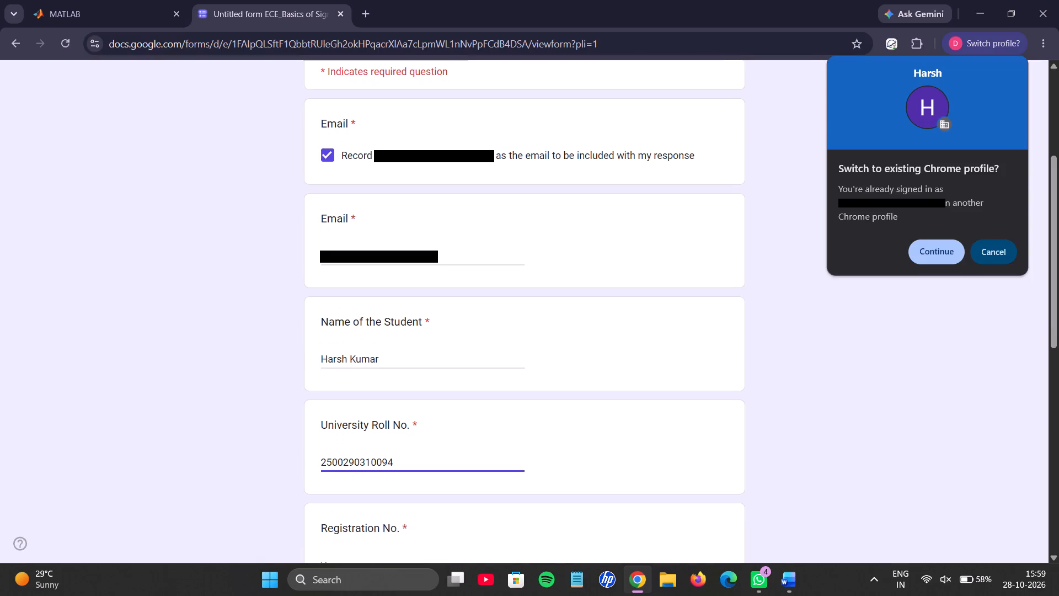
pyautogui.scroll(-2, 395, 492)
pyautogui.click(368, 482)
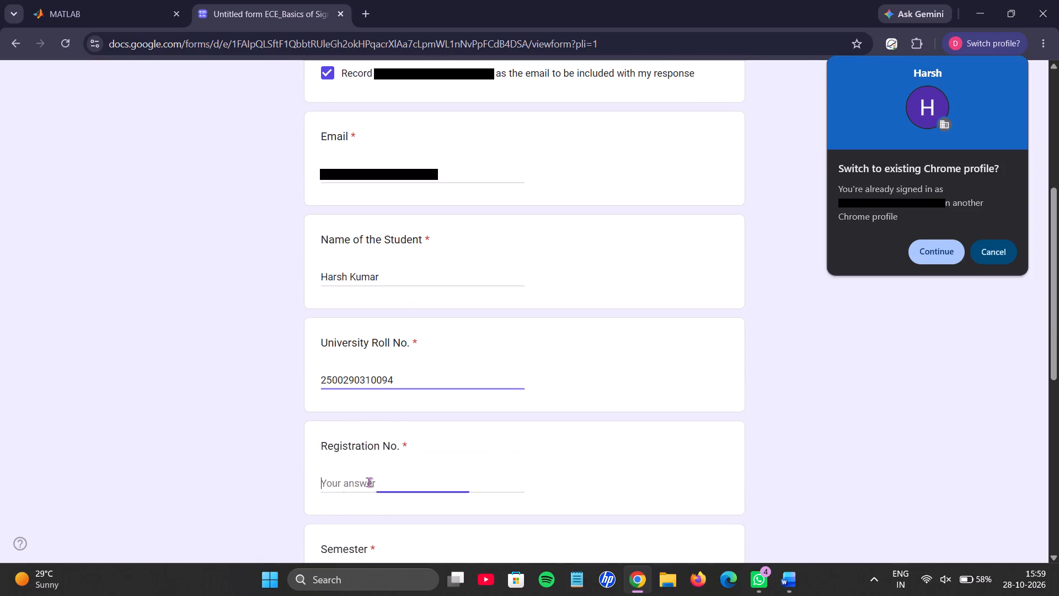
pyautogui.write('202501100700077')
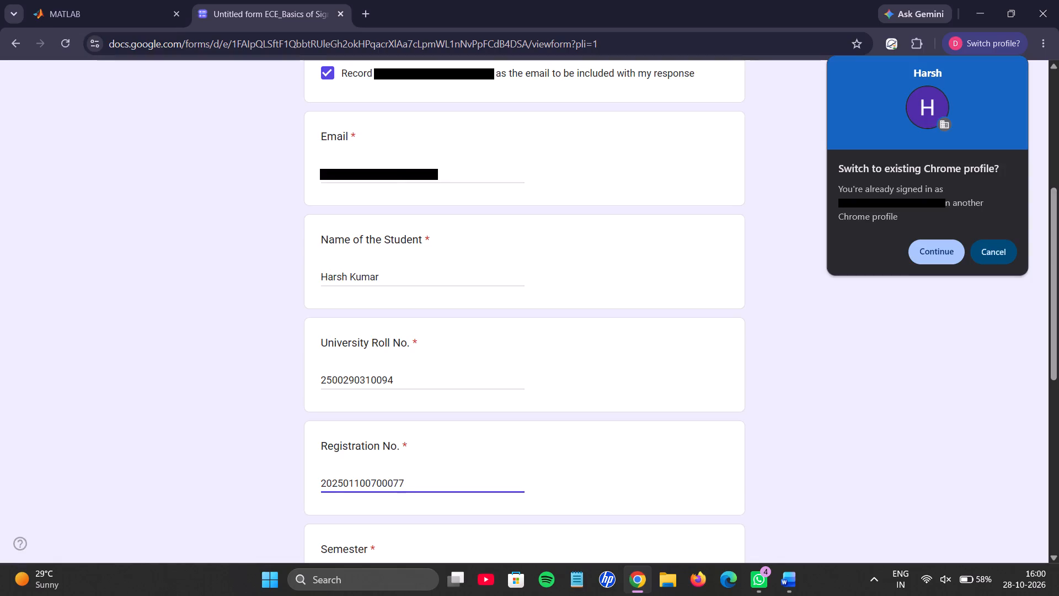
# Select semester III and section B in the submission form.
pyautogui.scroll(-1, 368, 482)
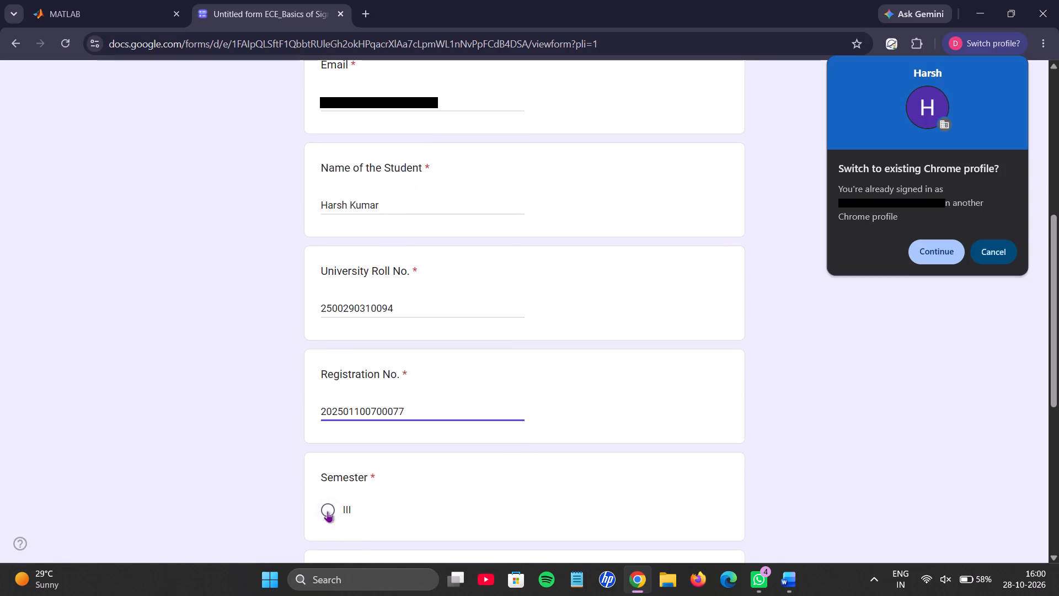
pyautogui.click(326, 509)
pyautogui.scroll(-2, 326, 509)
pyautogui.click(330, 489)
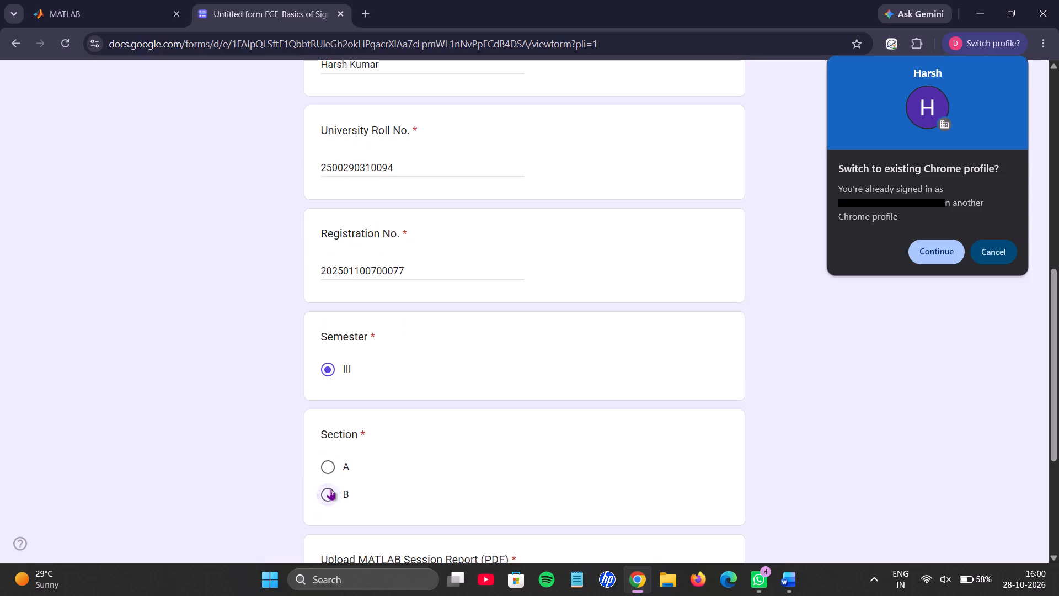
pyautogui.scroll(-3, 330, 489)
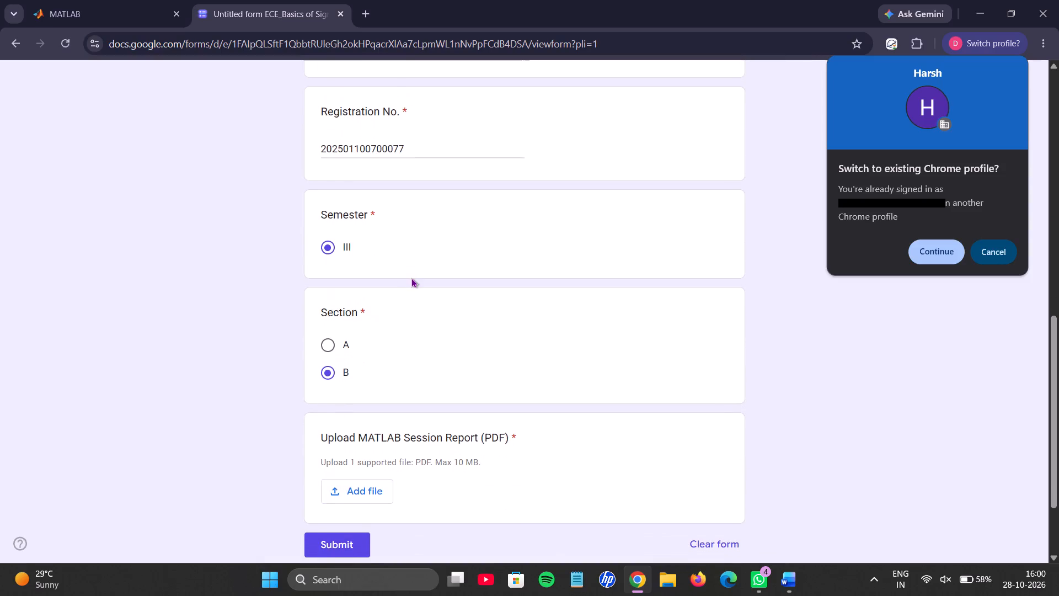
# Switch to the report in Word and bold the time-scaled step code from subplot(2,2,2); through ylabel('u(t/2)');.
pyautogui.click(110, 0)
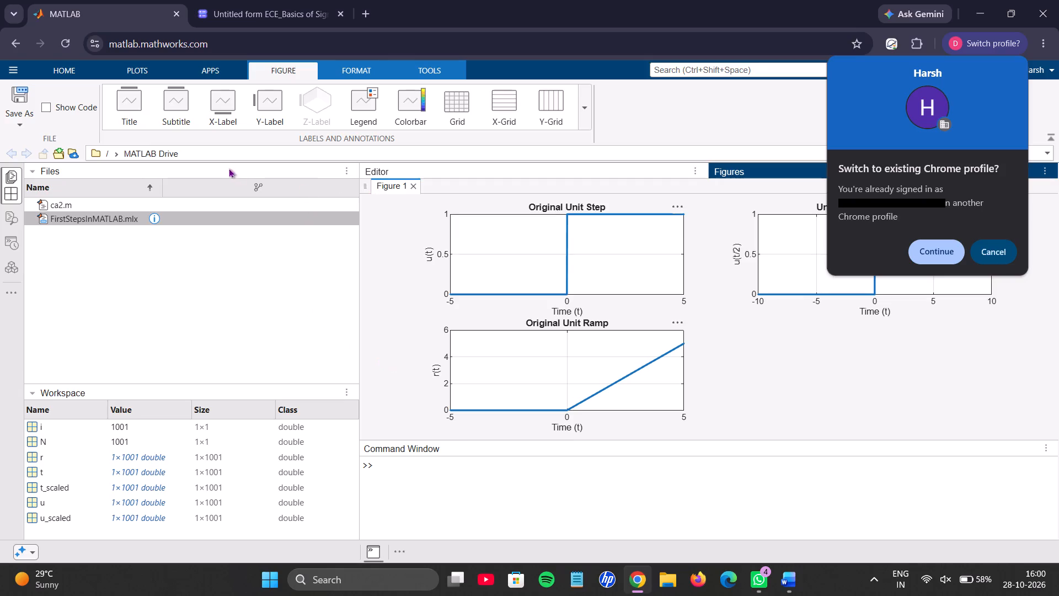
pyautogui.click(781, 588)
pyautogui.scroll(1, 397, 286)
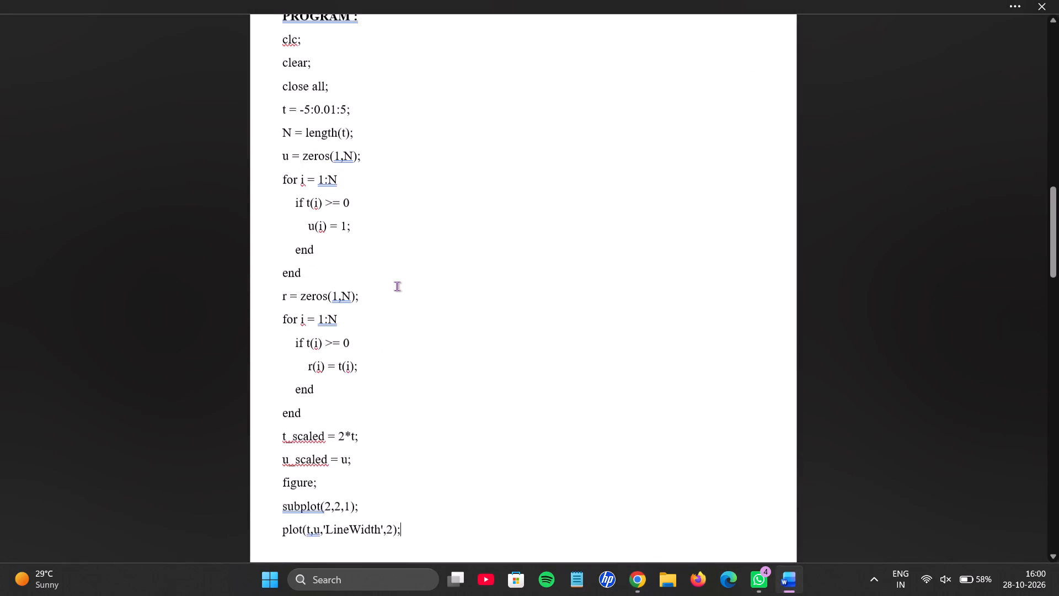
pyautogui.scroll(-1, 397, 286)
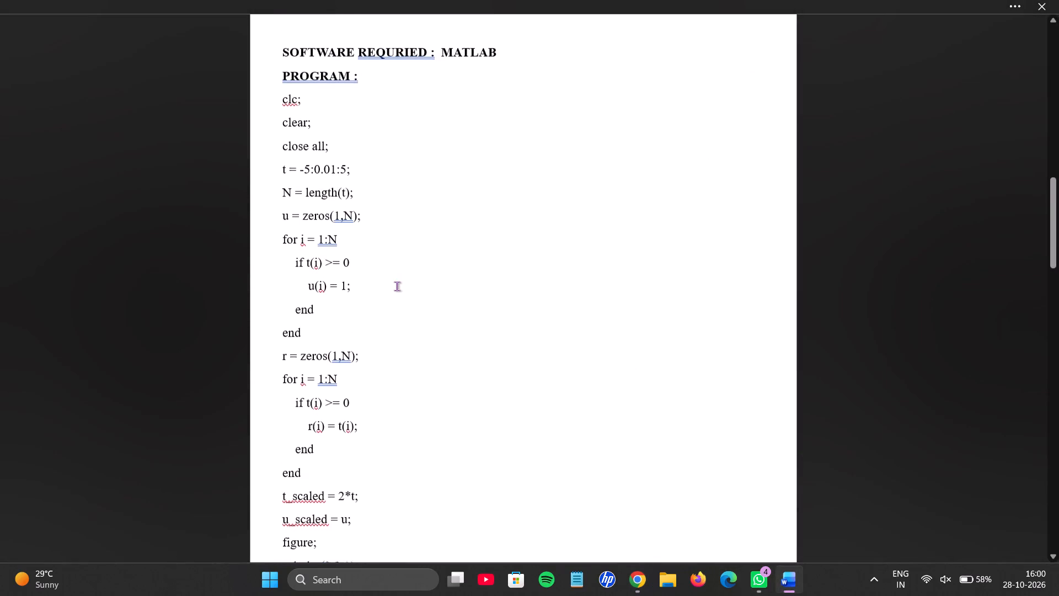
pyautogui.scroll(-1, 397, 286)
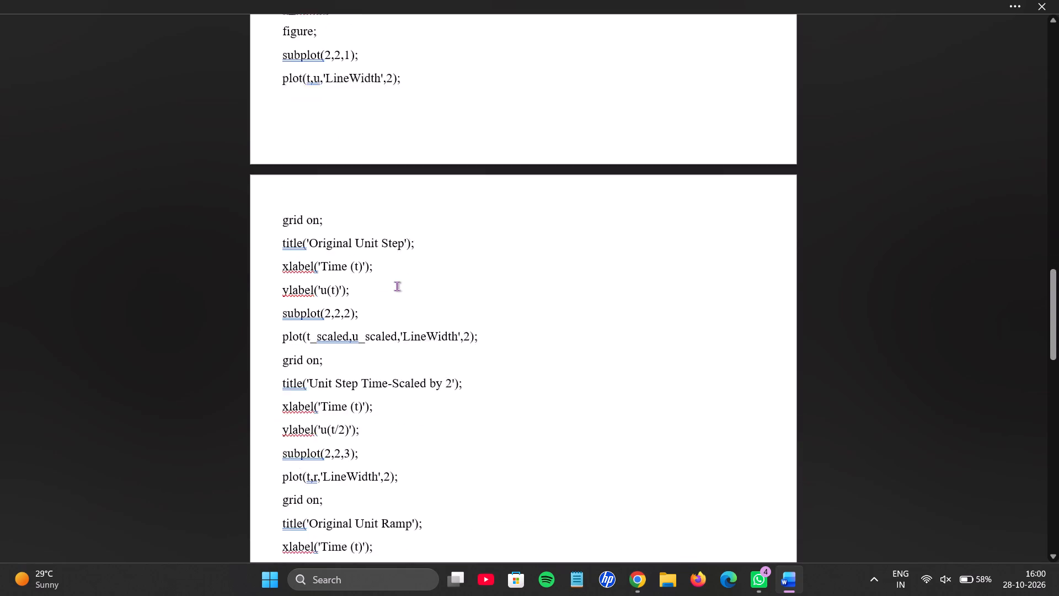
pyautogui.scroll(-2, 397, 286)
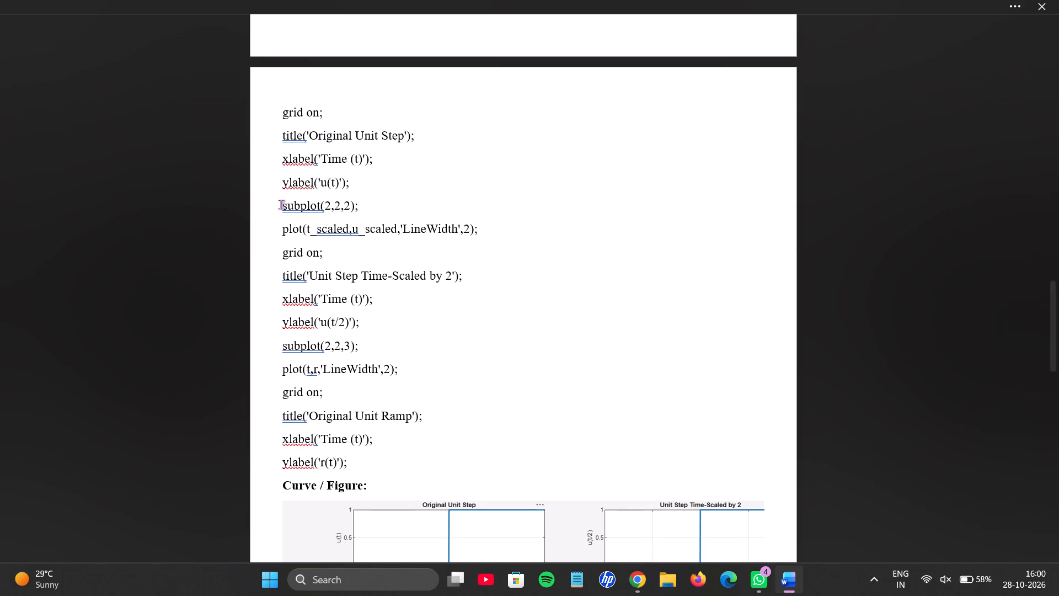
pyautogui.moveTo(281, 204); pyautogui.dragTo(416, 308)
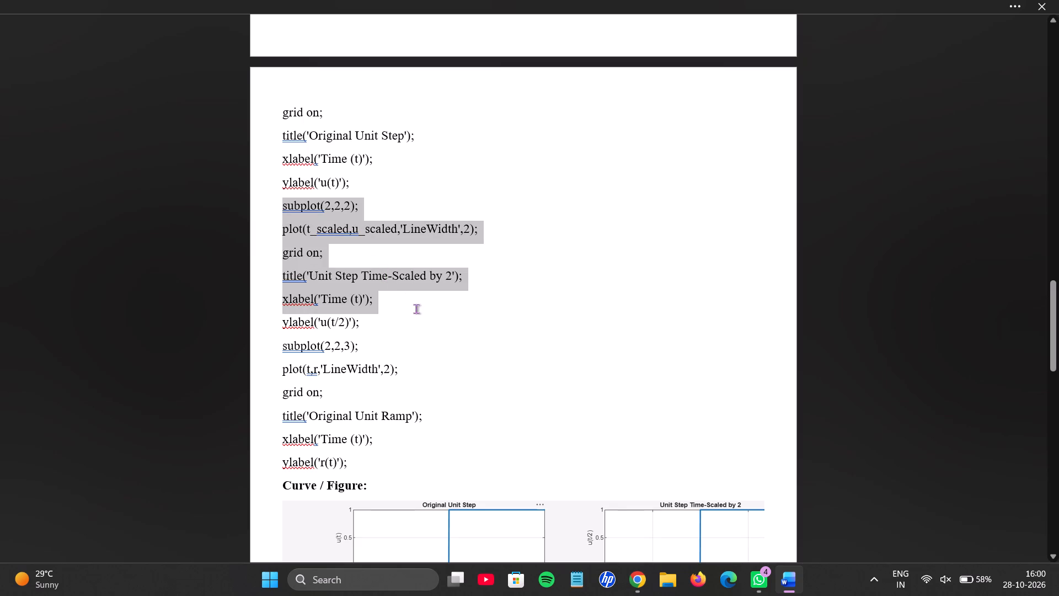
pyautogui.moveTo(416, 308); pyautogui.dragTo(422, 363)
pyautogui.moveTo(422, 363); pyautogui.dragTo(408, 346)
pyautogui.click(408, 346)
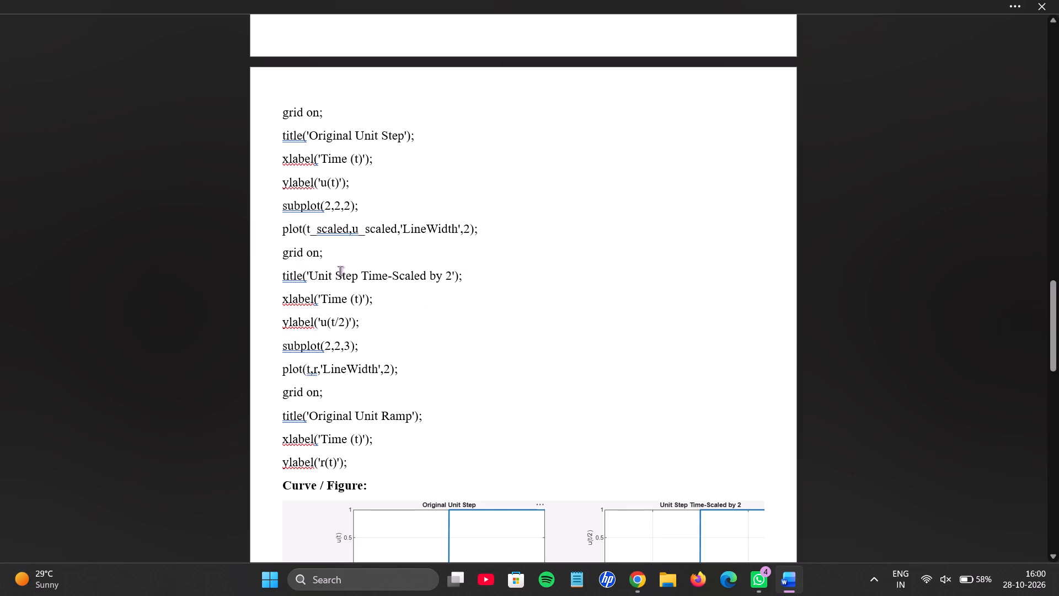
pyautogui.moveTo(280, 203); pyautogui.dragTo(349, 258)
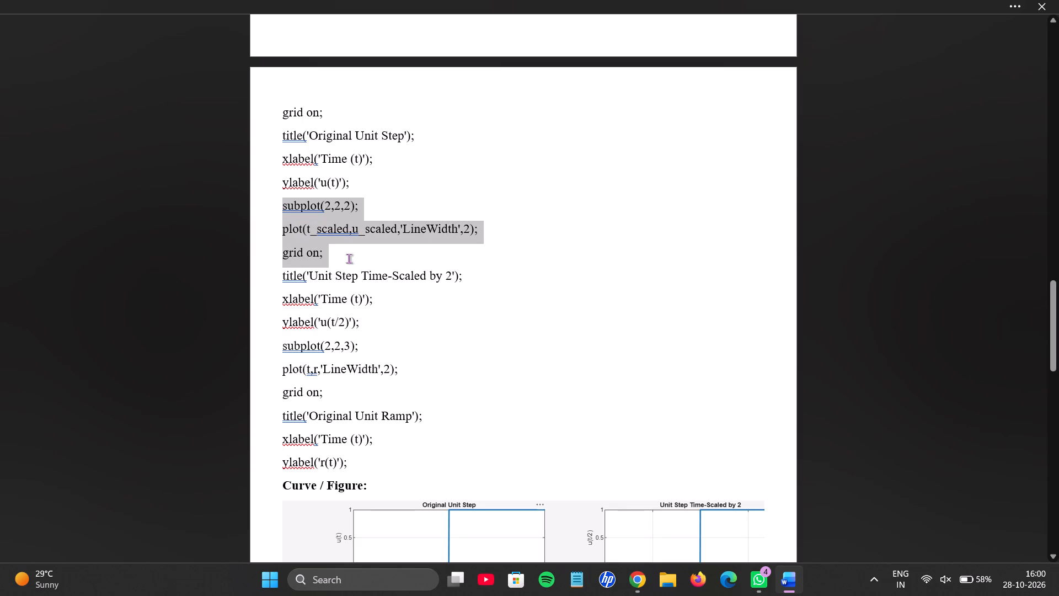
pyautogui.moveTo(349, 258); pyautogui.dragTo(402, 355)
pyautogui.click(384, 337)
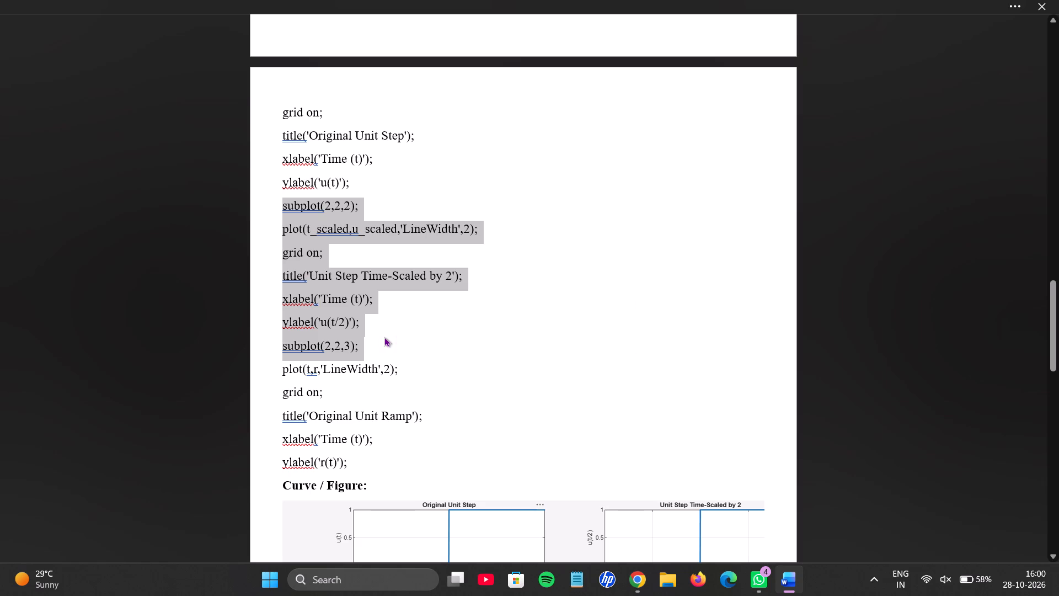
pyautogui.moveTo(278, 204); pyautogui.dragTo(391, 304)
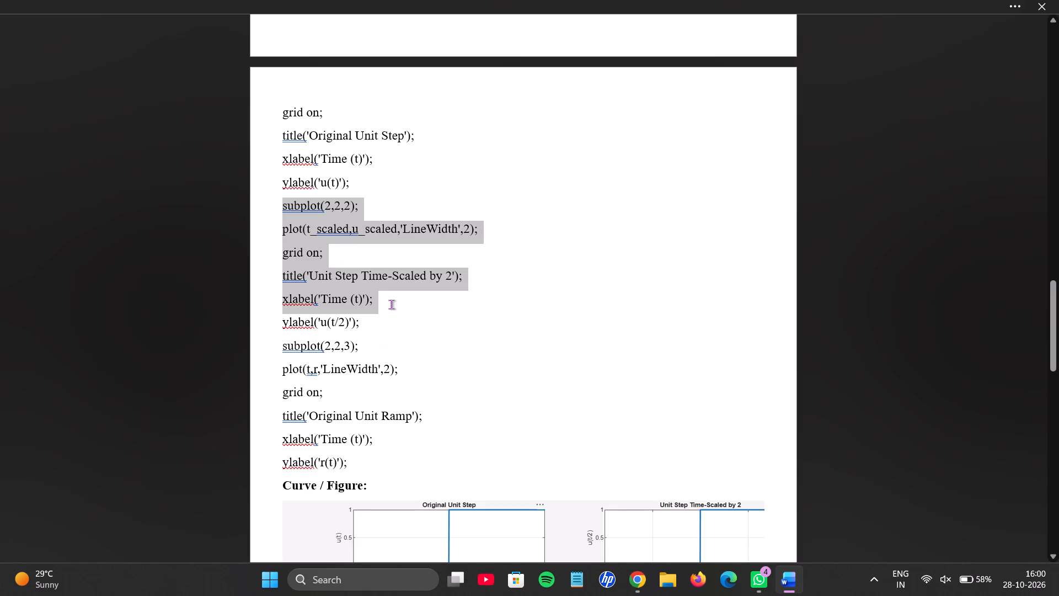
pyautogui.moveTo(391, 304); pyautogui.dragTo(406, 315)
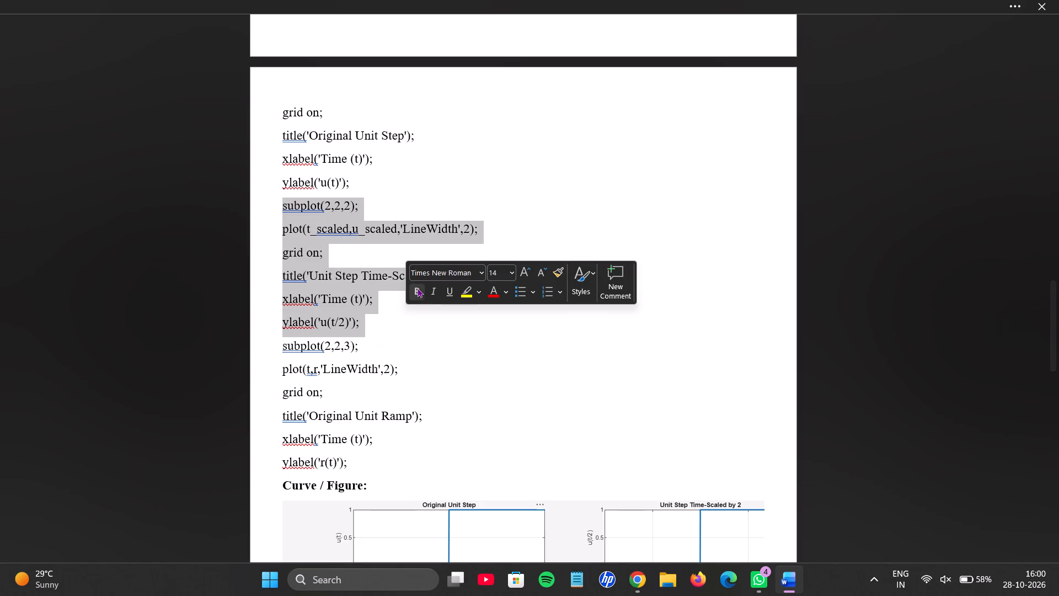
pyautogui.click(418, 288)
pyautogui.click(432, 348)
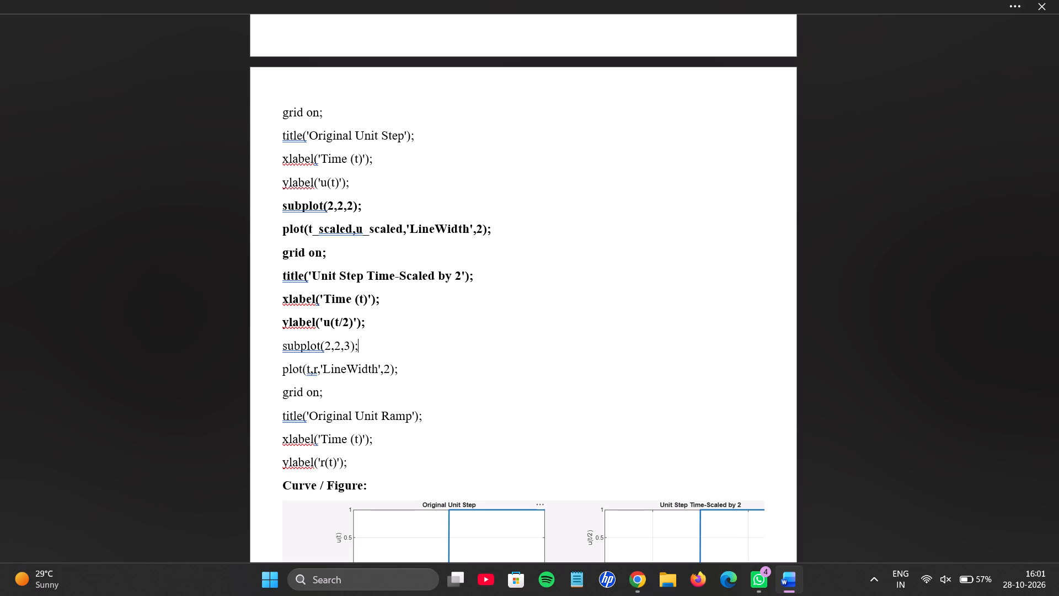
# Replace the Roll No value under Submitted by on the cover page with the student's registration number.
pyautogui.scroll(8, 432, 348)
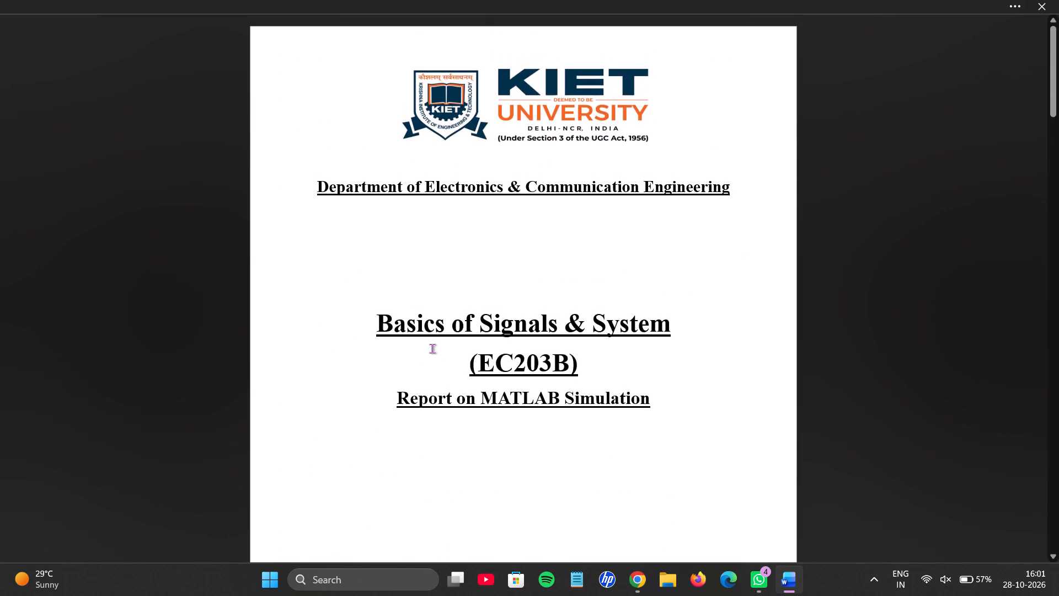
pyautogui.scroll(-3, 432, 348)
pyautogui.click(427, 300)
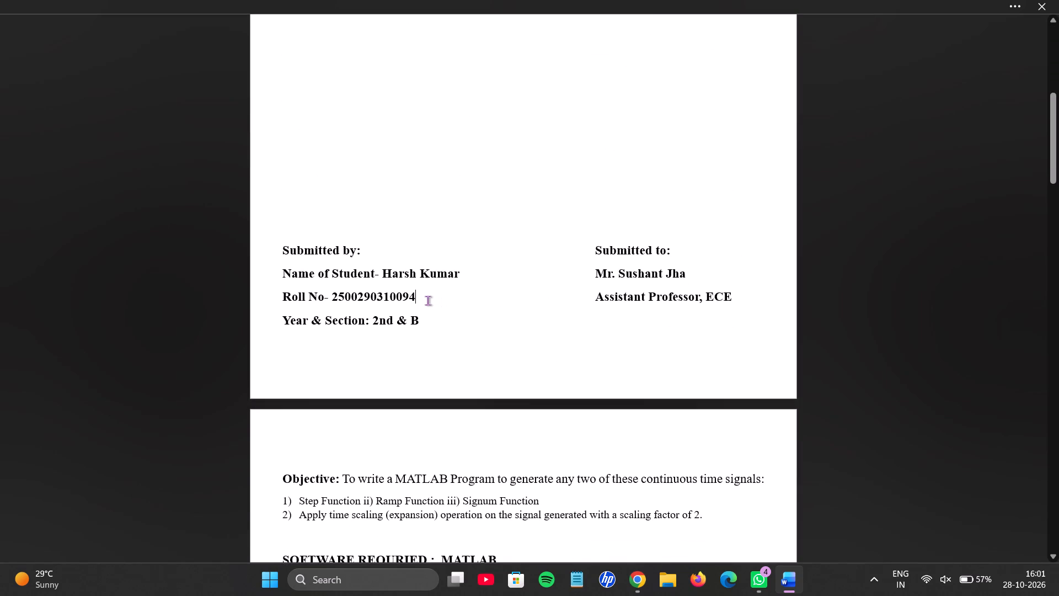
pyautogui.press('BackSpace')
pyautogui.press('BackSpace')
pyautogui.press('BackSpace')
pyautogui.press('BackSpace')
pyautogui.press('BackSpace')
pyautogui.press('BackSpace')
pyautogui.press('BackSpace')
pyautogui.press('BackSpace')
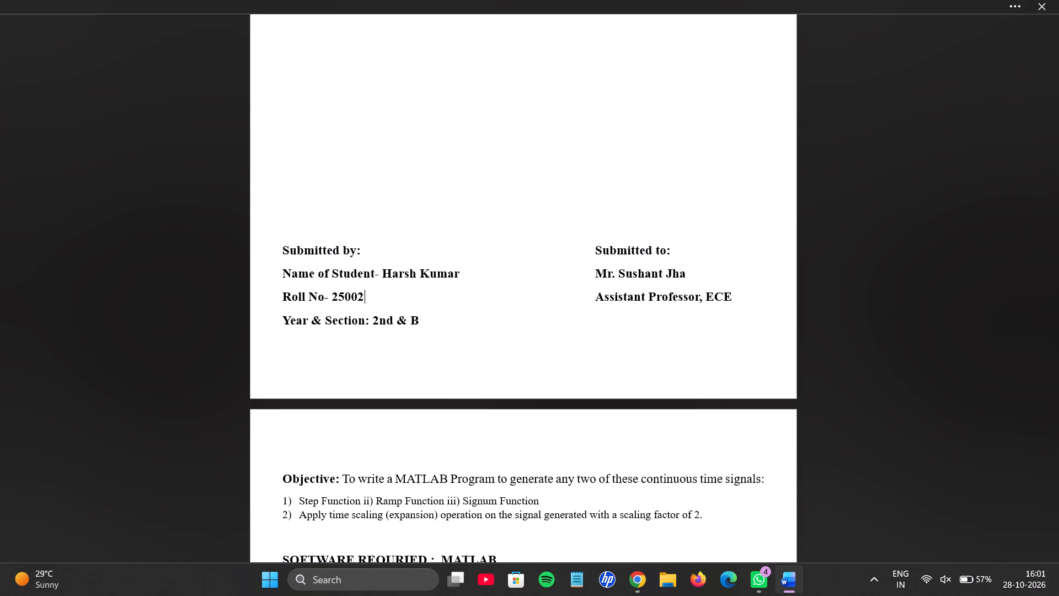
pyautogui.press('BackSpace')
pyautogui.press('BackSpace')
pyautogui.press('BackSpace')
pyautogui.press('BackSpace')
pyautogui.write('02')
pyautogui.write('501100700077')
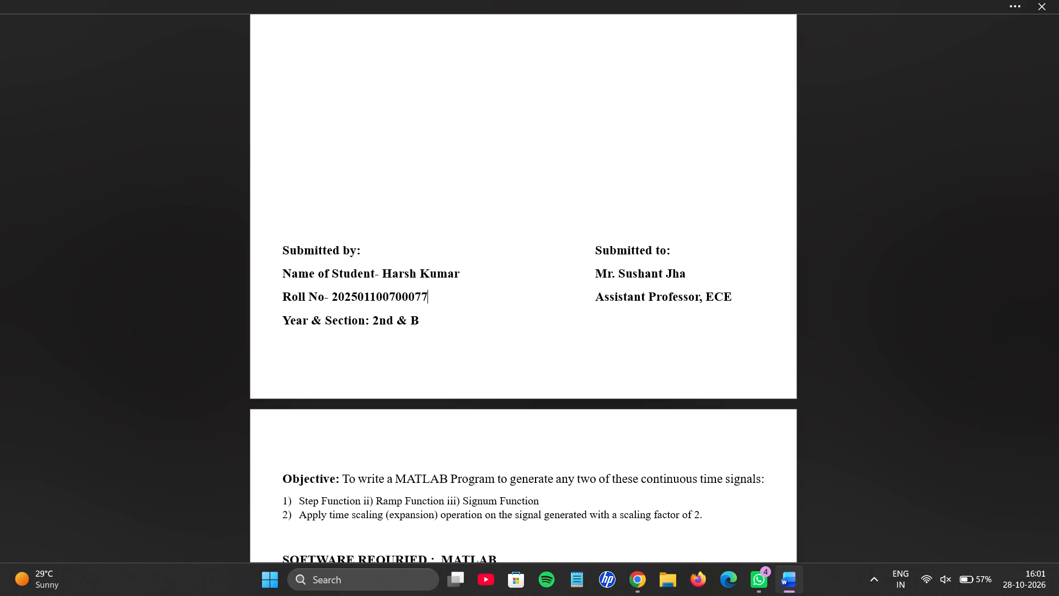
# Review the report from the cover page details down to the program listing and the Curve / Figure section.
pyautogui.scroll(-2, 427, 300)
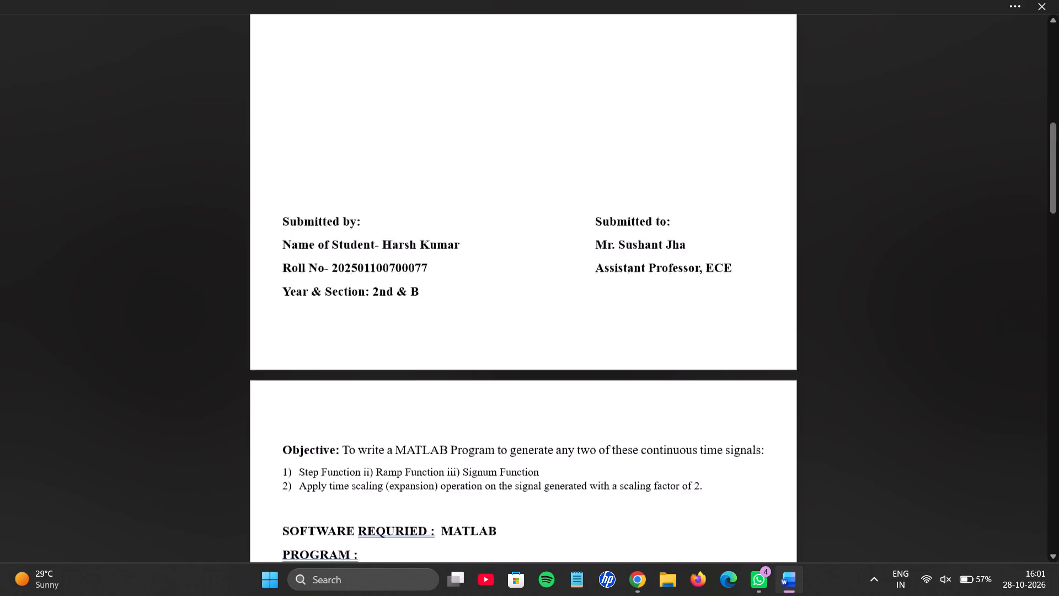
pyautogui.scroll(-5, 427, 300)
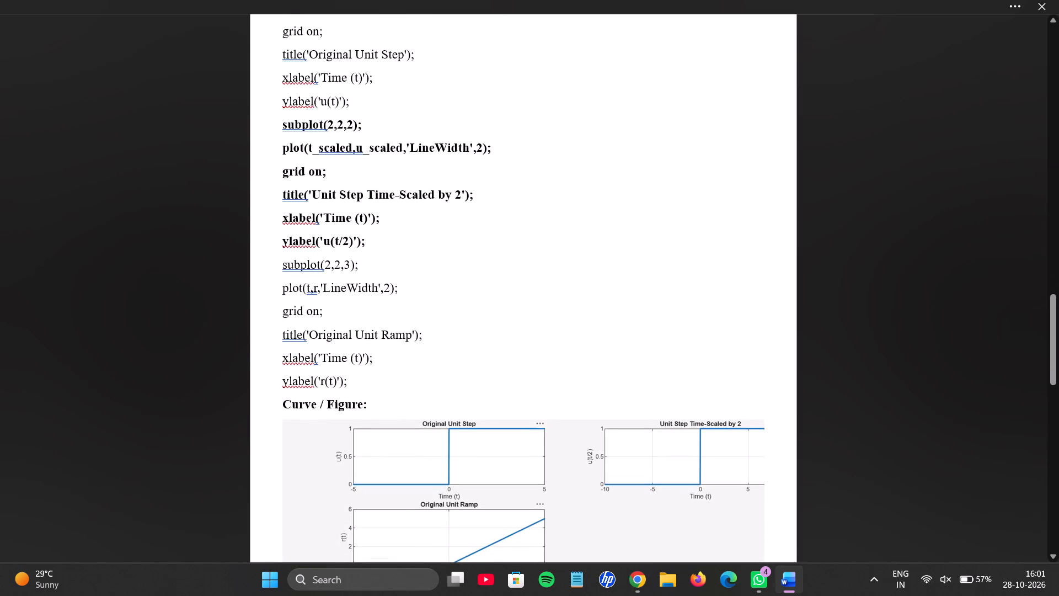
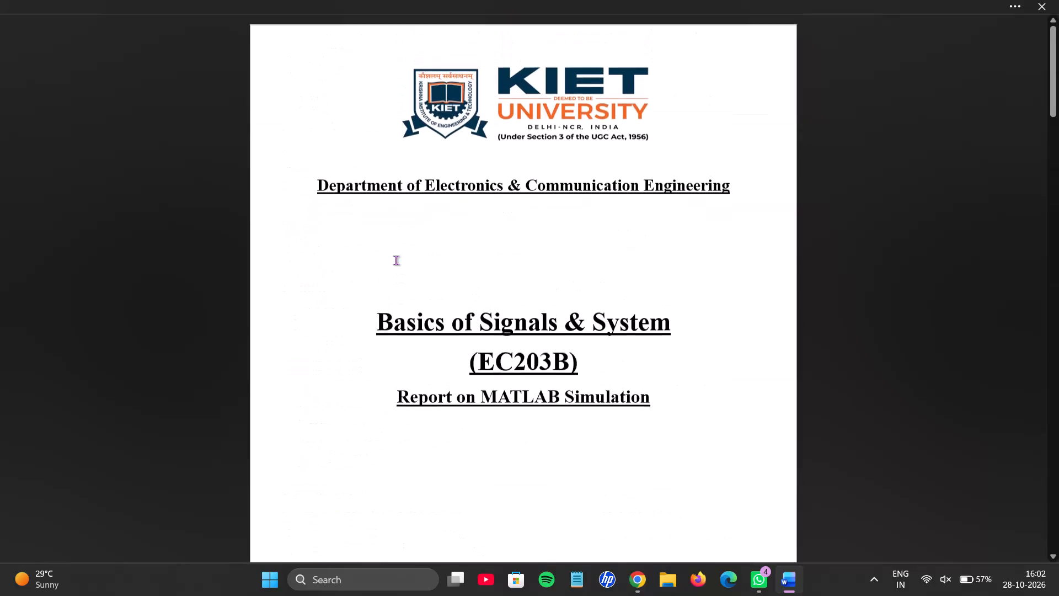
# Review the report from the cover page through the program listing and the Curve / Figure plots to the RESULT section.
pyautogui.scroll(-5, 395, 260)
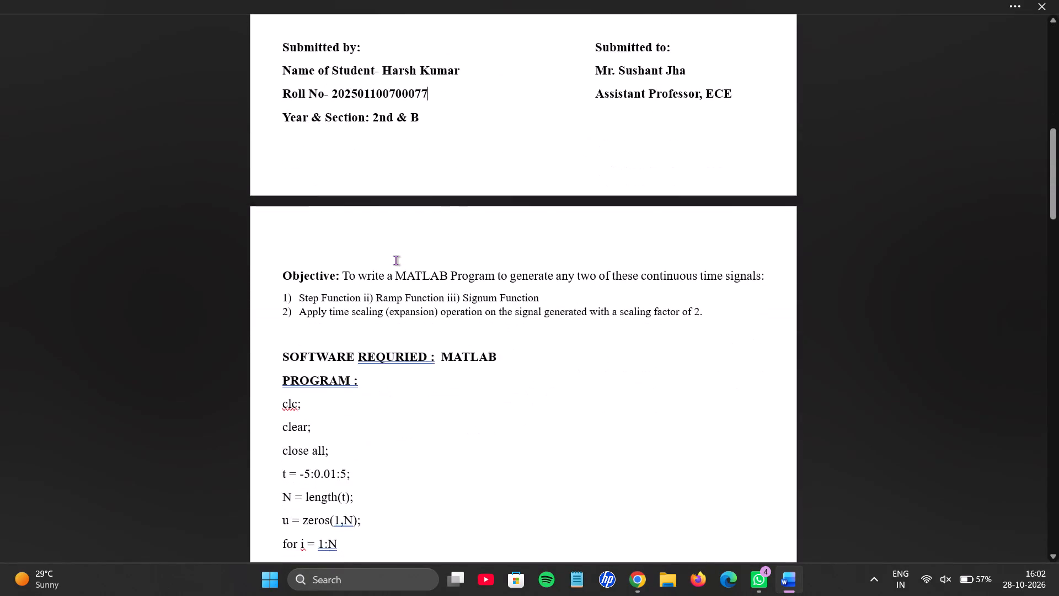
pyautogui.scroll(-4, 395, 260)
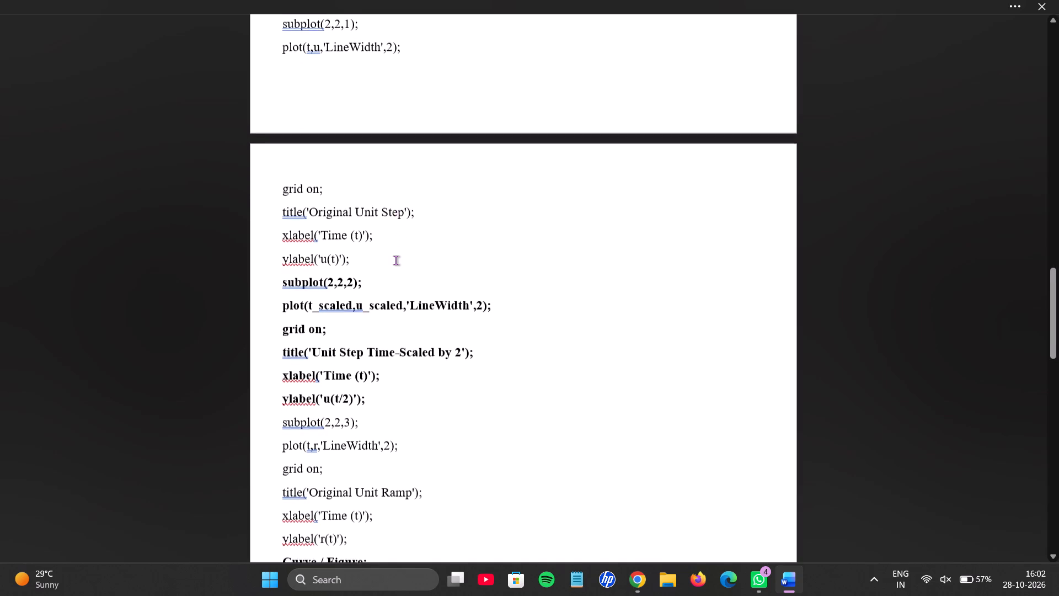
pyautogui.scroll(-2, 395, 260)
pyautogui.scroll(1, 395, 260)
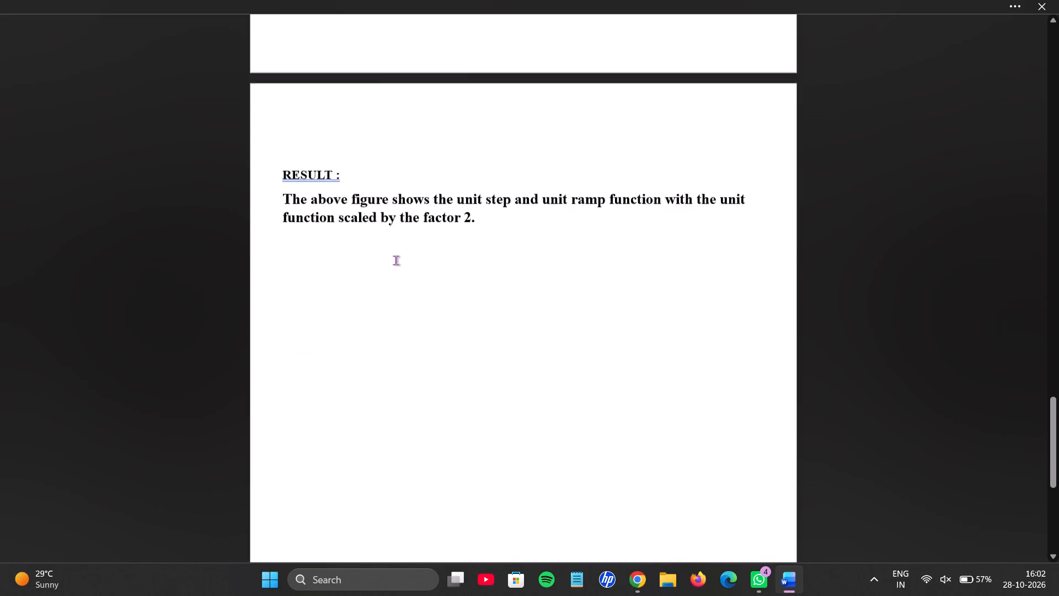
pyautogui.scroll(7, 395, 260)
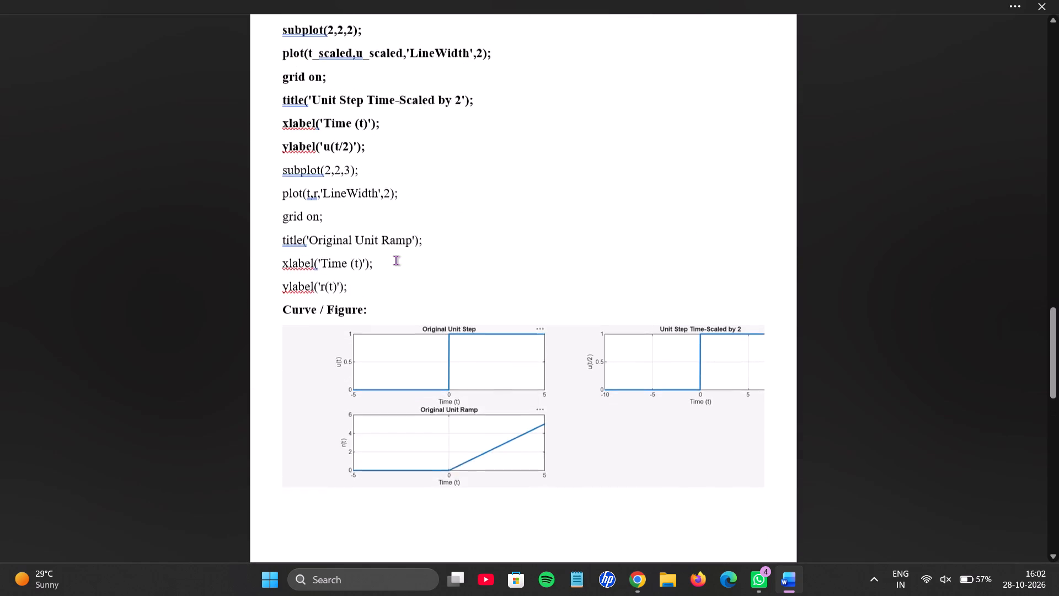
pyautogui.scroll(3, 395, 260)
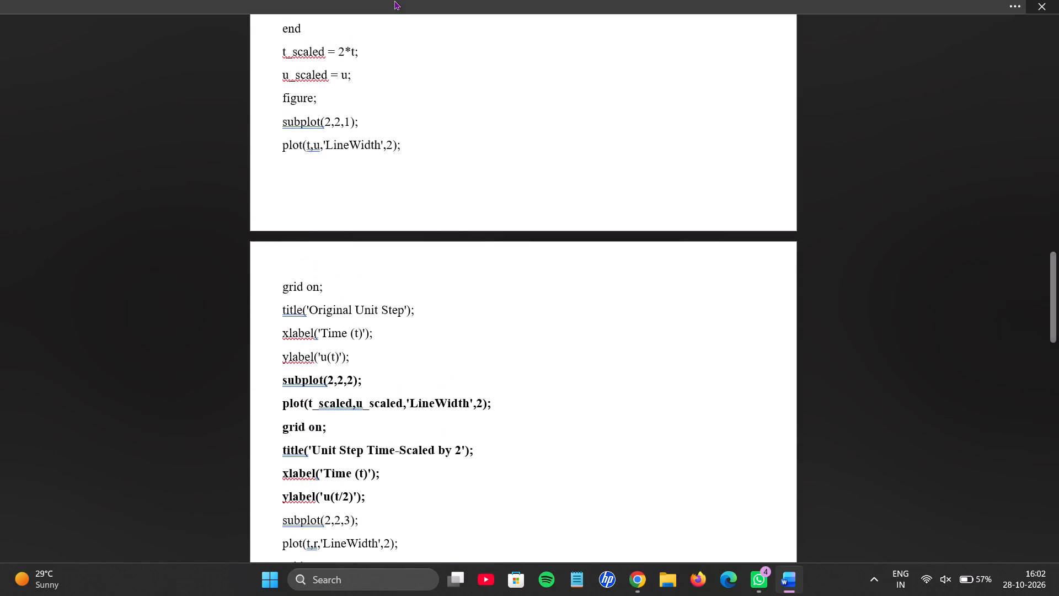
pyautogui.click(394, 0)
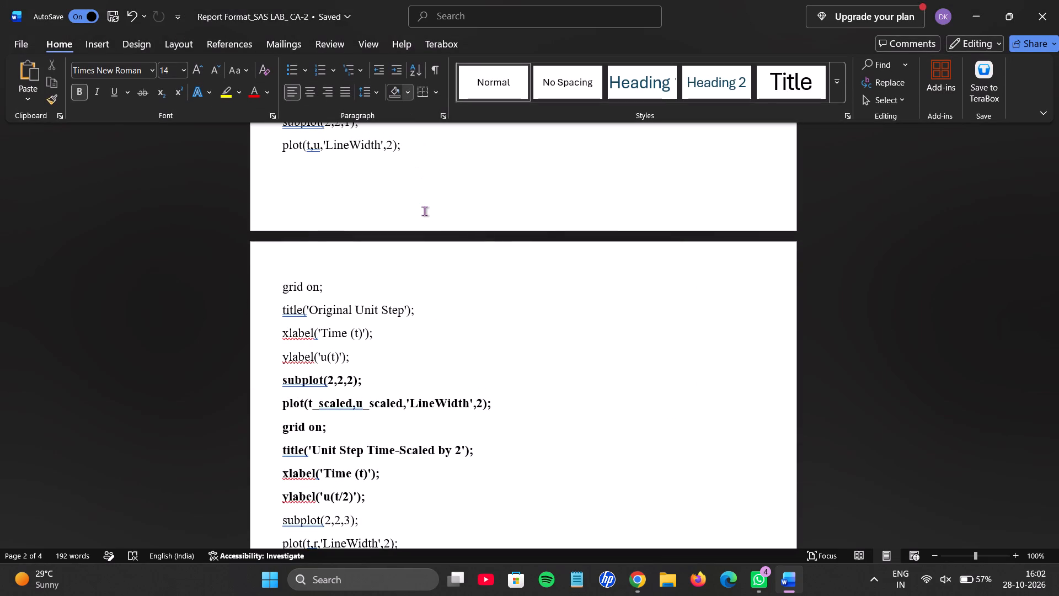
pyautogui.scroll(-2, 424, 211)
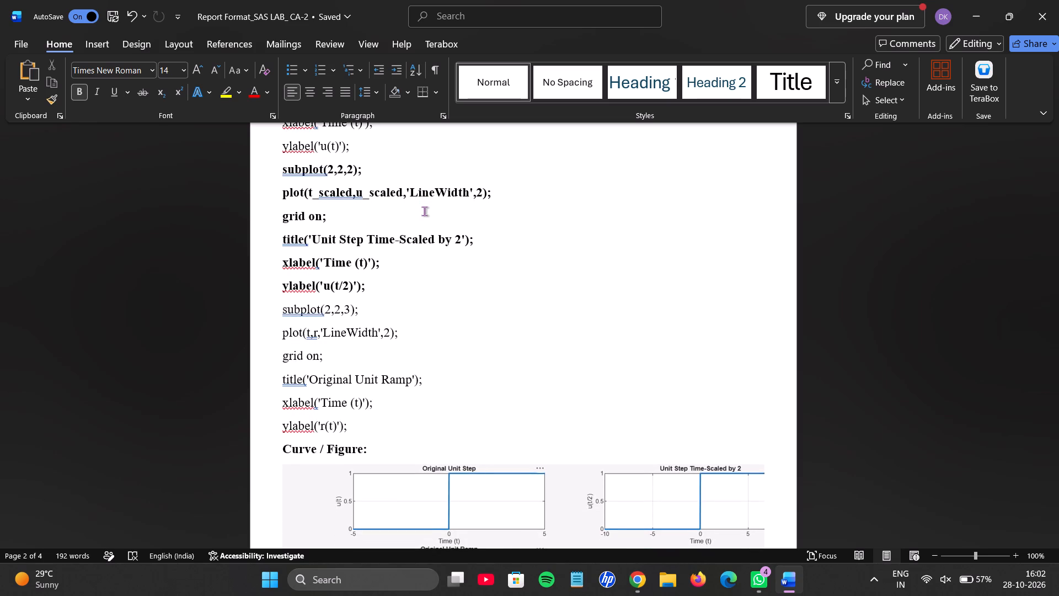
pyautogui.scroll(-2, 424, 211)
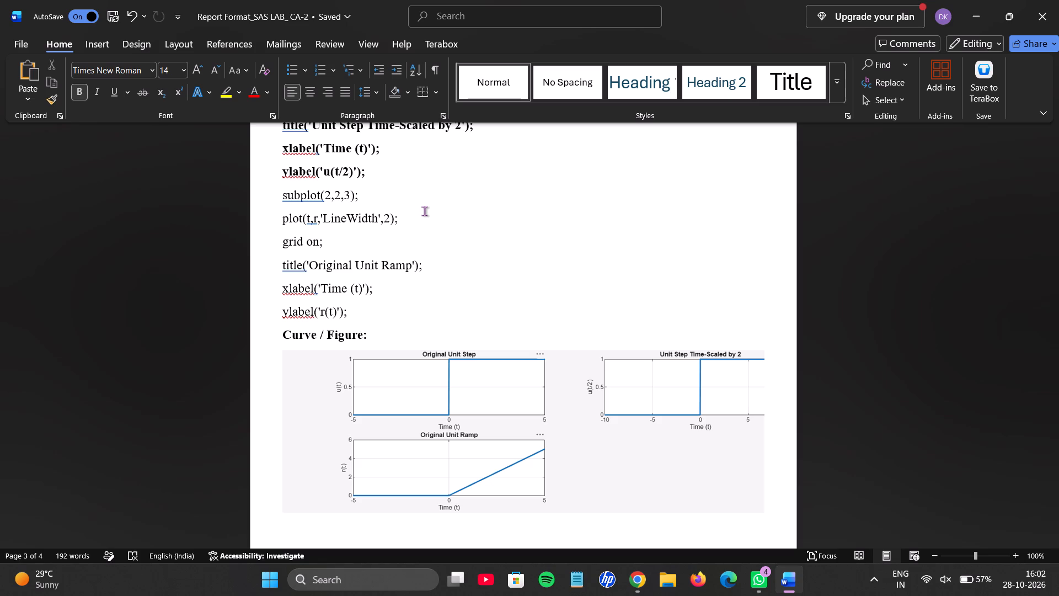
pyautogui.scroll(1, 424, 211)
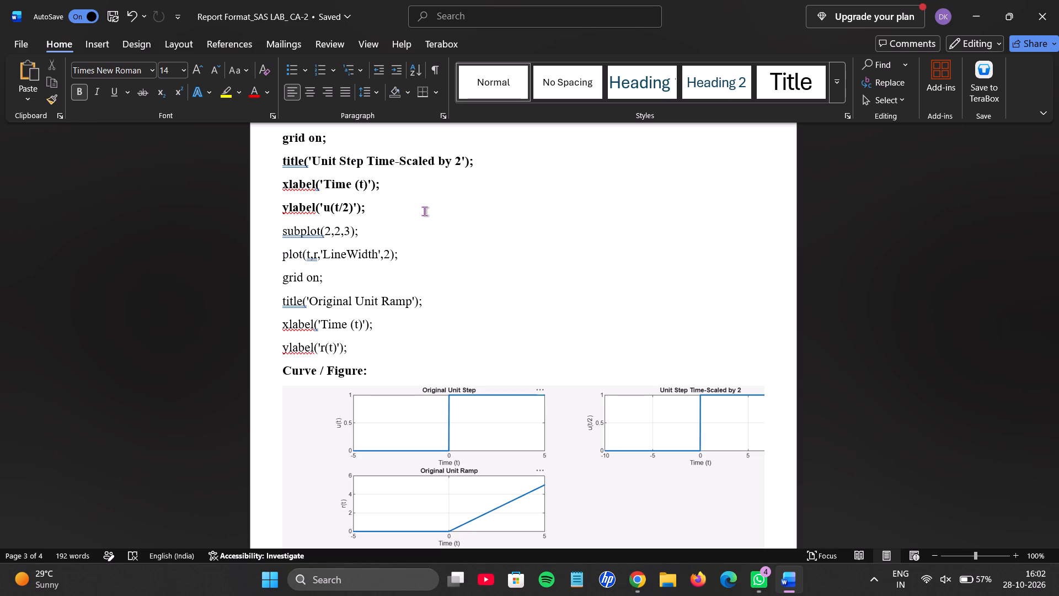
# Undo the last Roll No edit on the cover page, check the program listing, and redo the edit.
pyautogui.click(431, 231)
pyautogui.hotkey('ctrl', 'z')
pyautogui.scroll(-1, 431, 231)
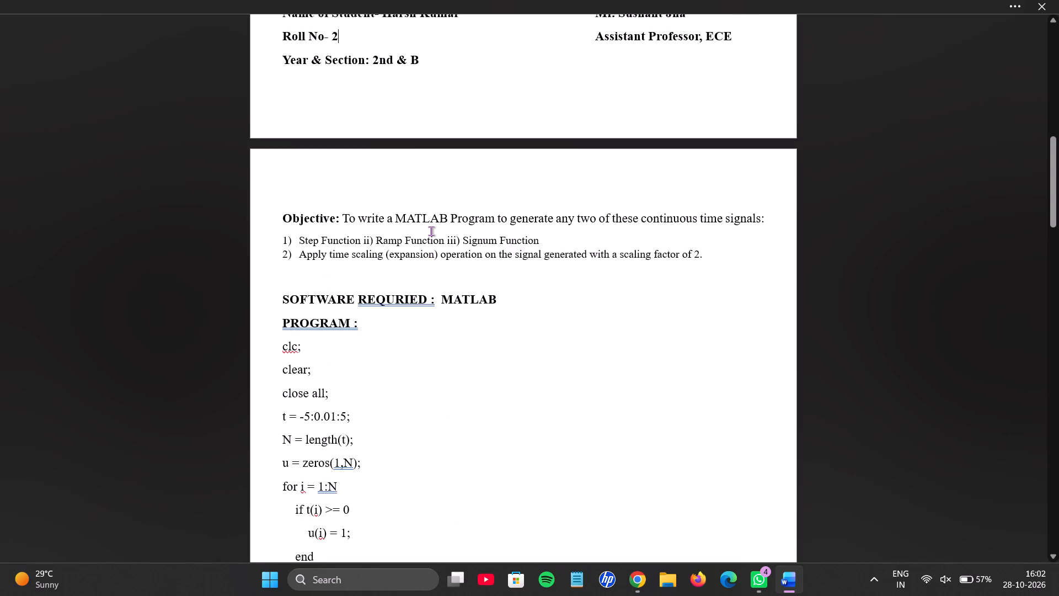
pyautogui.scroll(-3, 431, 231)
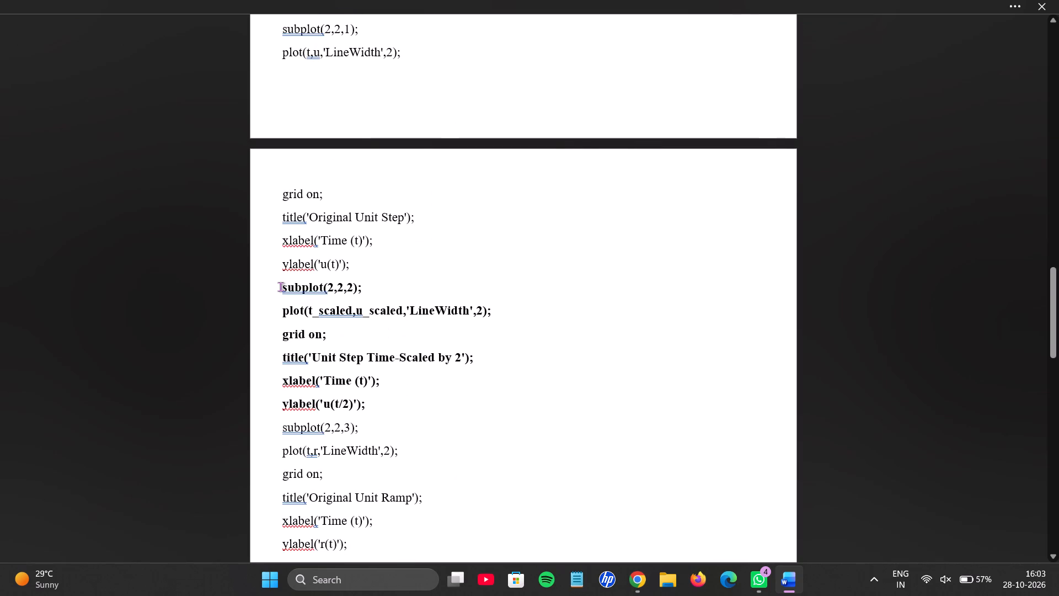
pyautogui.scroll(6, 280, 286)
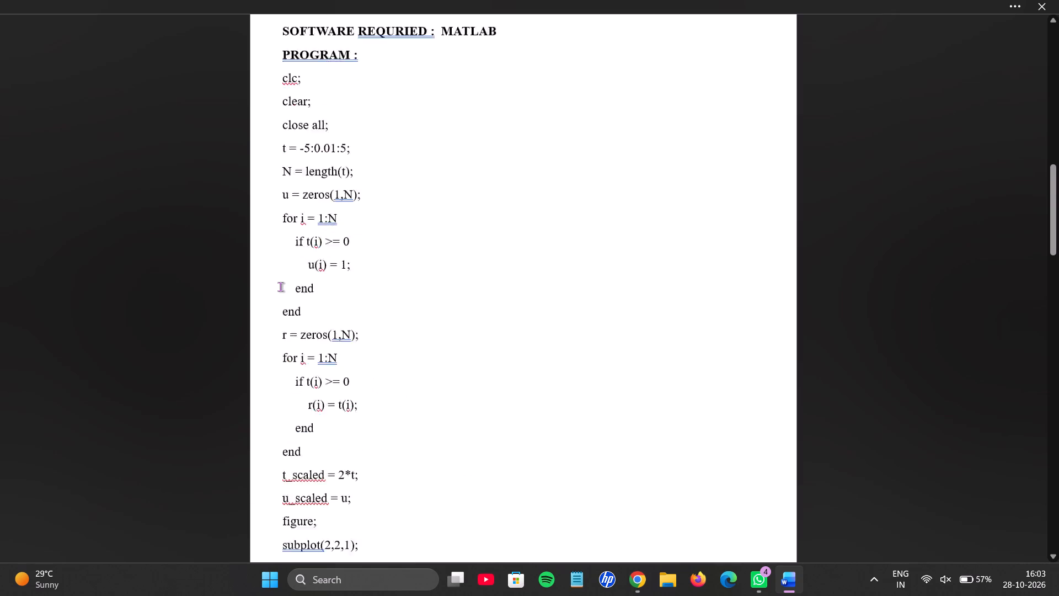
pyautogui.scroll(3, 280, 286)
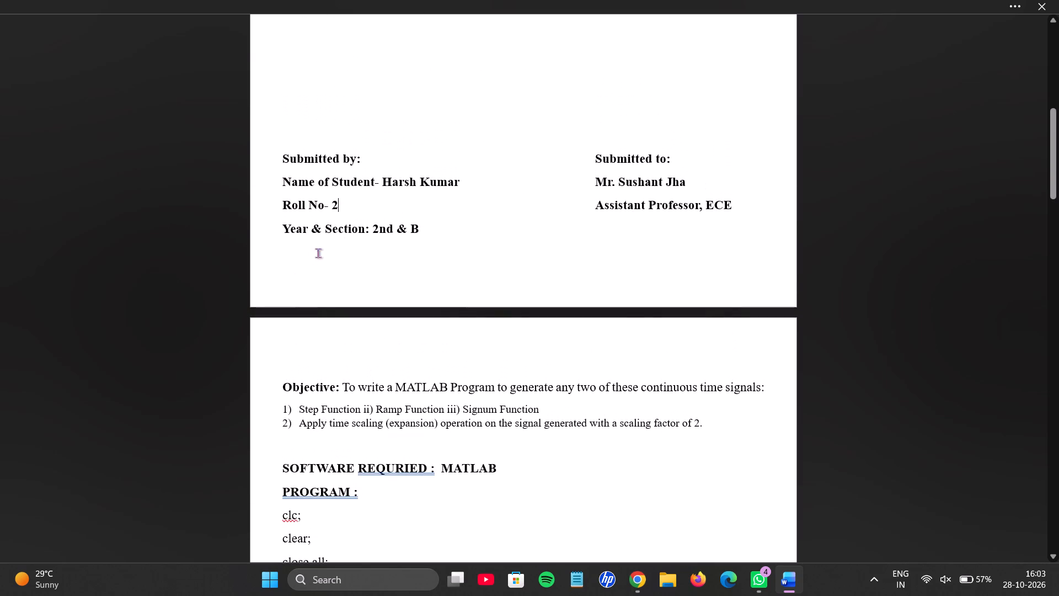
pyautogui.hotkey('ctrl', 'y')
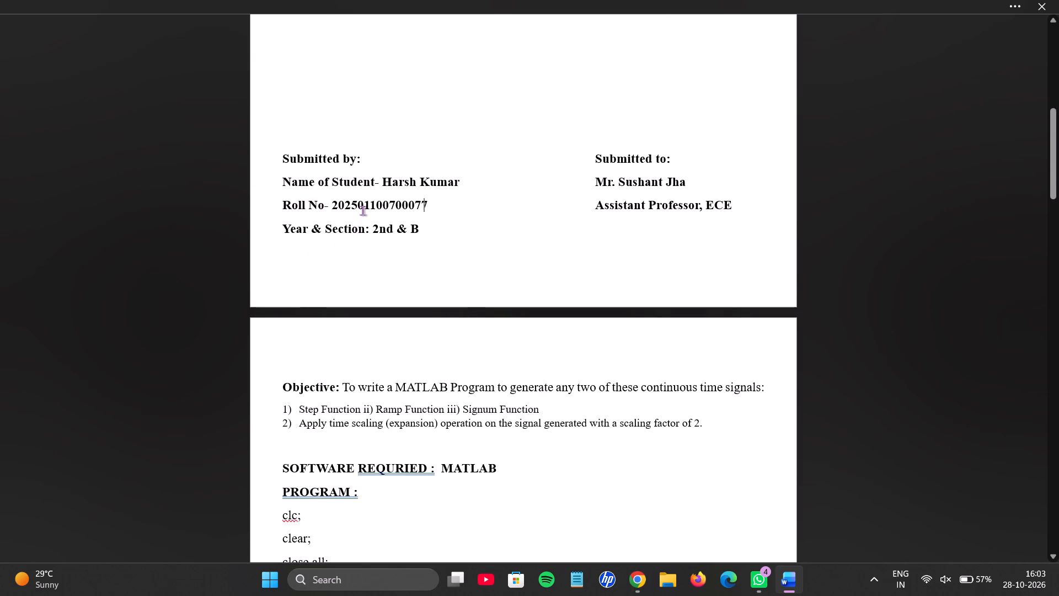
# Bold the two scaling lines t_scaled = 2*t; and u_scaled = u; in the program listing.
pyautogui.scroll(-5, 362, 210)
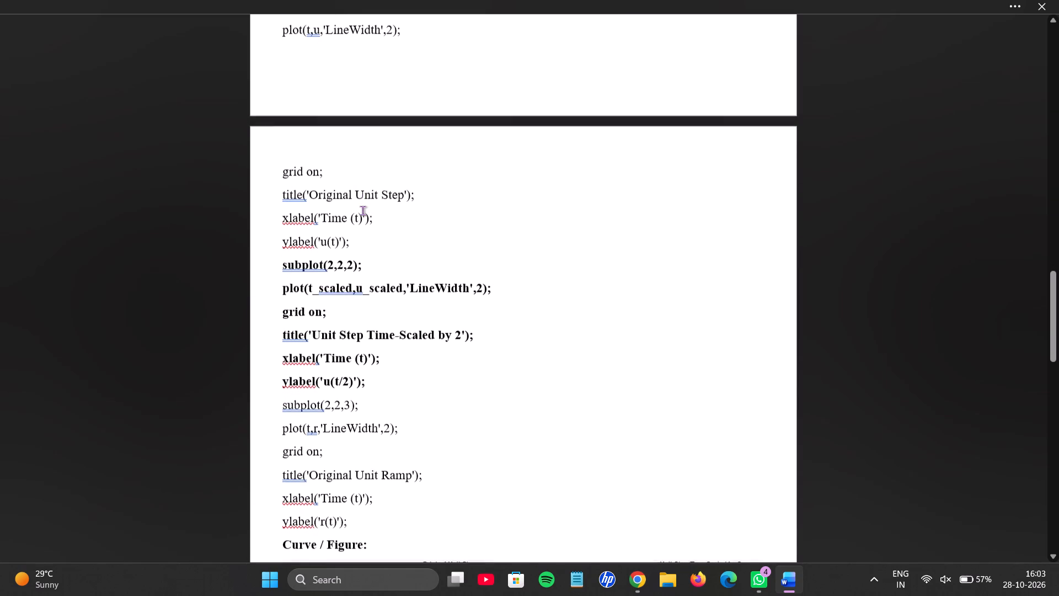
pyautogui.scroll(-1, 362, 210)
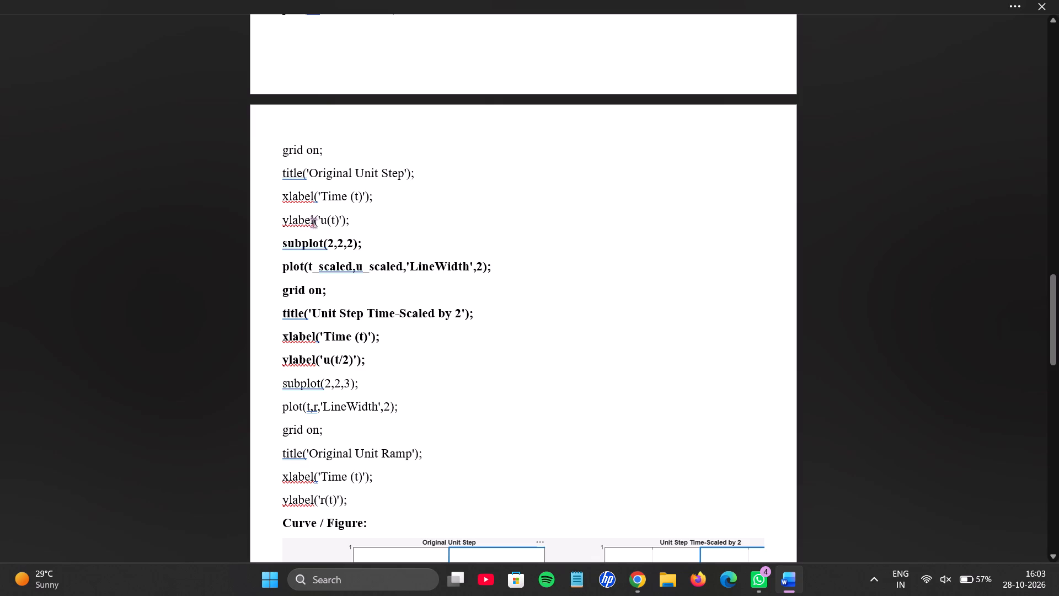
pyautogui.scroll(1, 295, 195)
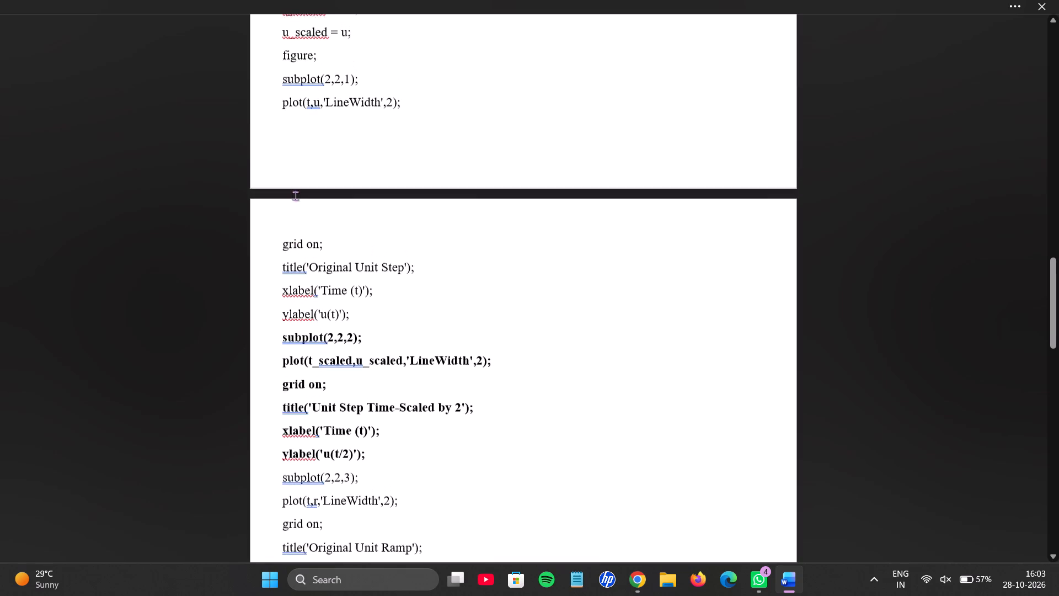
pyautogui.scroll(2, 295, 195)
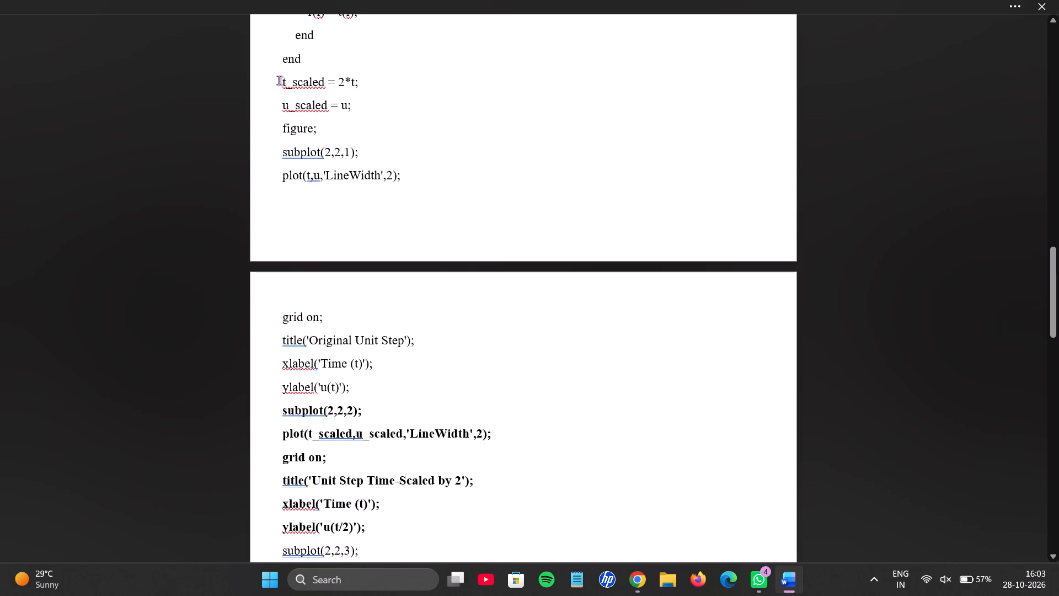
pyautogui.moveTo(279, 80); pyautogui.dragTo(371, 102)
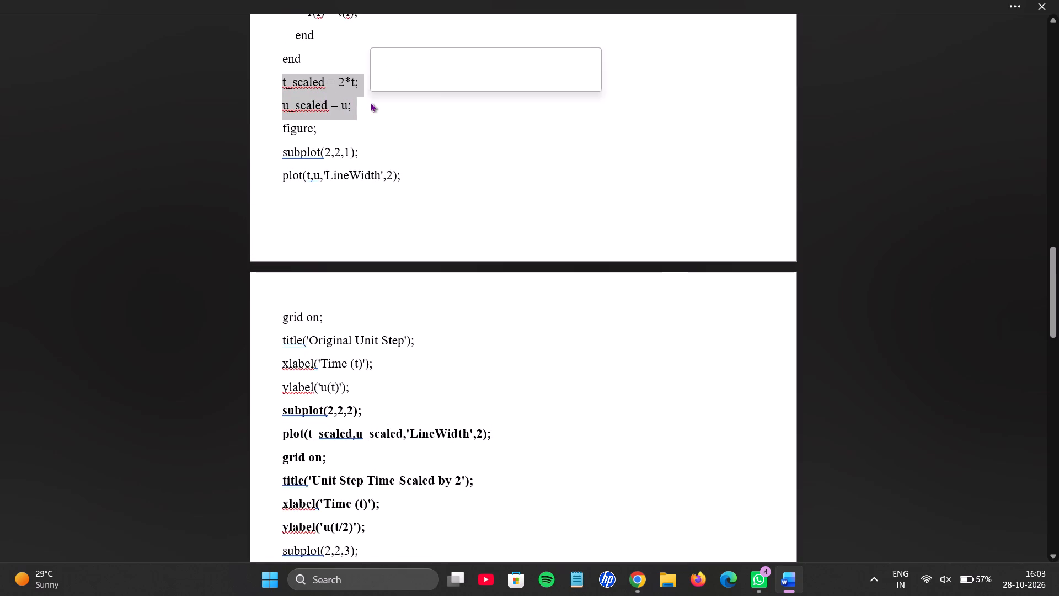
pyautogui.click(383, 77)
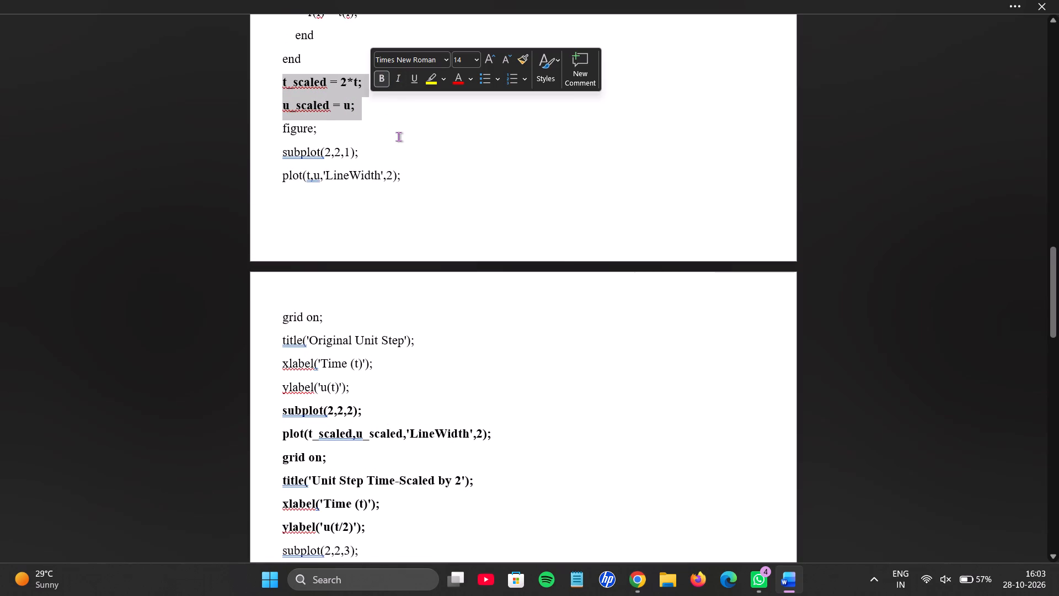
pyautogui.click(398, 136)
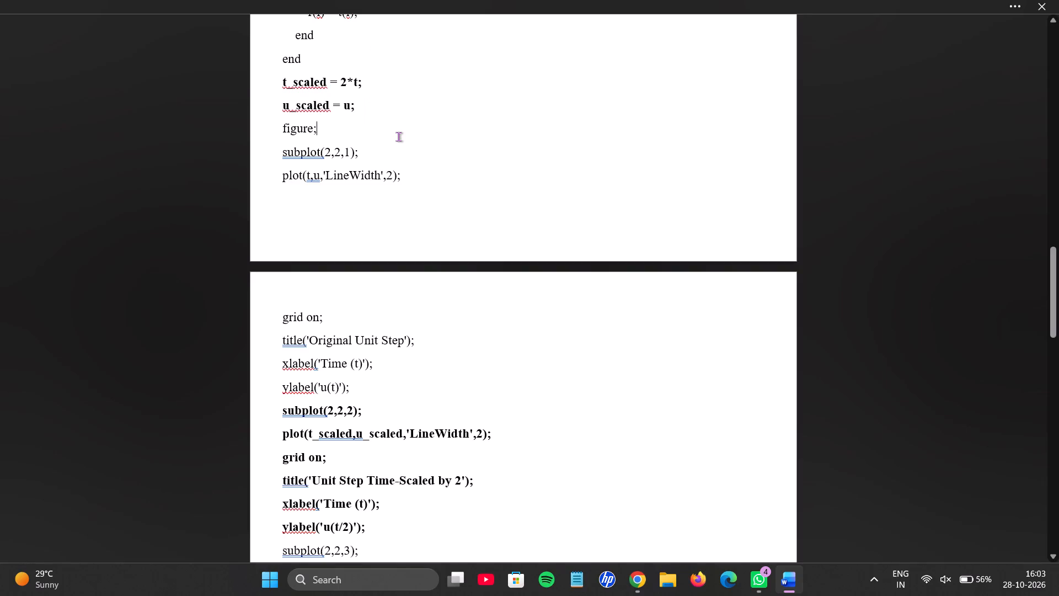
# Save a copy of the report to the Desktop folder in PDF format.
pyautogui.scroll(-3, 398, 136)
pyautogui.click(58, 0)
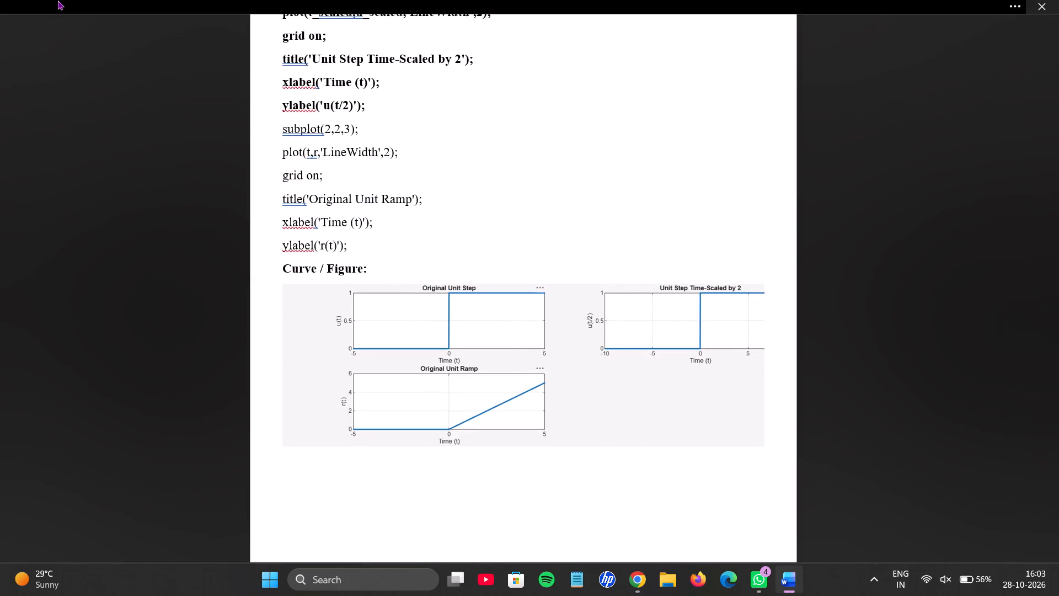
pyautogui.click(24, 39)
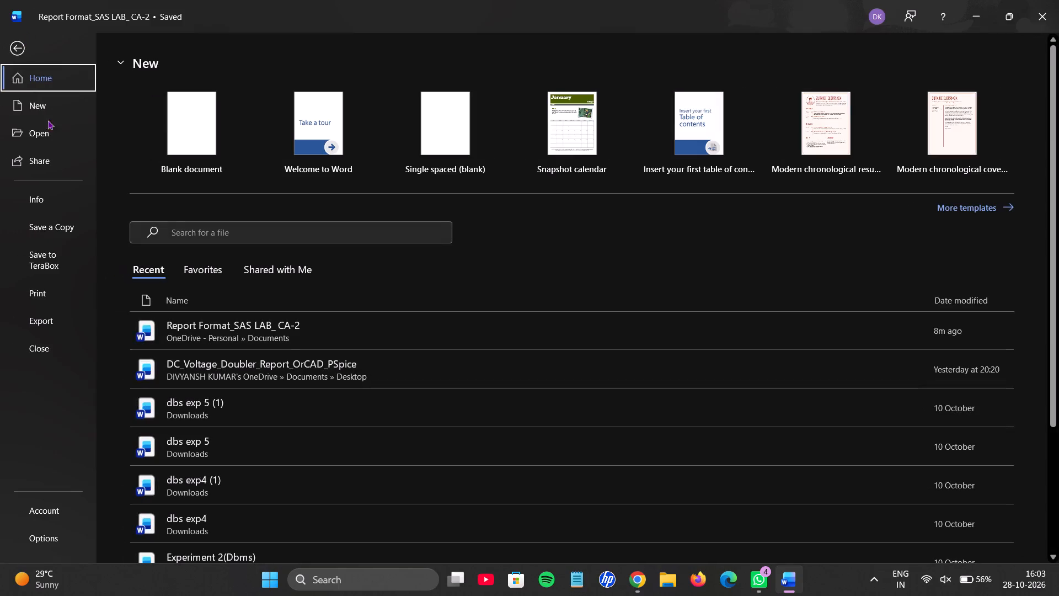
pyautogui.click(51, 227)
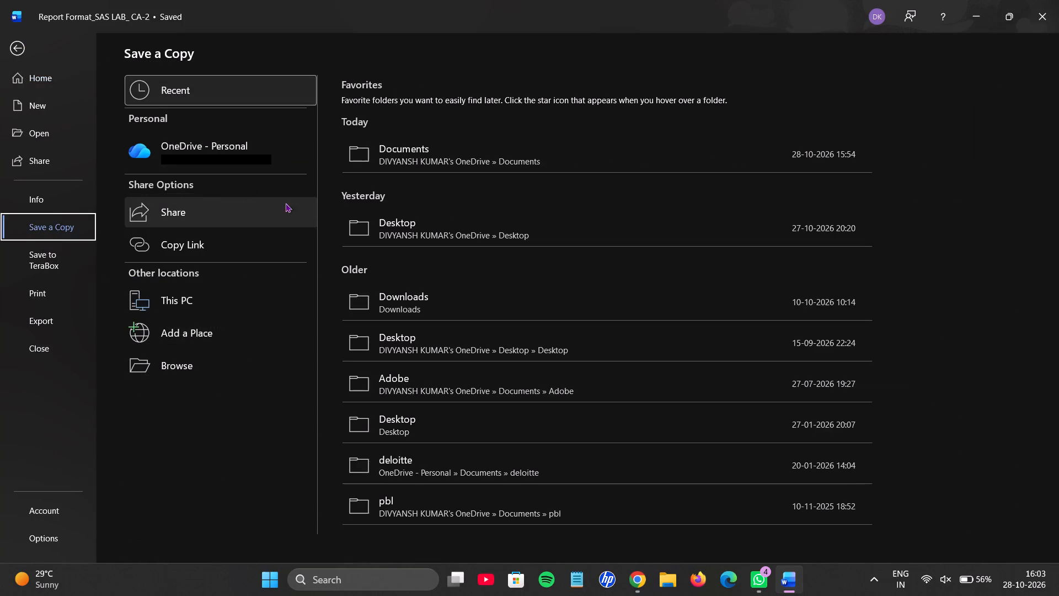
pyautogui.click(381, 229)
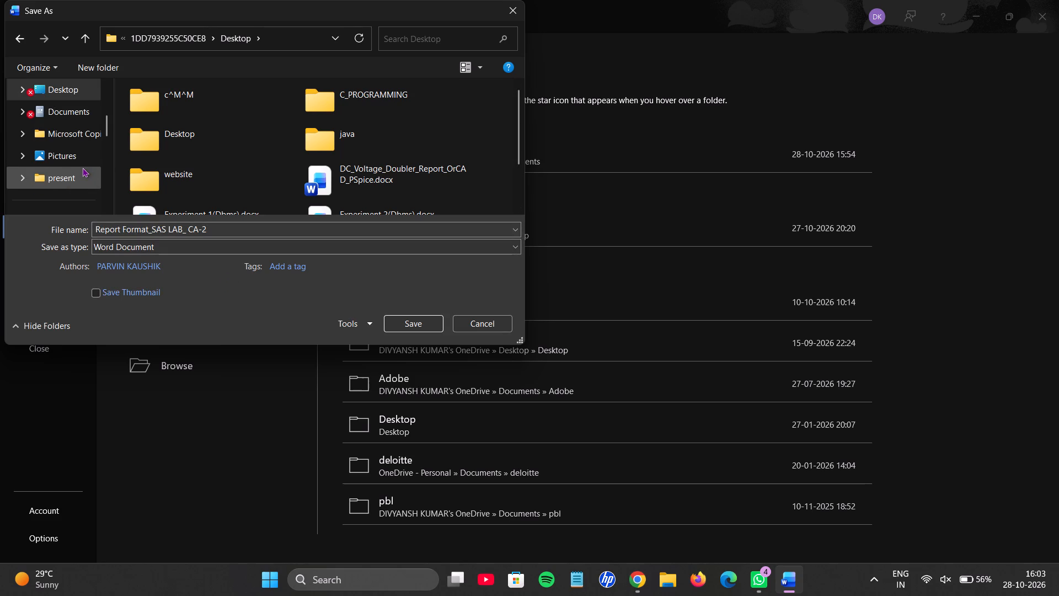
pyautogui.scroll(-1, 83, 167)
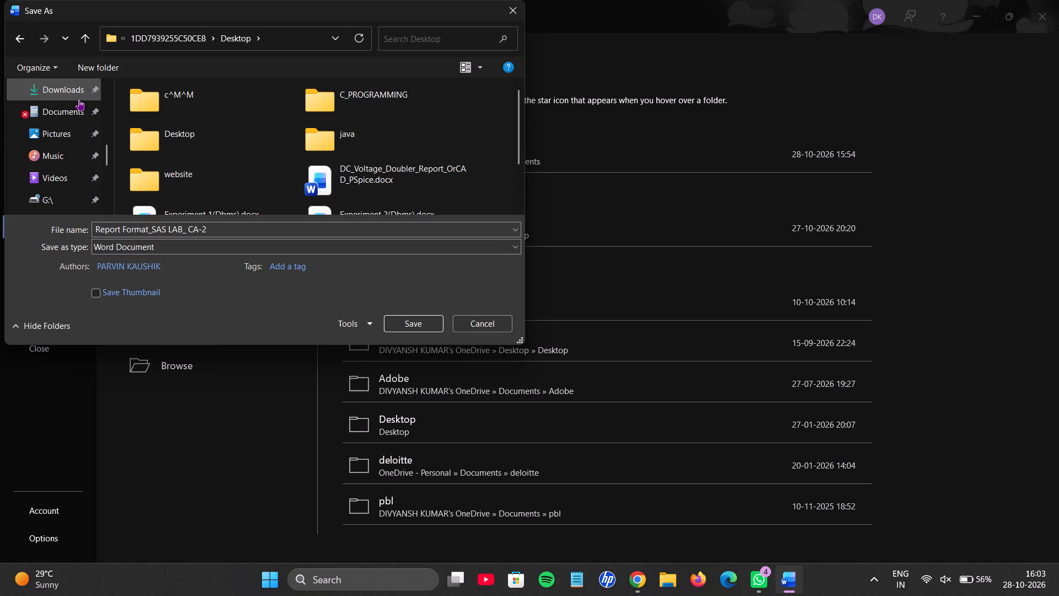
pyautogui.scroll(1, 79, 99)
pyautogui.click(79, 128)
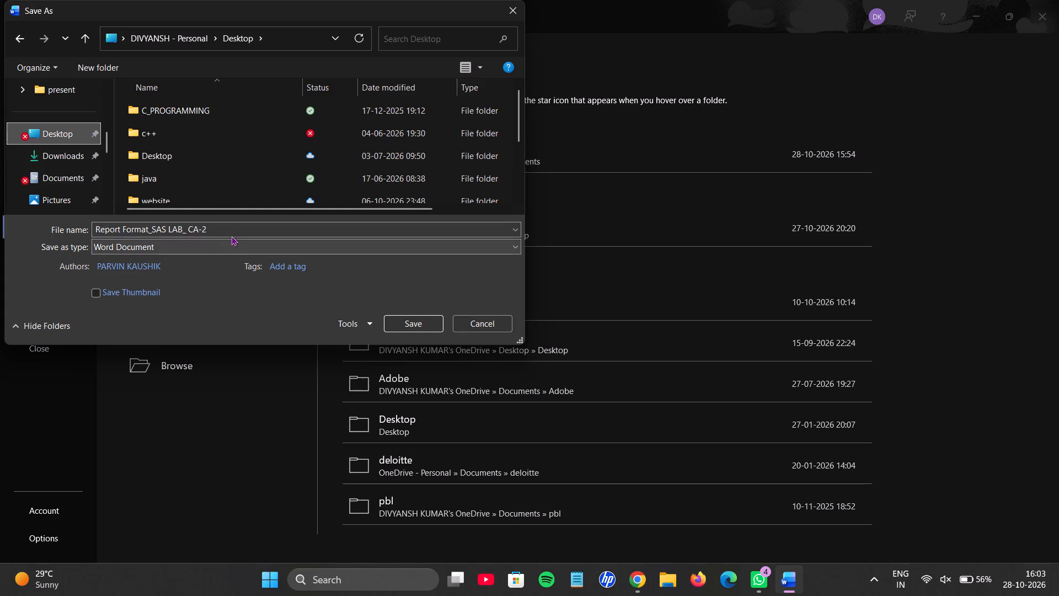
pyautogui.click(255, 243)
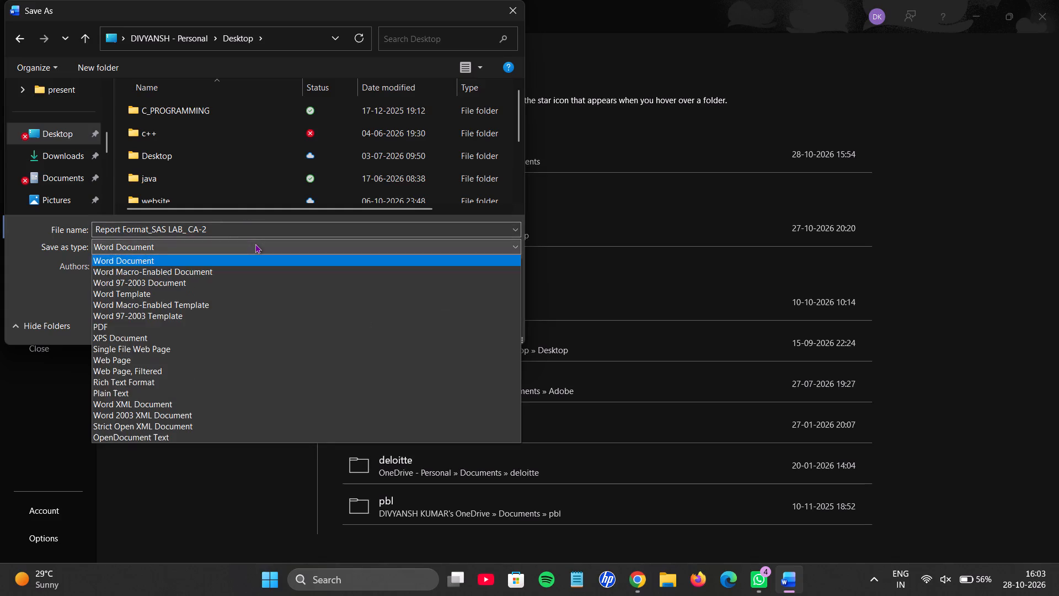
pyautogui.click(190, 323)
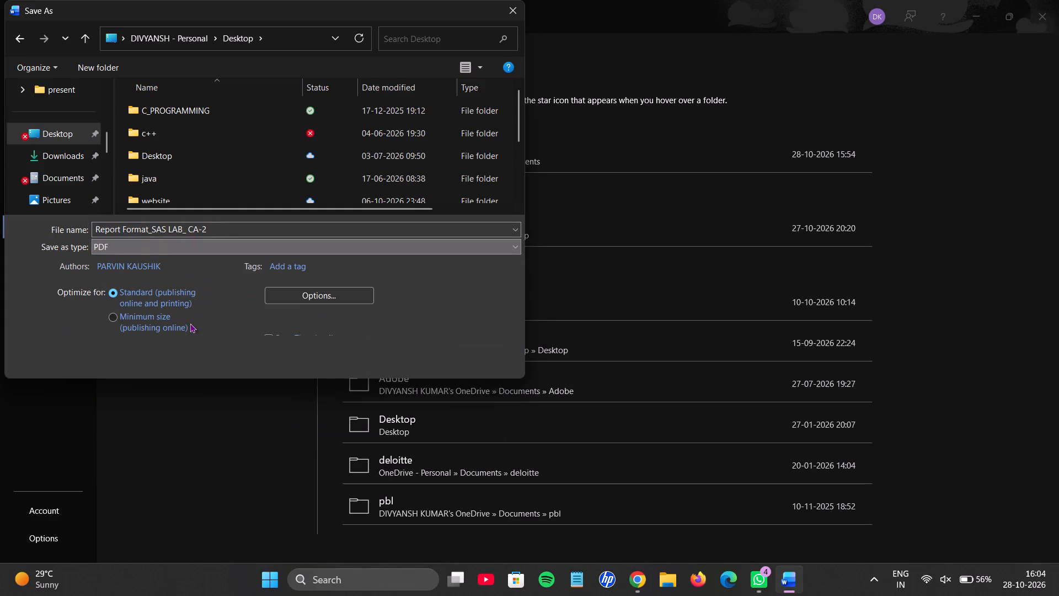
# Export the report as a PDF named Report Format_SAS LAB_ CA-2 in the Desktop folder, with standard optimization.
pyautogui.click(404, 357)
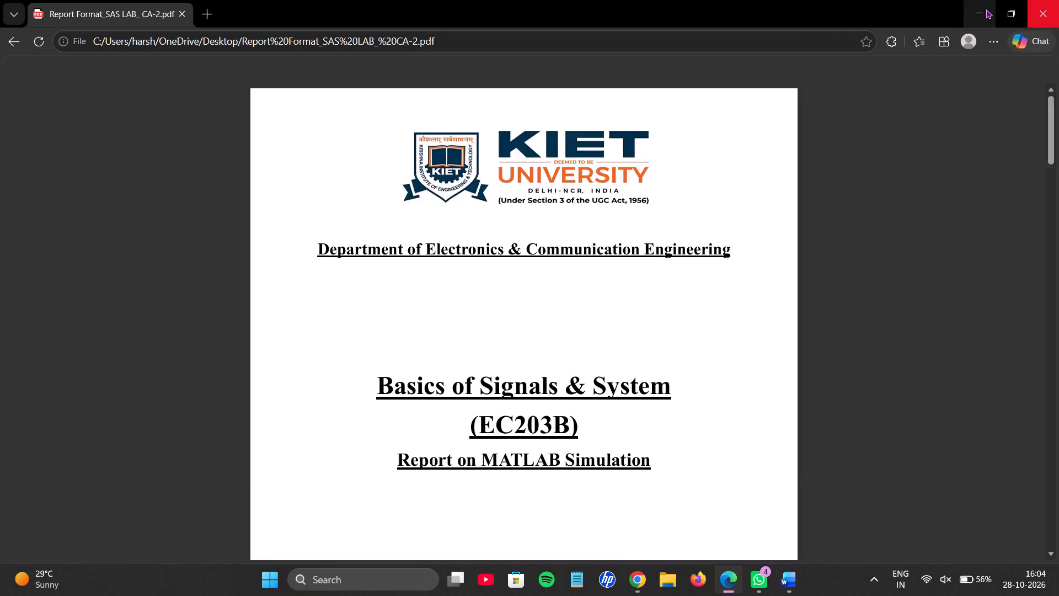
pyautogui.click(987, 8)
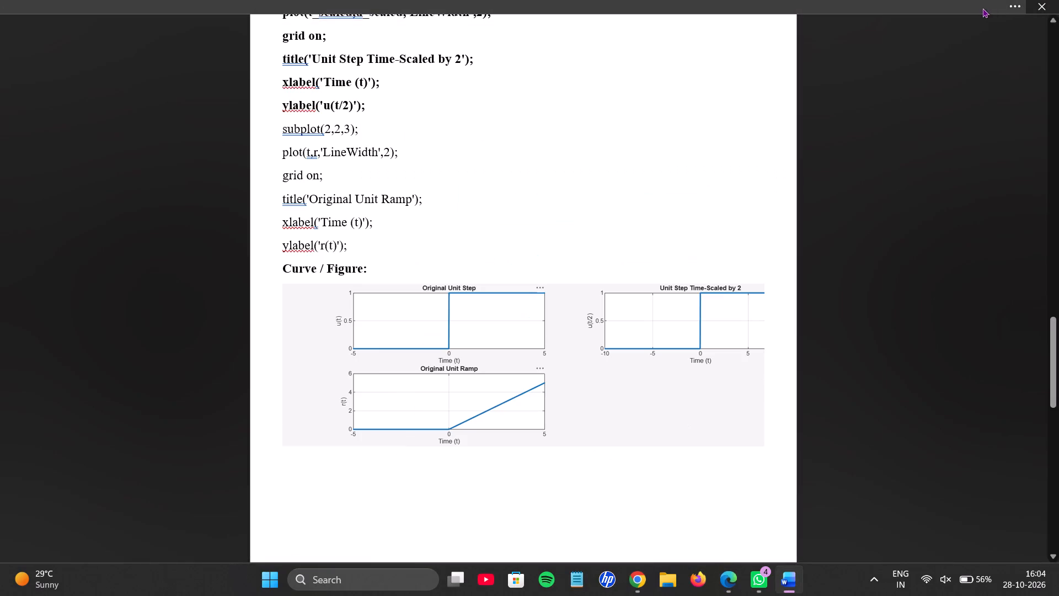
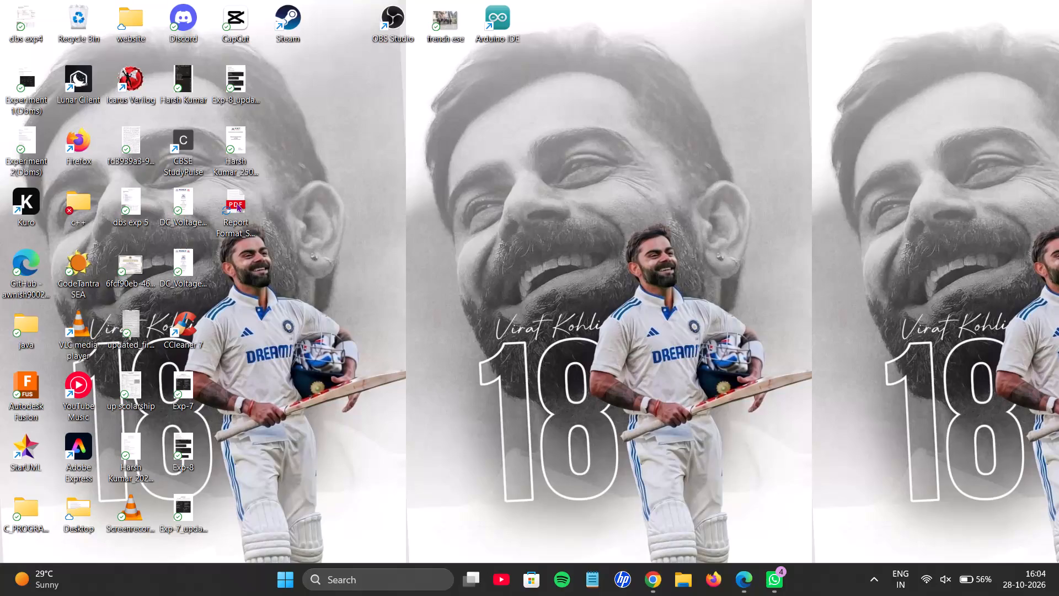
# Open the exported Report Format_SAS LAB_ CA-2 PDF from the desktop, check its cover page and program listing, and close it.
pyautogui.doubleClick(236, 219)
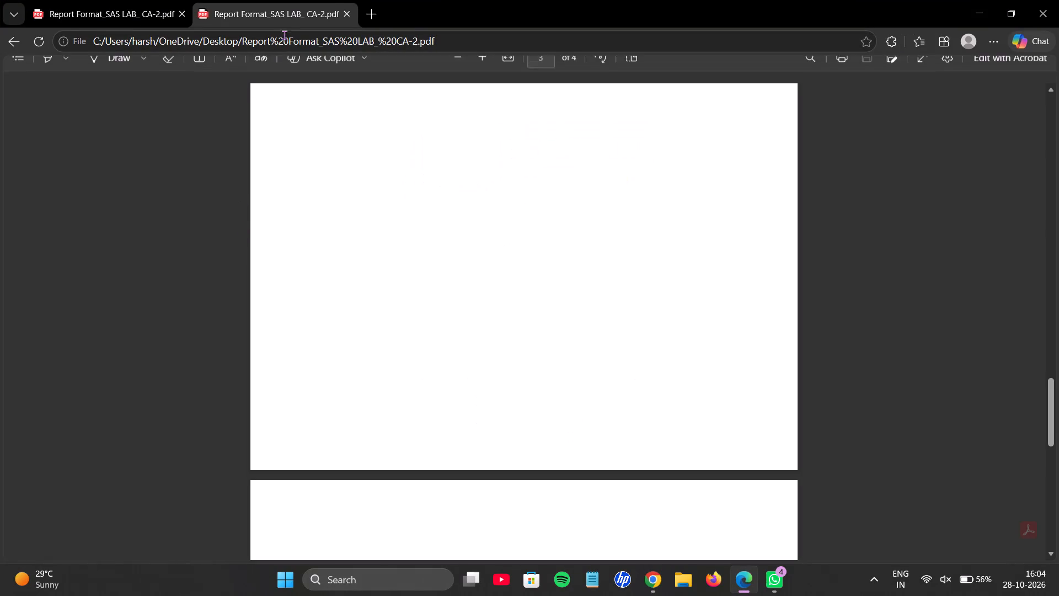
pyautogui.scroll(11, 475, 337)
pyautogui.scroll(-3, 475, 337)
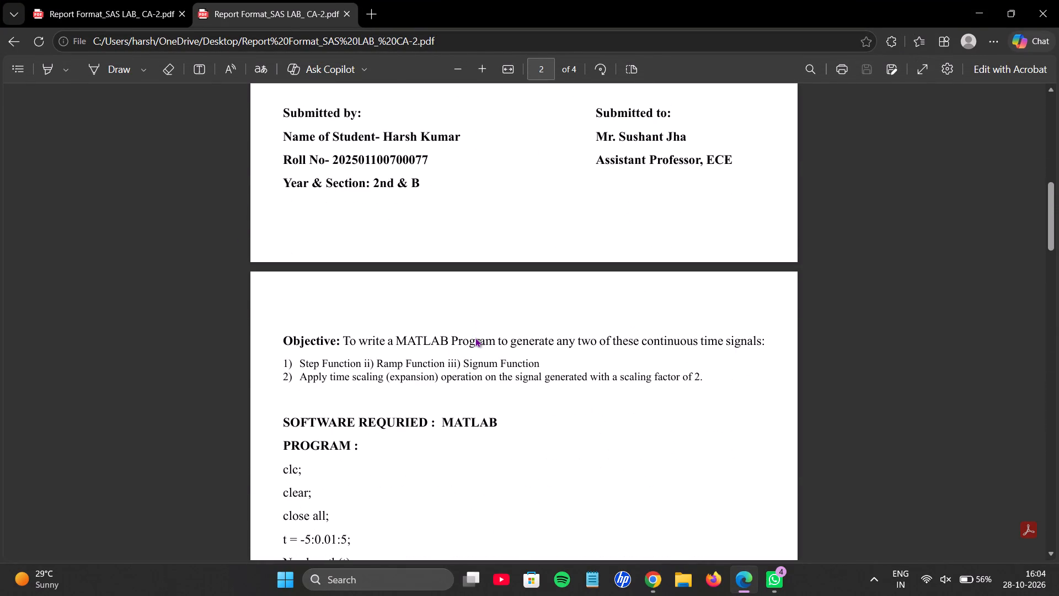
pyautogui.scroll(-9, 475, 337)
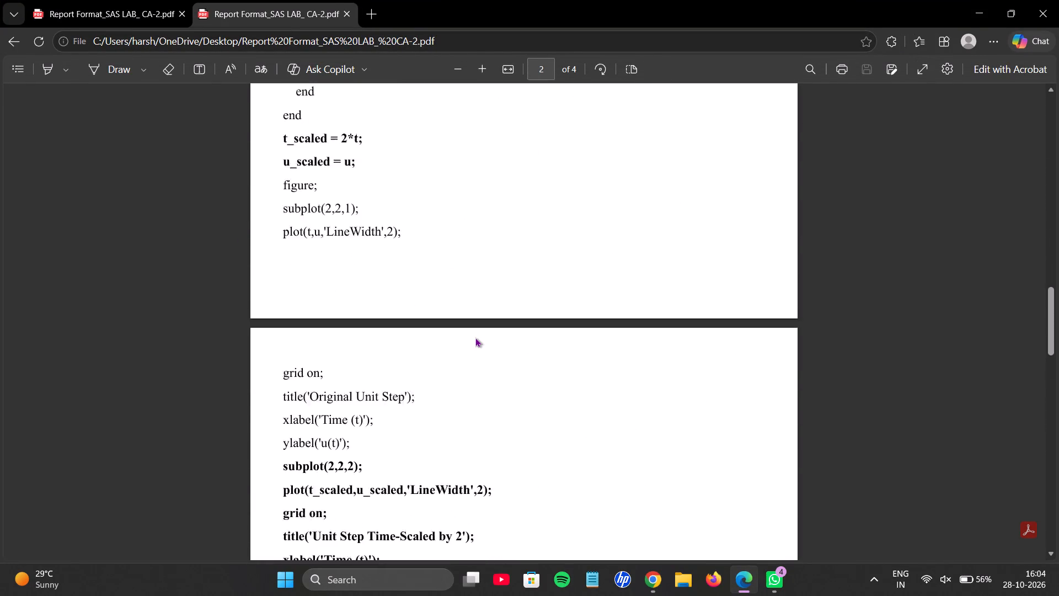
pyautogui.scroll(-4, 475, 337)
pyautogui.scroll(5, 475, 337)
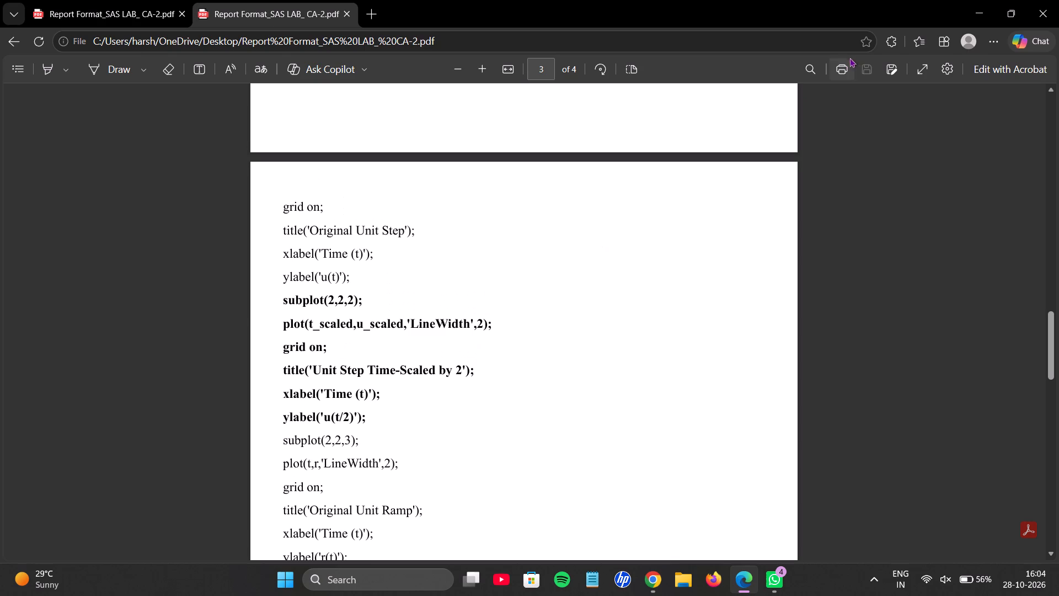
pyautogui.click(1058, 1)
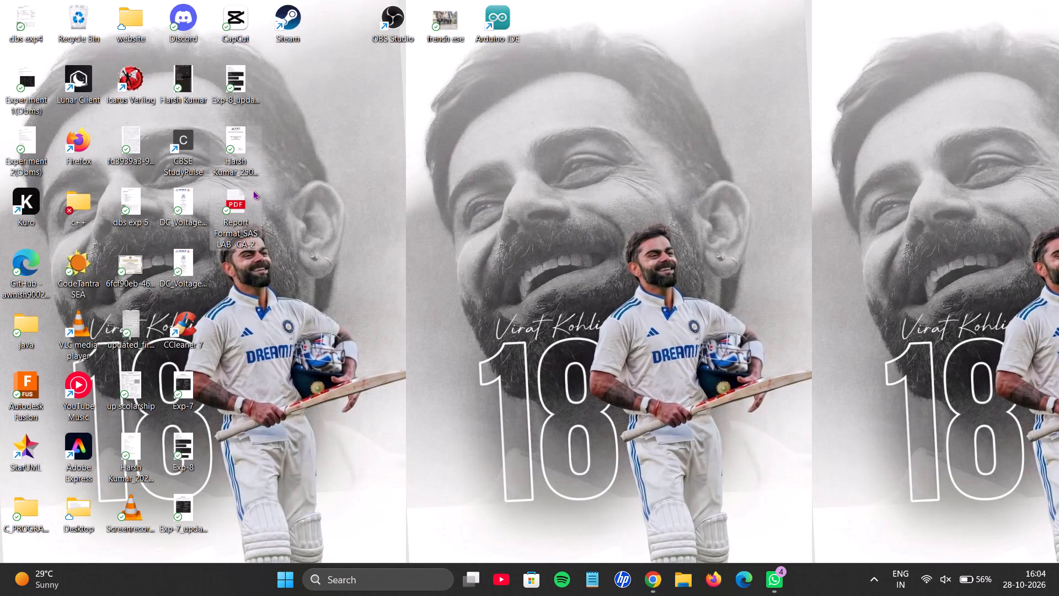
# Rename the exported report PDF on the Desktop to the student's name and roll number joined by an underscore, accepting the (2) suffix.
pyautogui.rightClick(234, 238)
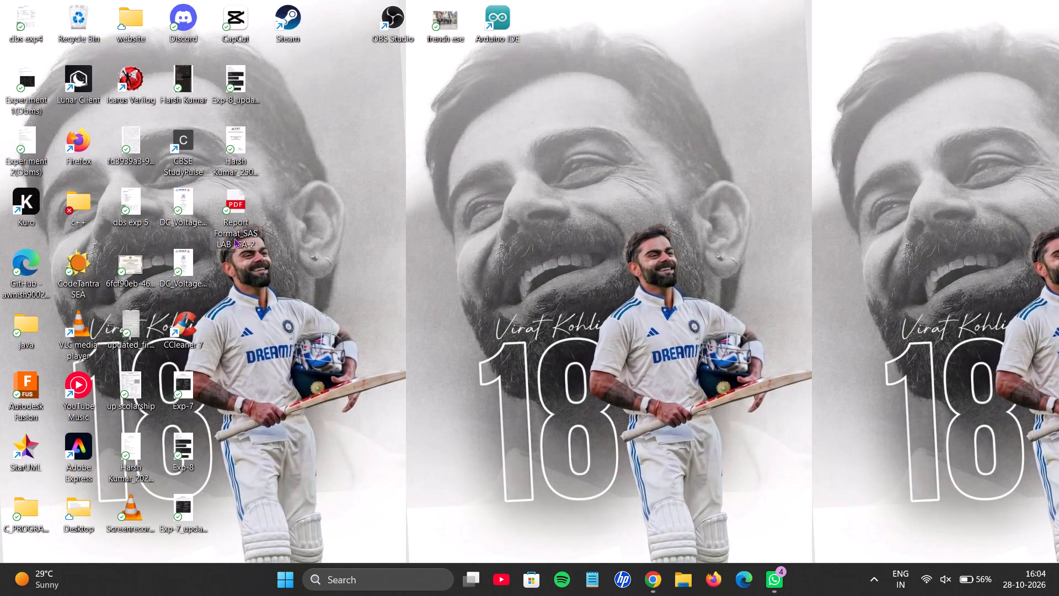
pyautogui.click(236, 226)
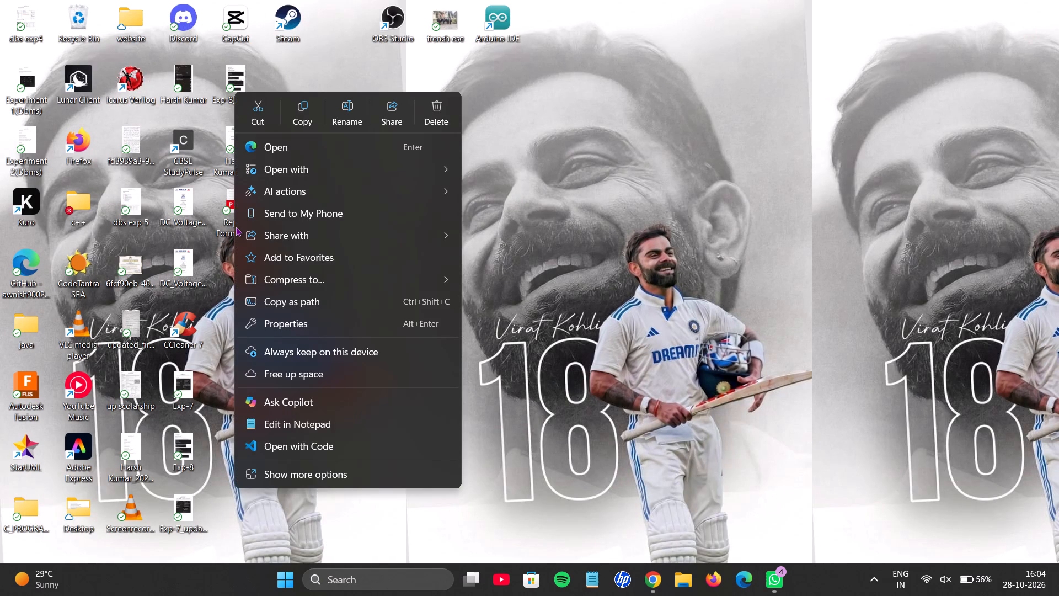
pyautogui.click(343, 117)
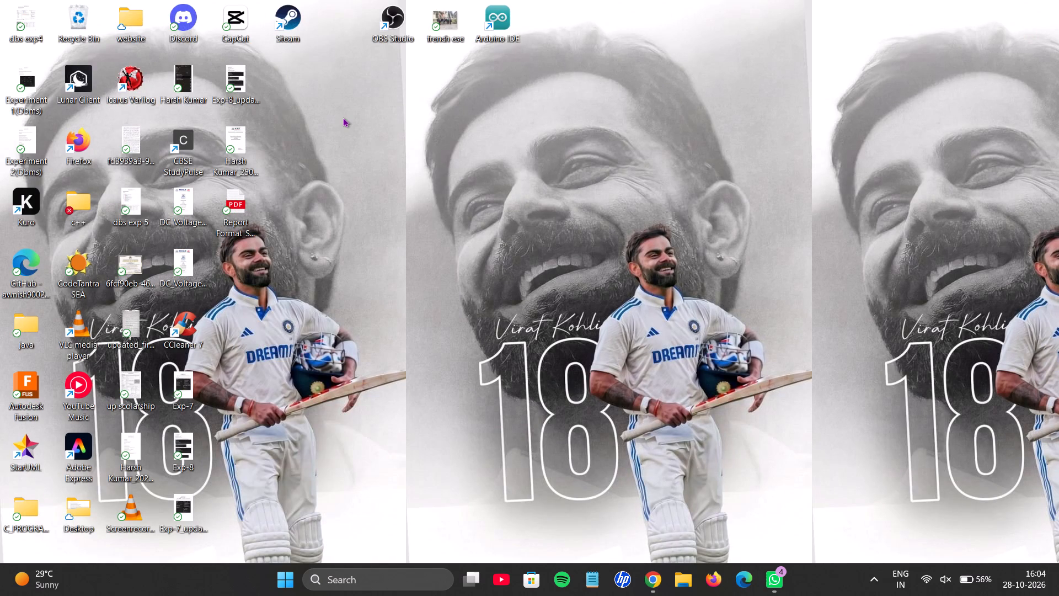
pyautogui.click(244, 226)
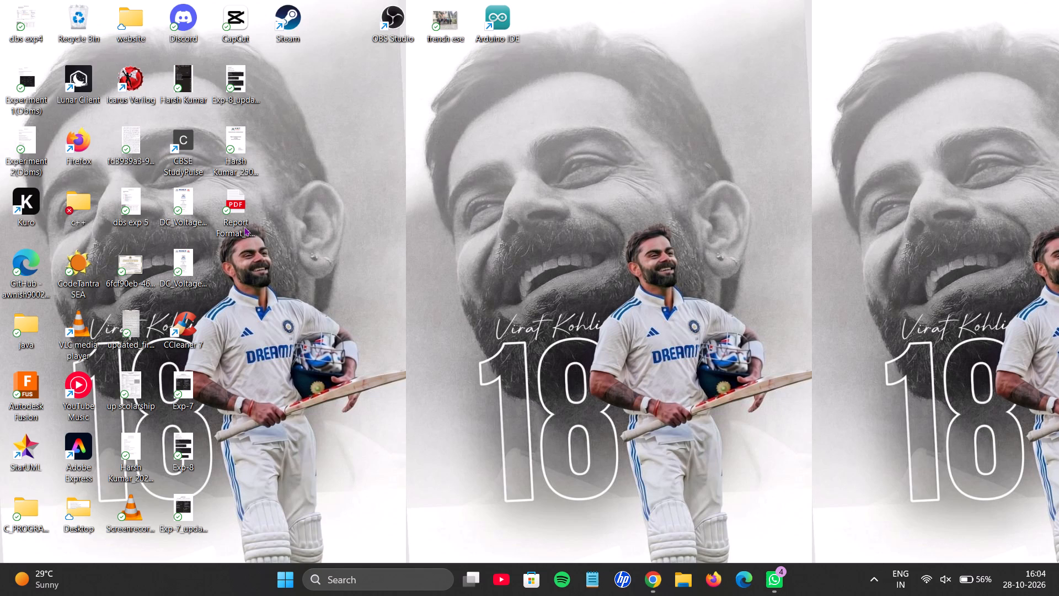
pyautogui.click(241, 237)
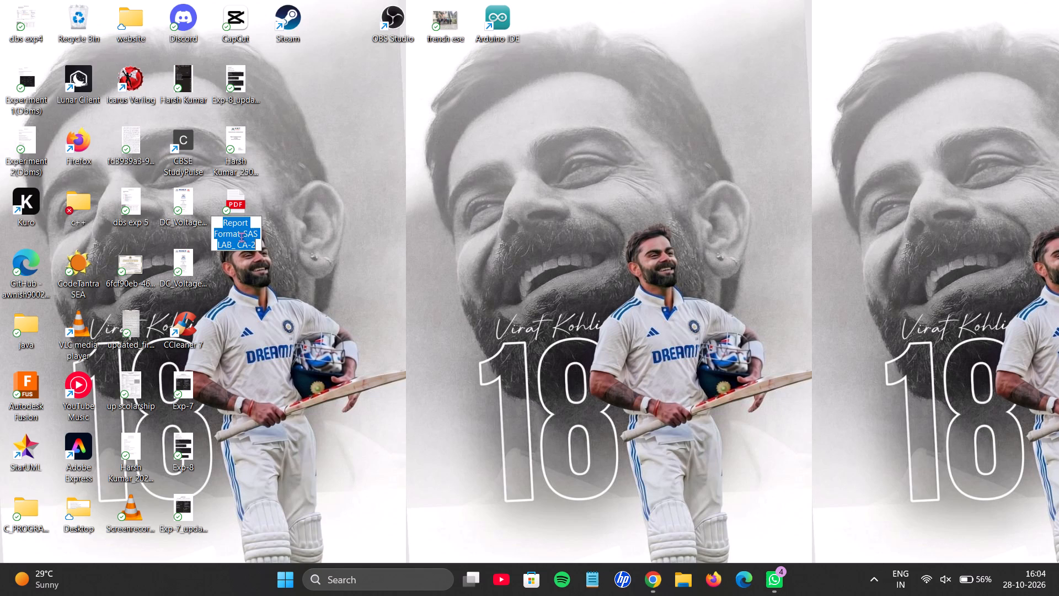
pyautogui.press('BackSpace')
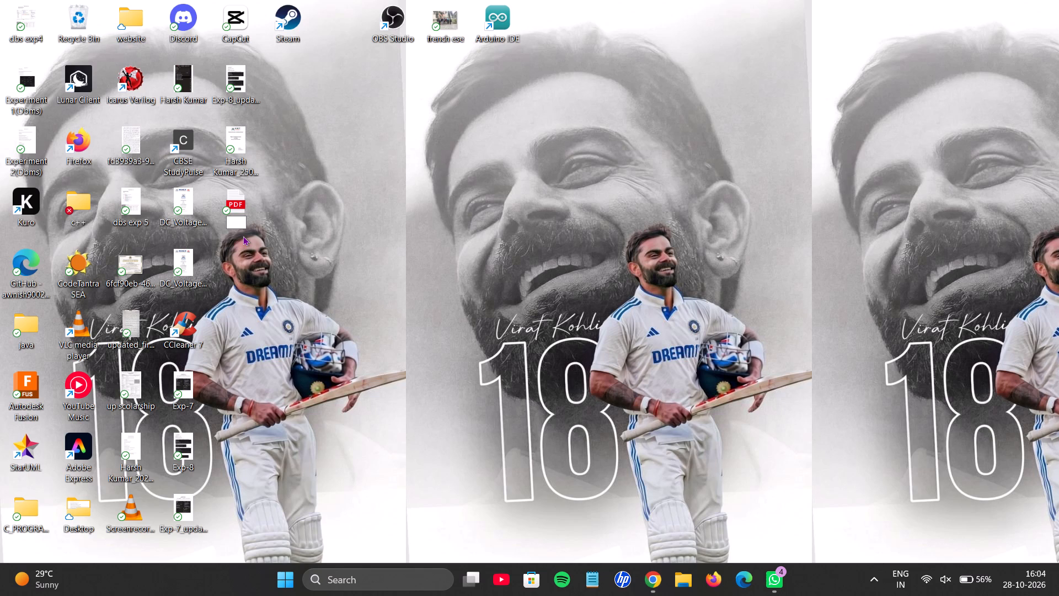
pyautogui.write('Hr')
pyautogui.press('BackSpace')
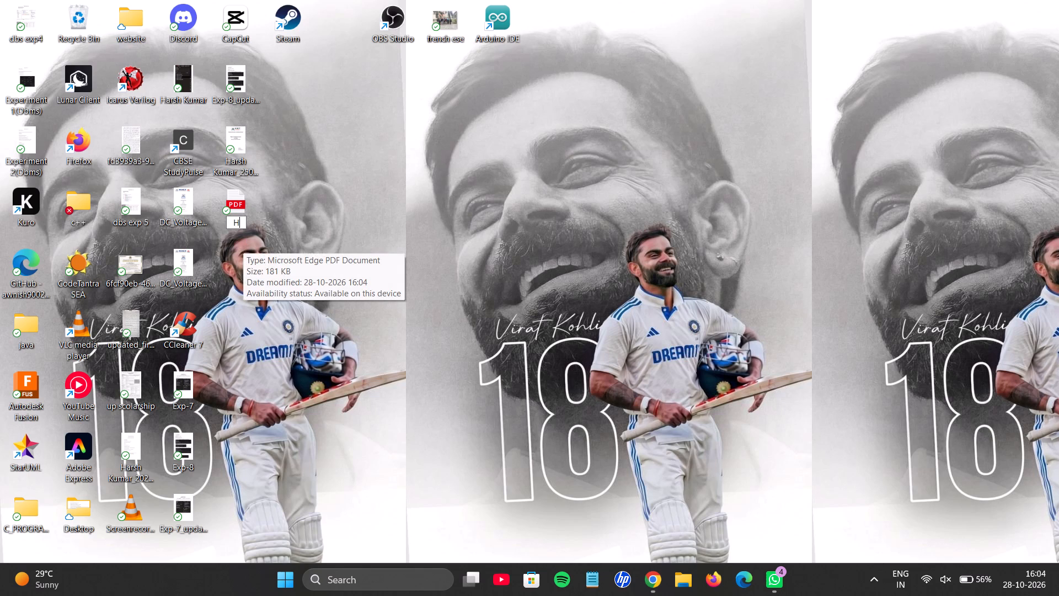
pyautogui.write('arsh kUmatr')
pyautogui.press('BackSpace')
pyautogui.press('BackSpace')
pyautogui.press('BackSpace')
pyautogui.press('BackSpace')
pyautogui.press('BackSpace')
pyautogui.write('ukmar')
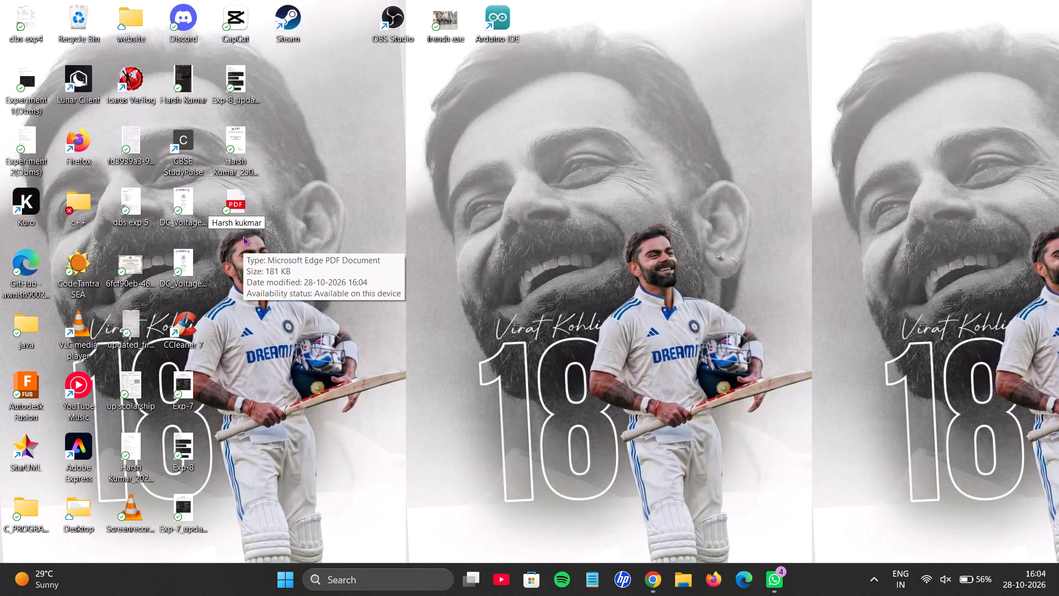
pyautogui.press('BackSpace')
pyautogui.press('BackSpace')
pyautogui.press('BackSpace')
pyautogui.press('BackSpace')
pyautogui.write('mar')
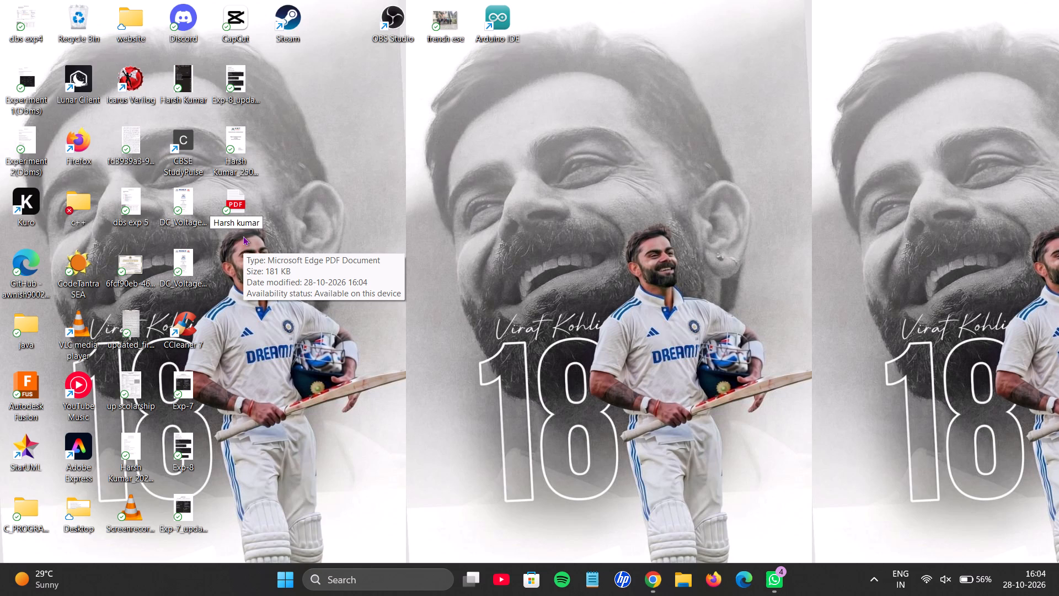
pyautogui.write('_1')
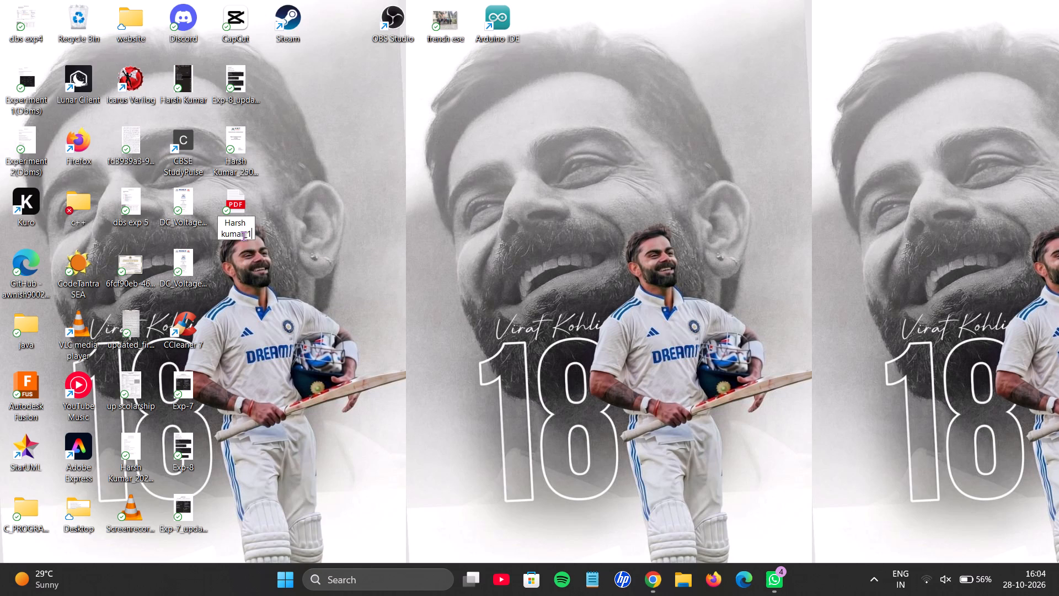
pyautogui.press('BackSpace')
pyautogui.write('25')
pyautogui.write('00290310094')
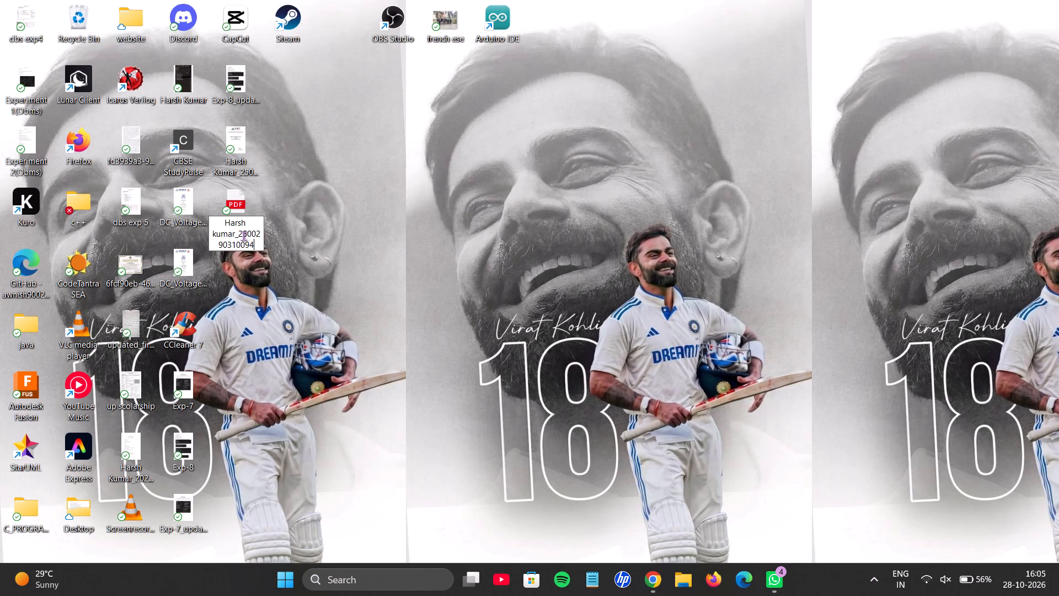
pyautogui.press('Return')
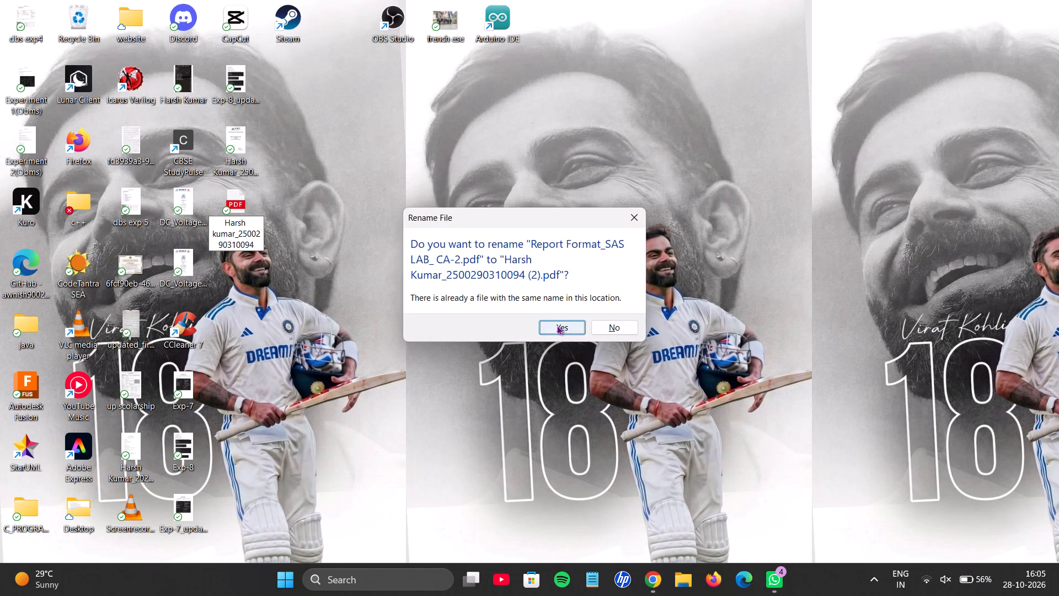
pyautogui.click(557, 325)
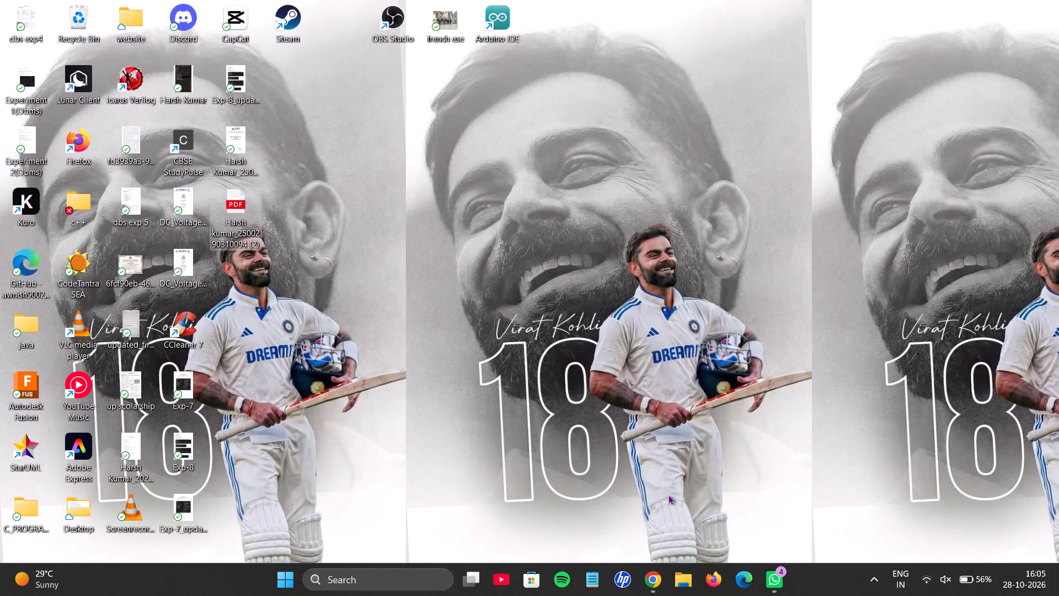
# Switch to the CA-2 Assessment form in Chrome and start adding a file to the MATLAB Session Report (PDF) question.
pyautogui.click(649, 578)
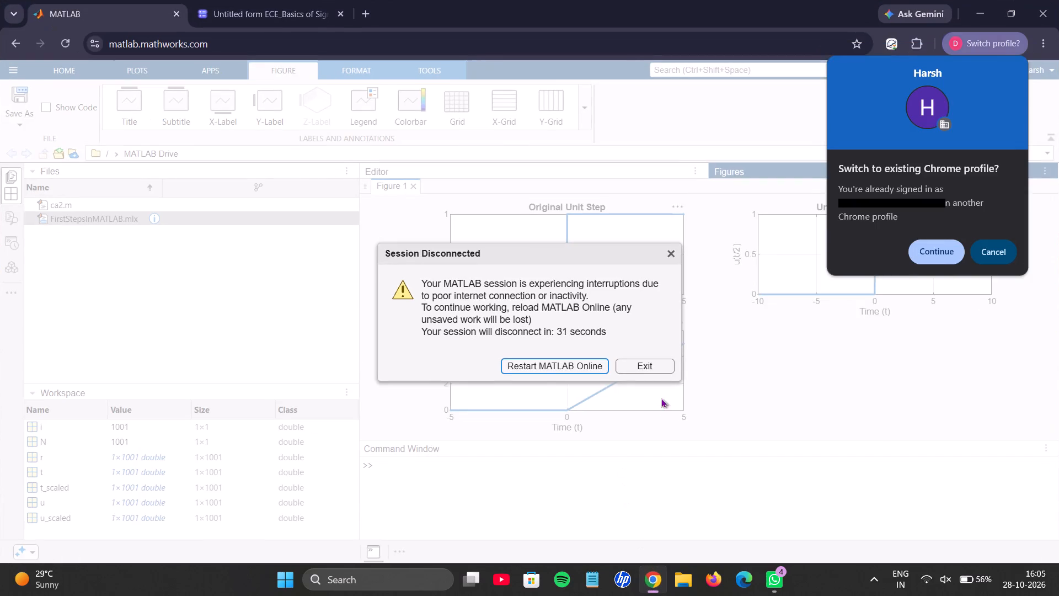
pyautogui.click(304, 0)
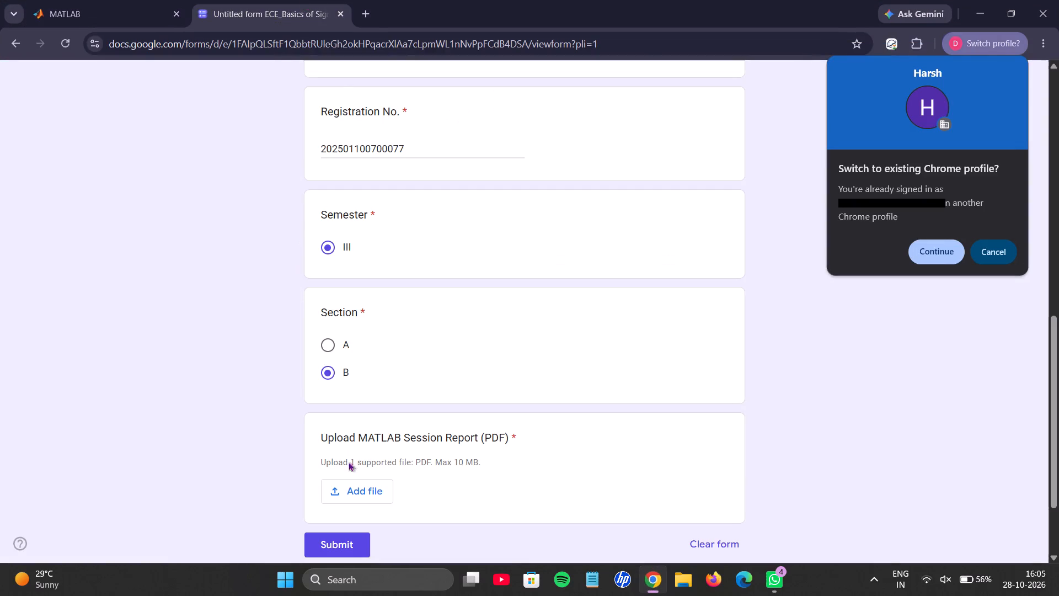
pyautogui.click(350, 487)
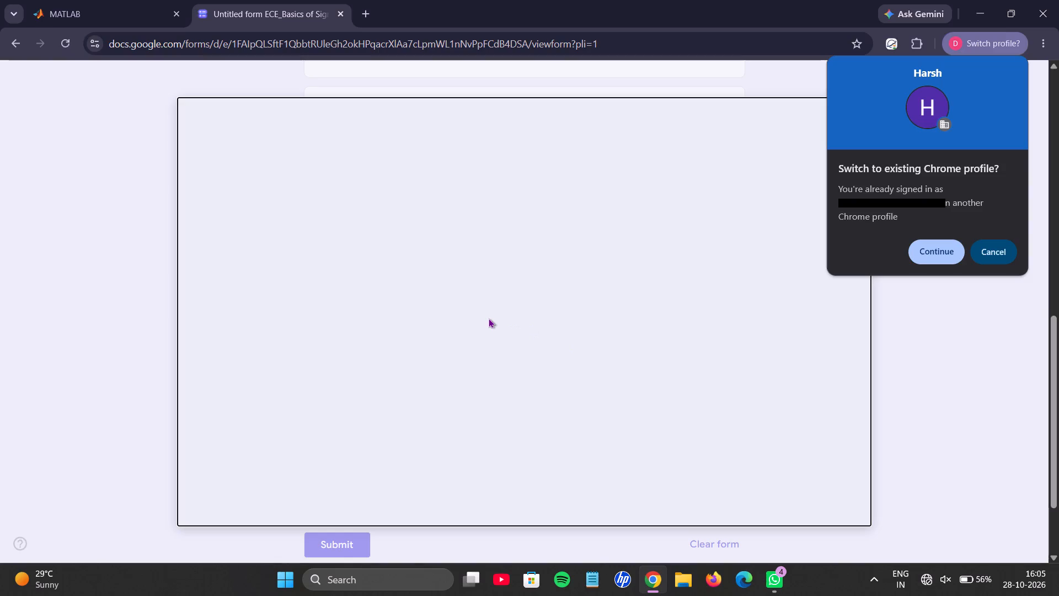
# Connect the computer to the kiet@ Wi-Fi network.
pyautogui.click(957, 583)
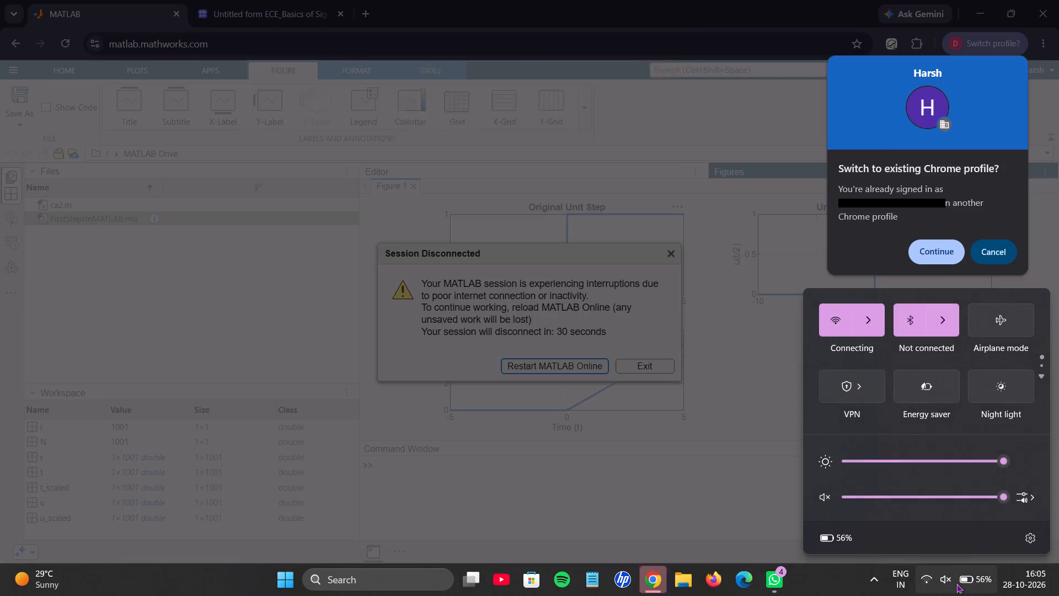
pyautogui.click(872, 326)
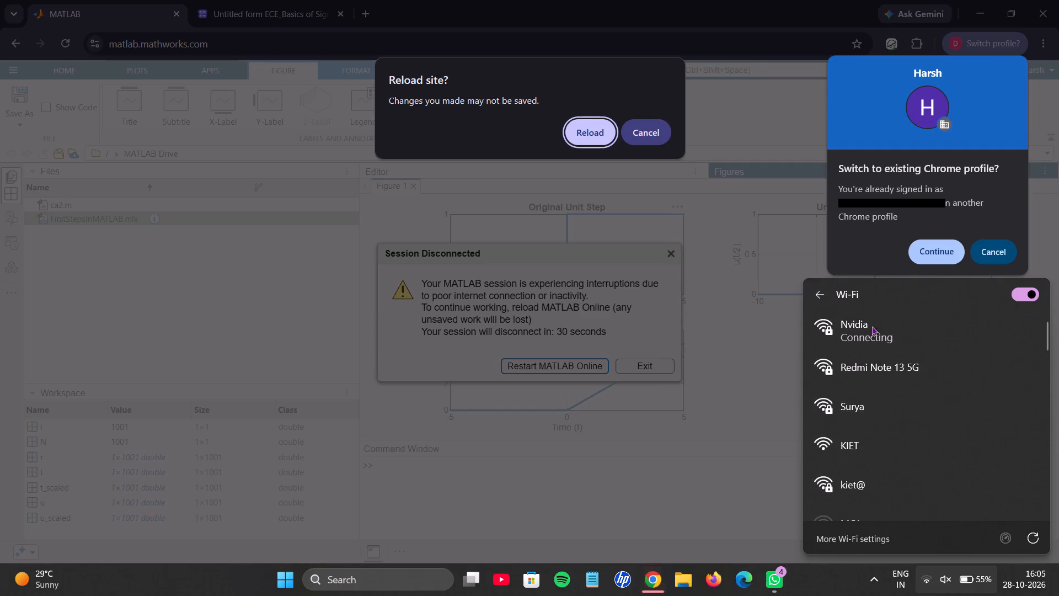
pyautogui.click(906, 476)
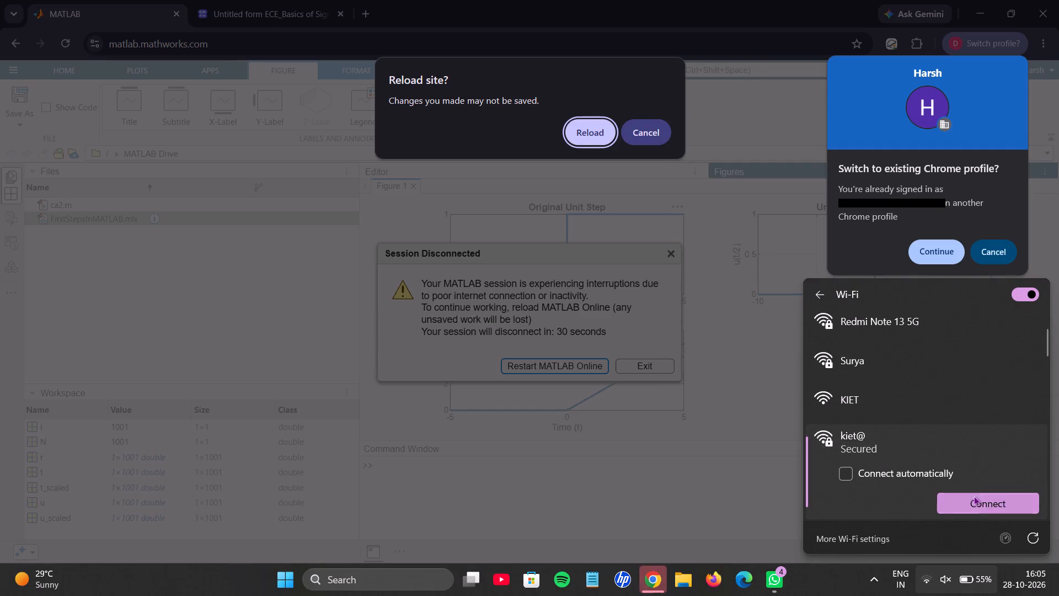
pyautogui.click(983, 503)
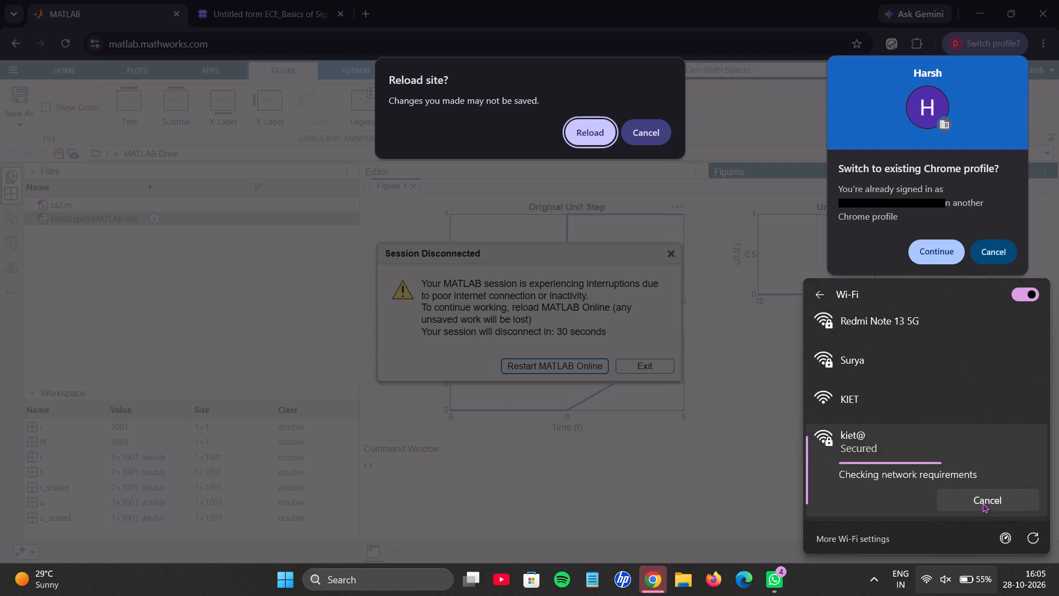
pyautogui.click(728, 434)
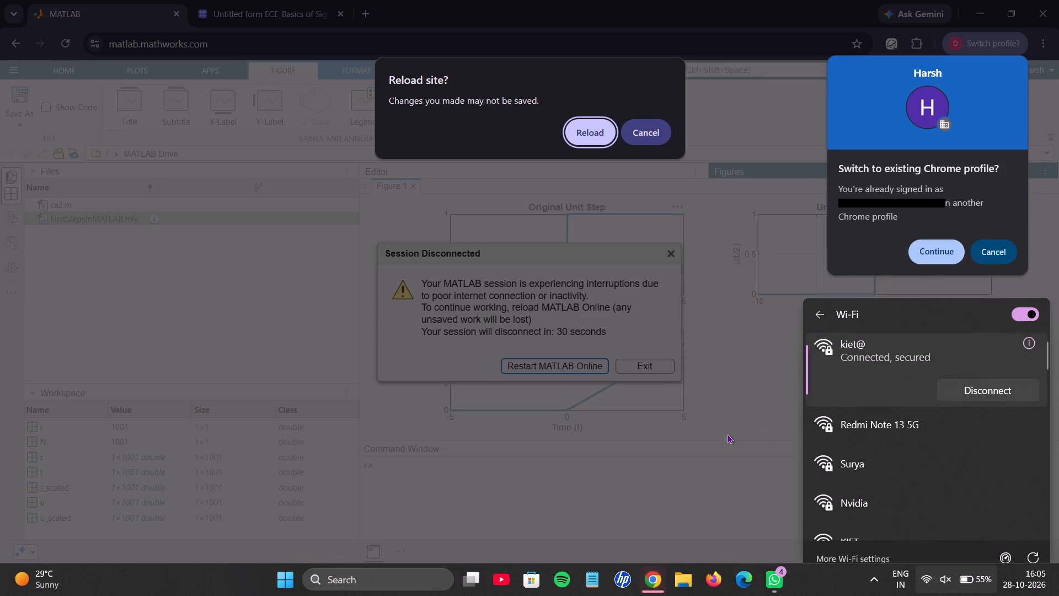
# Decline the MATLAB site reload, return to the assessment form, and decline switching to the existing Chrome profile.
pyautogui.click(644, 141)
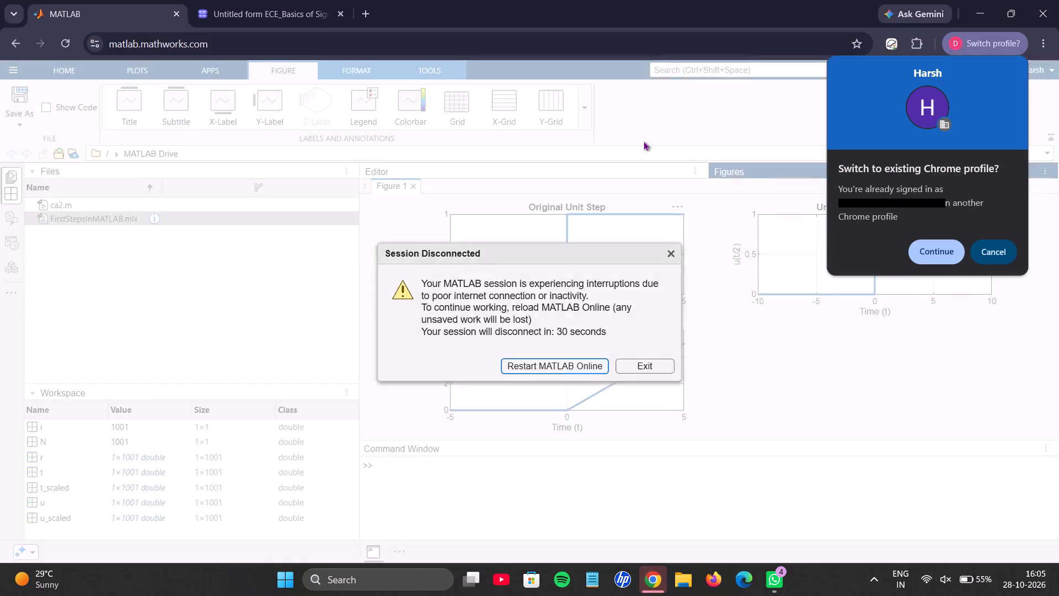
pyautogui.click(330, 0)
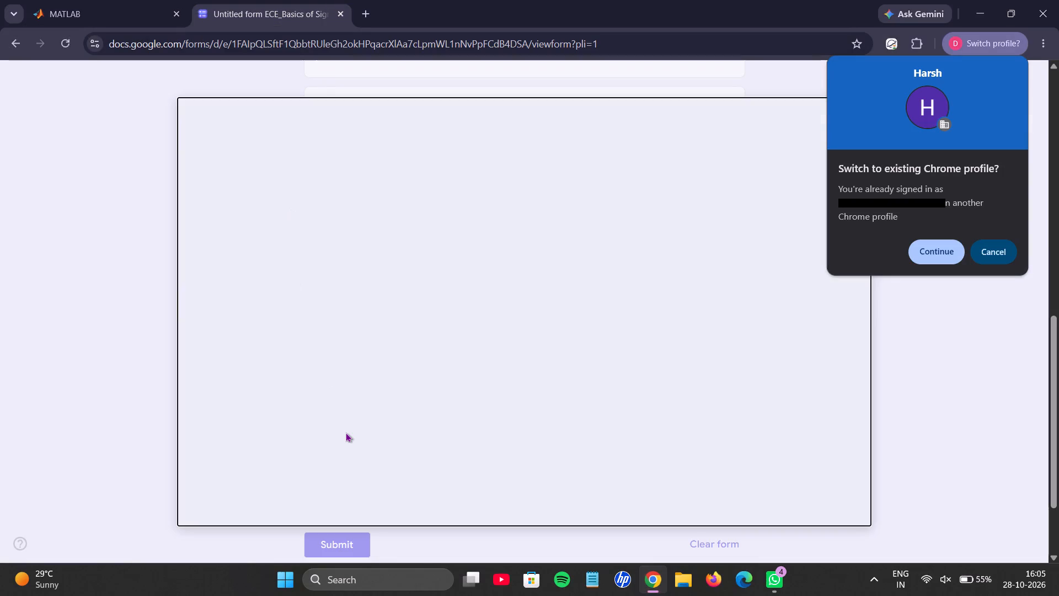
pyautogui.click(994, 261)
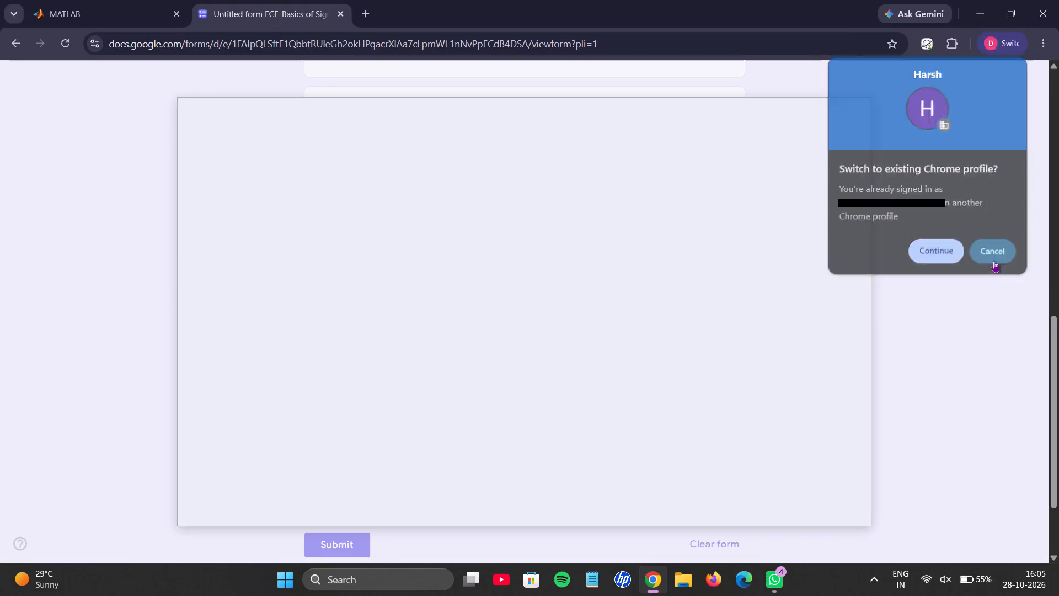
# Reload the CA-2 Assessment form page to clear the blank file upload window.
pyautogui.scroll(2, 677, 233)
pyautogui.scroll(-1, 677, 233)
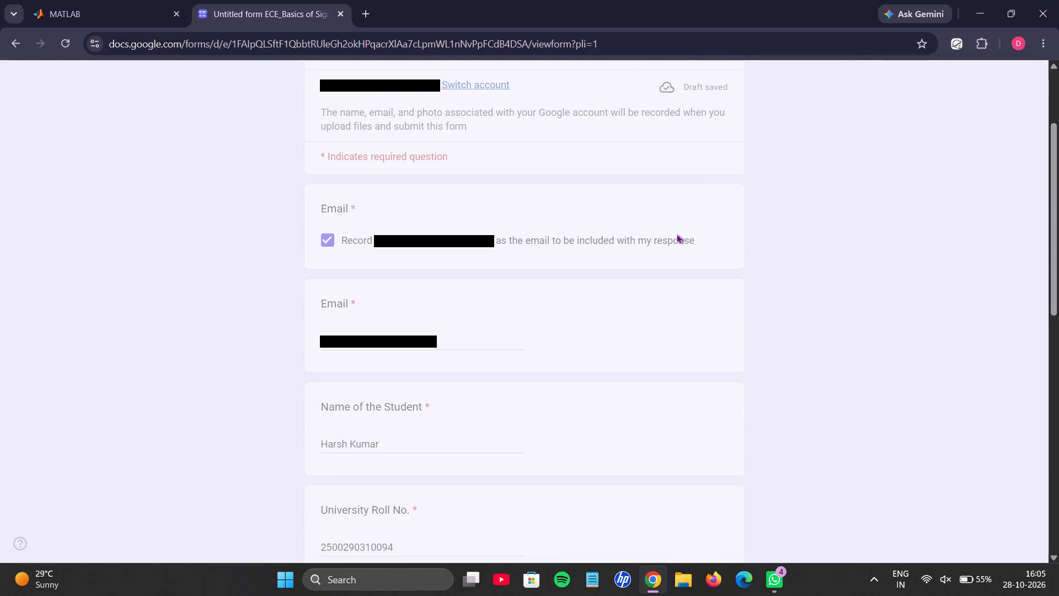
pyautogui.scroll(-6, 677, 233)
pyautogui.scroll(-7, 564, 318)
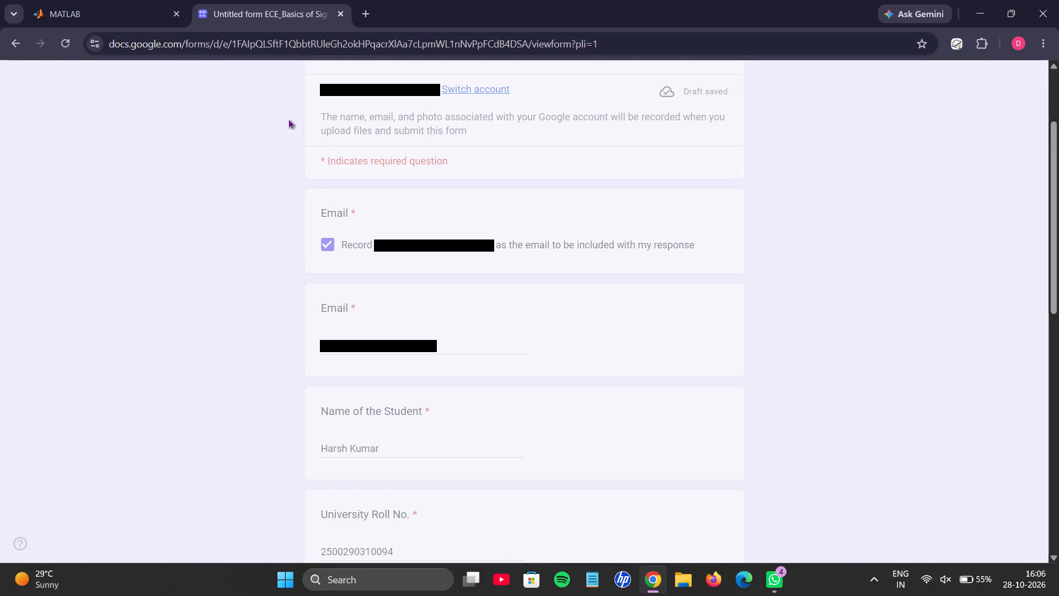
pyautogui.click(69, 45)
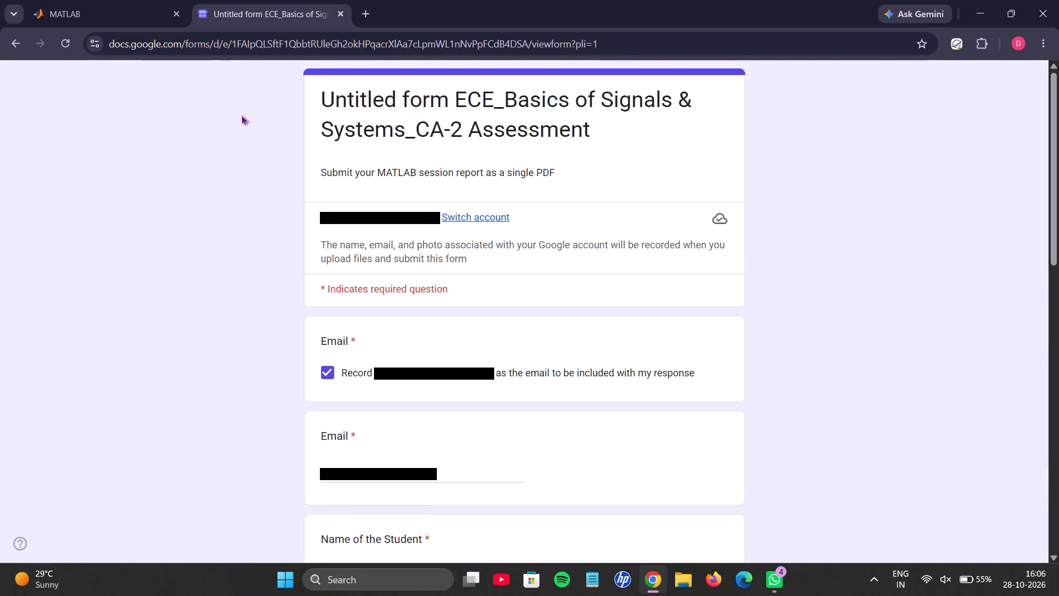
# Upload the renamed report PDF ending in (2) from the Desktop to the form's MATLAB Session Report question.
pyautogui.scroll(-2, 242, 115)
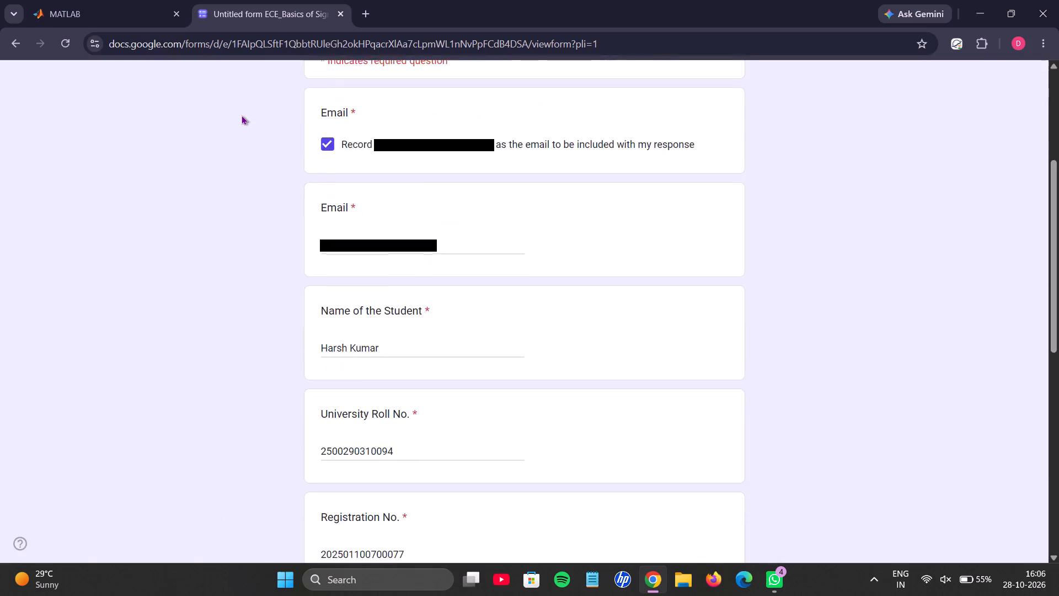
pyautogui.scroll(-9, 242, 115)
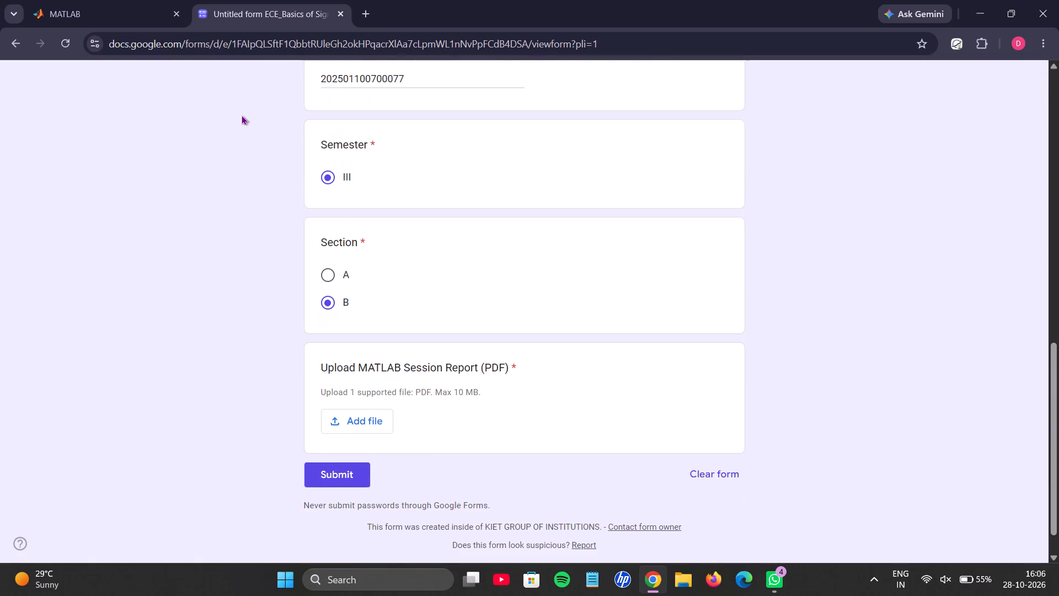
pyautogui.click(362, 386)
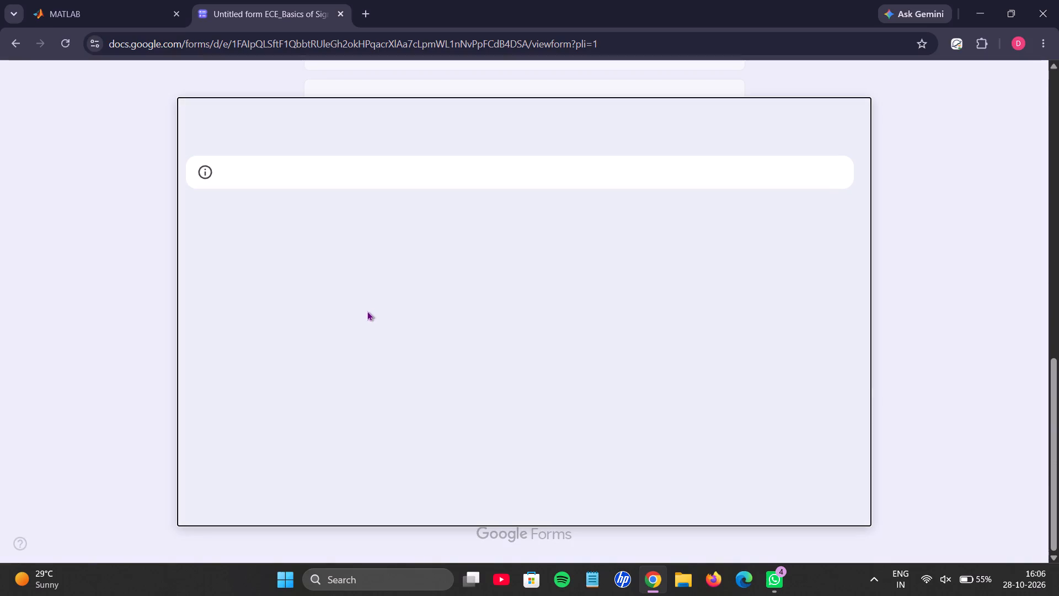
pyautogui.click(532, 417)
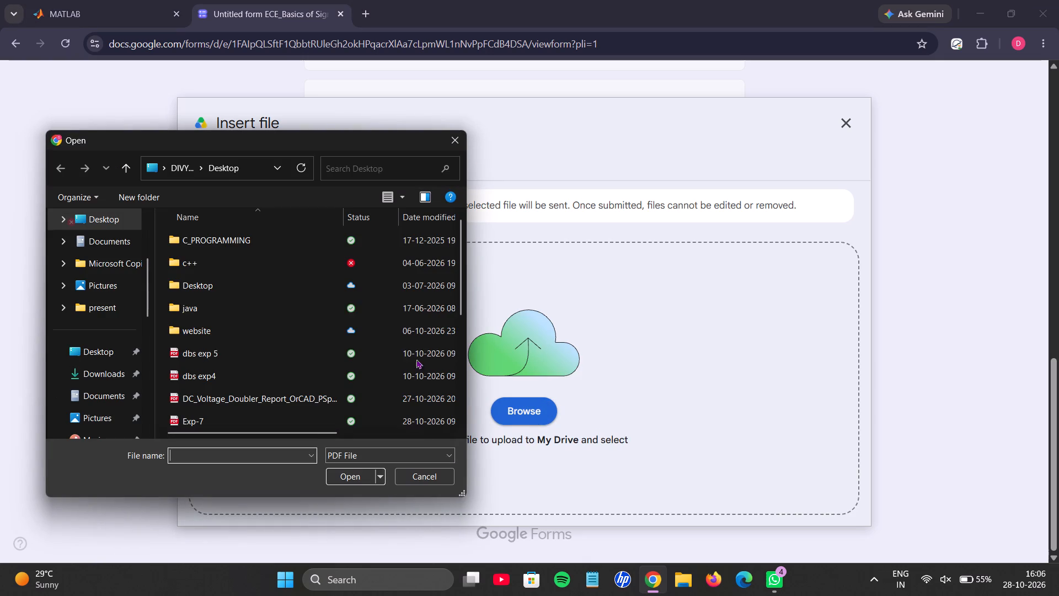
pyautogui.click(121, 359)
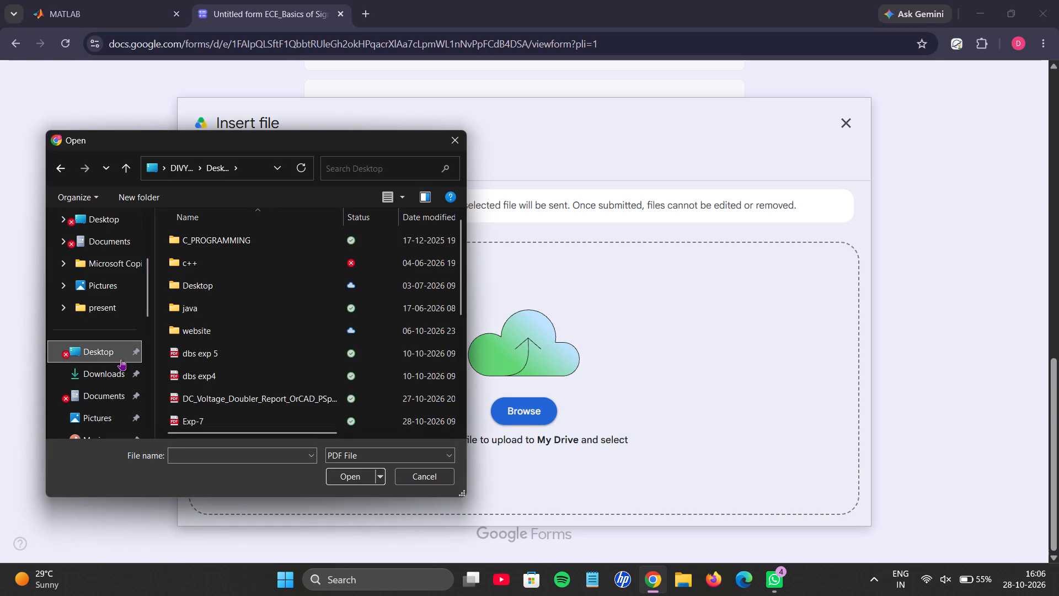
pyautogui.scroll(-1, 256, 337)
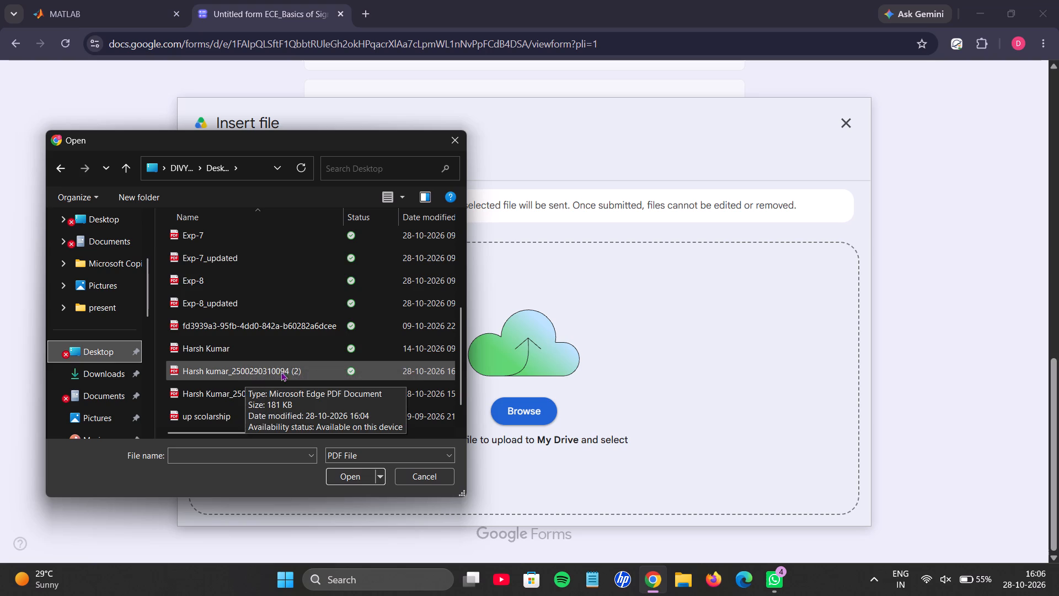
pyautogui.click(288, 371)
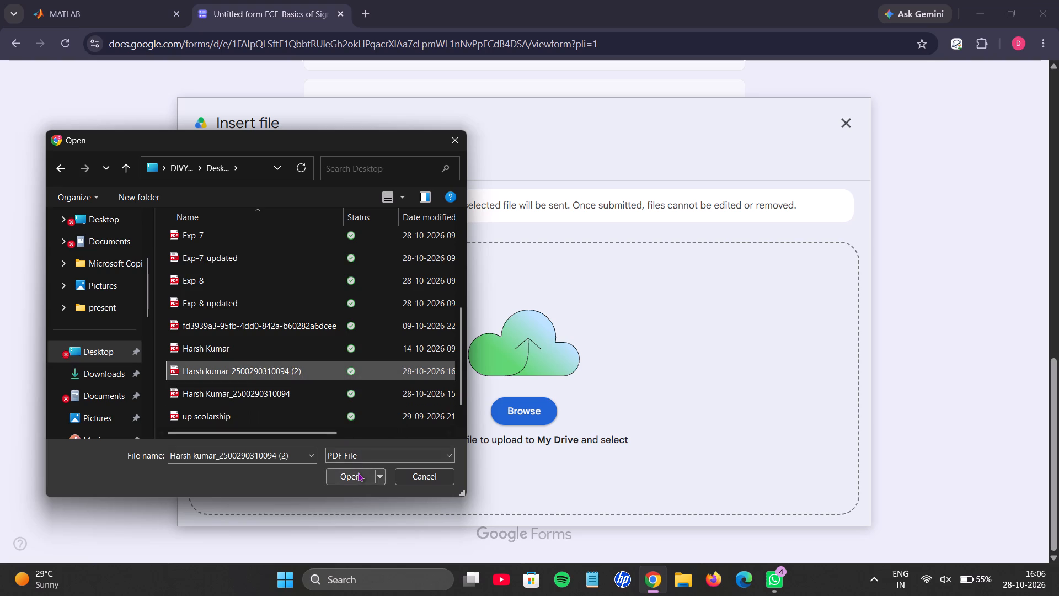
pyautogui.click(358, 472)
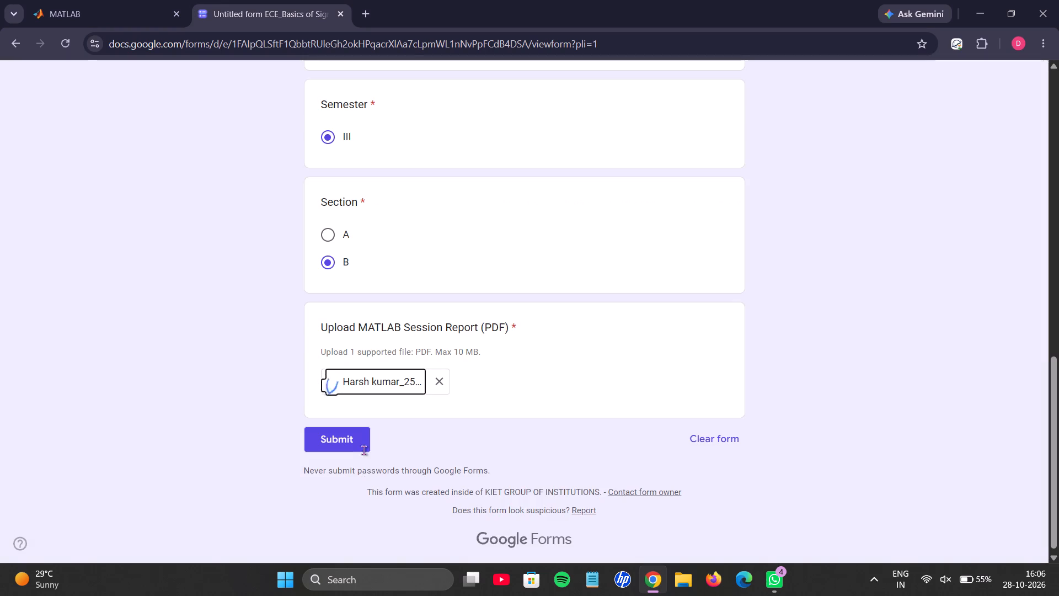
# Open the uploaded report PDF from the form and review its cover page, MATLAB code and curve figures.
pyautogui.click(377, 382)
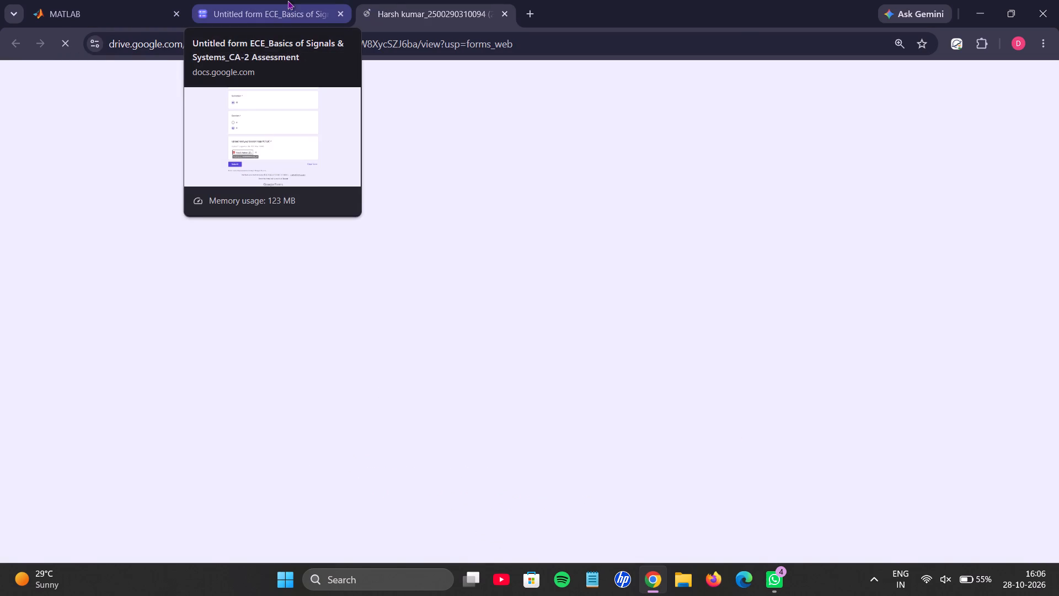
pyautogui.scroll(-2, 380, 291)
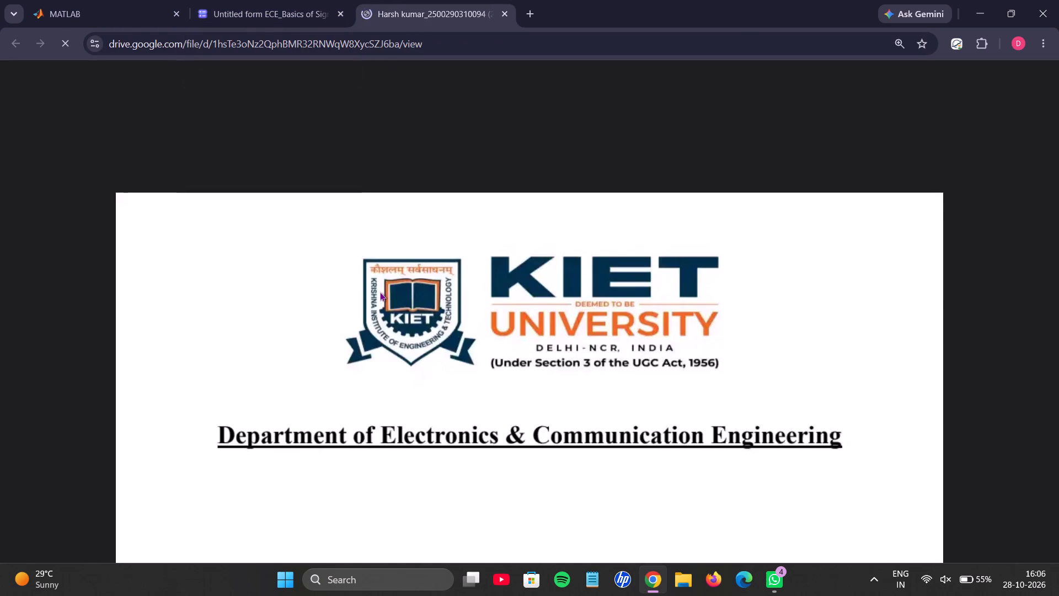
pyautogui.scroll(-7, 380, 291)
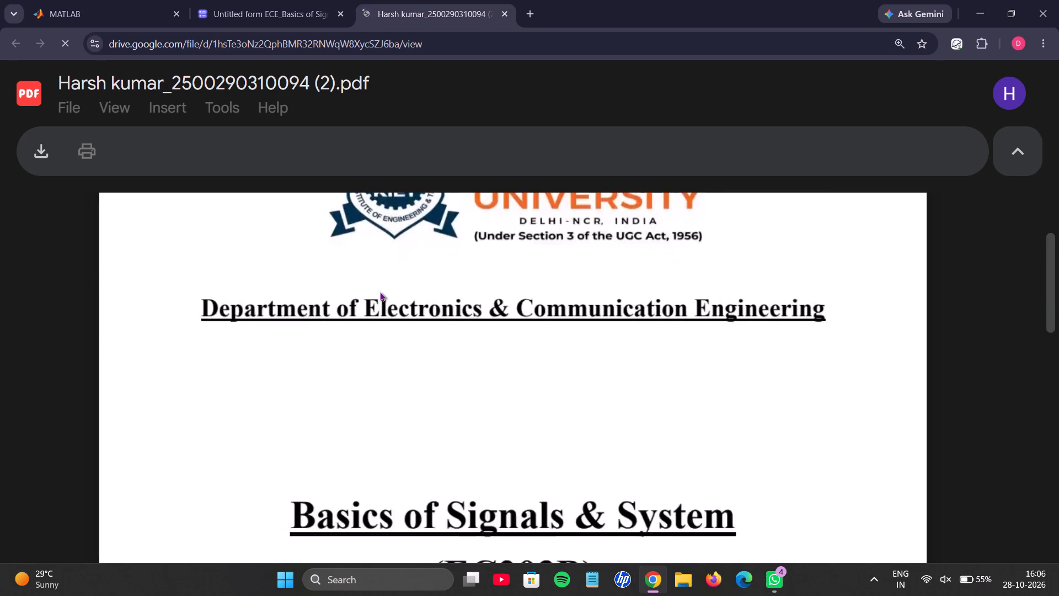
pyautogui.scroll(-8, 380, 291)
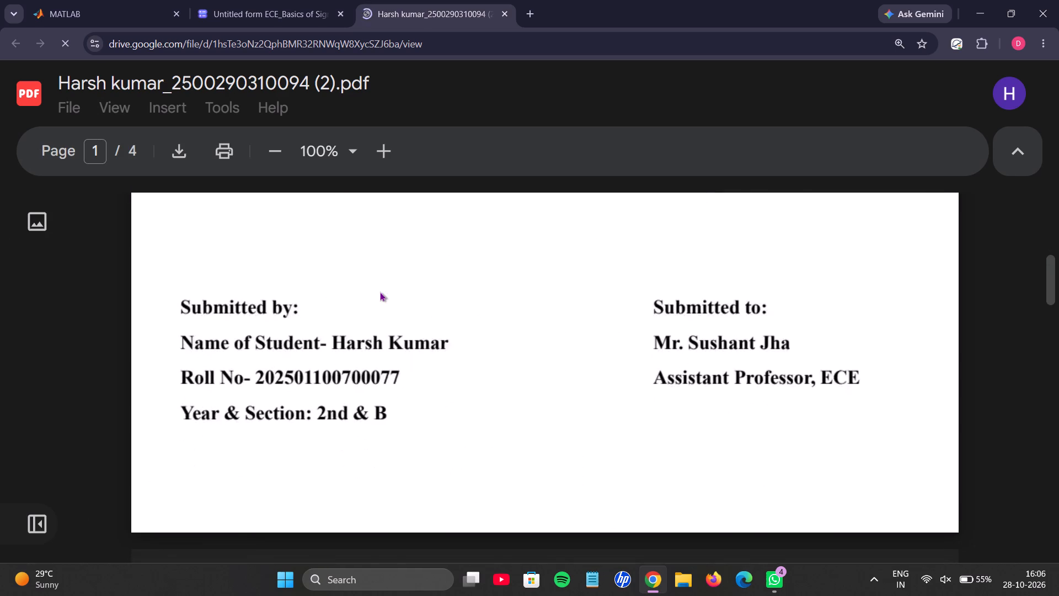
pyautogui.scroll(-5, 380, 291)
pyautogui.scroll(2, 380, 291)
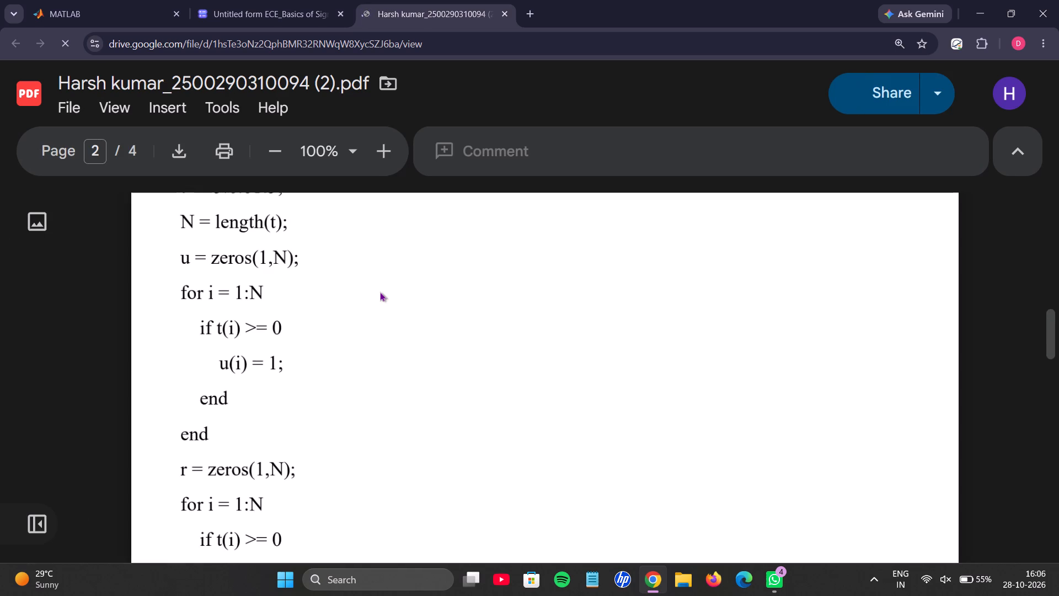
pyautogui.scroll(-7, 380, 291)
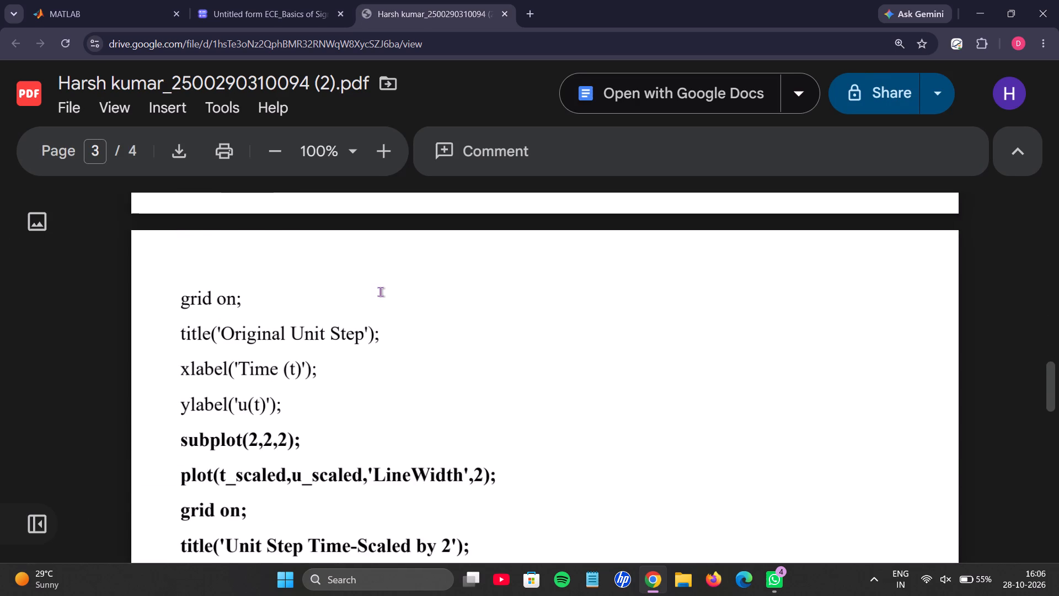
pyautogui.scroll(-6, 380, 291)
pyautogui.scroll(1, 380, 291)
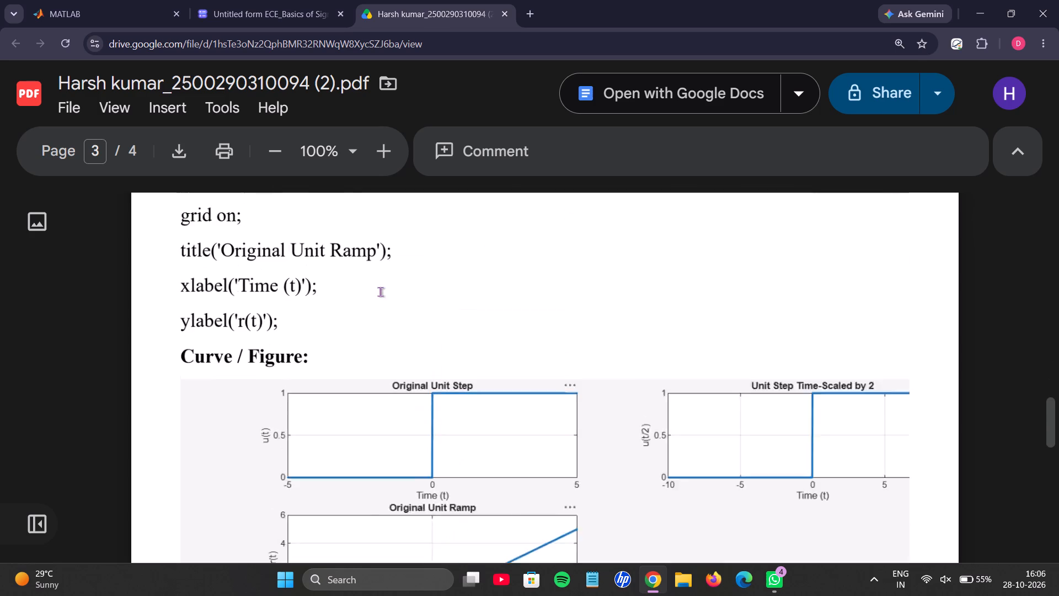
pyautogui.scroll(2, 380, 291)
# Return to the ECE Basics of Signals & Systems CA-2 Assessment form and submit the response.
pyautogui.click(330, 0)
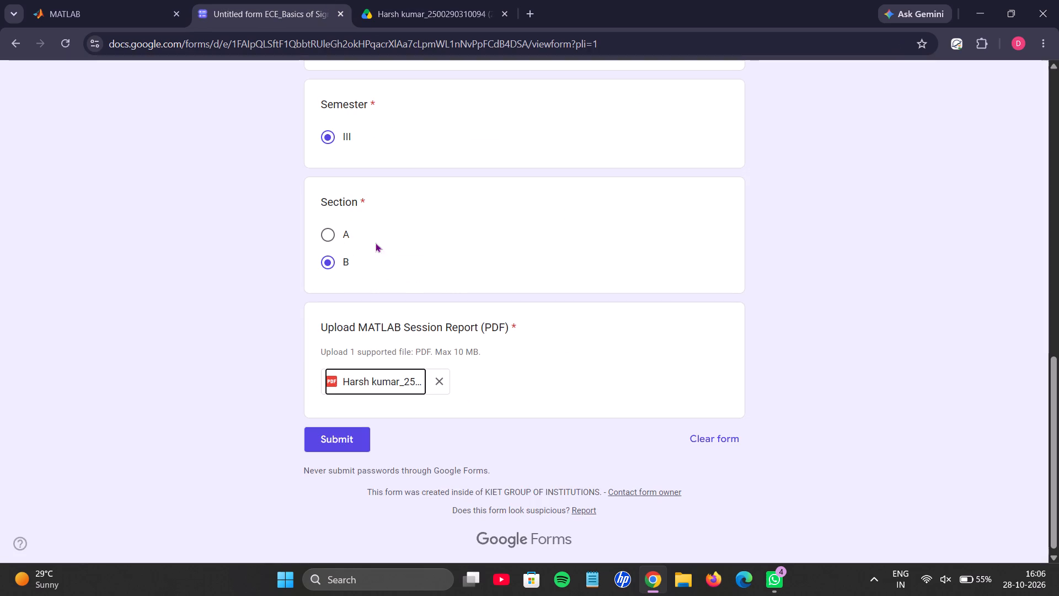
pyautogui.click(345, 434)
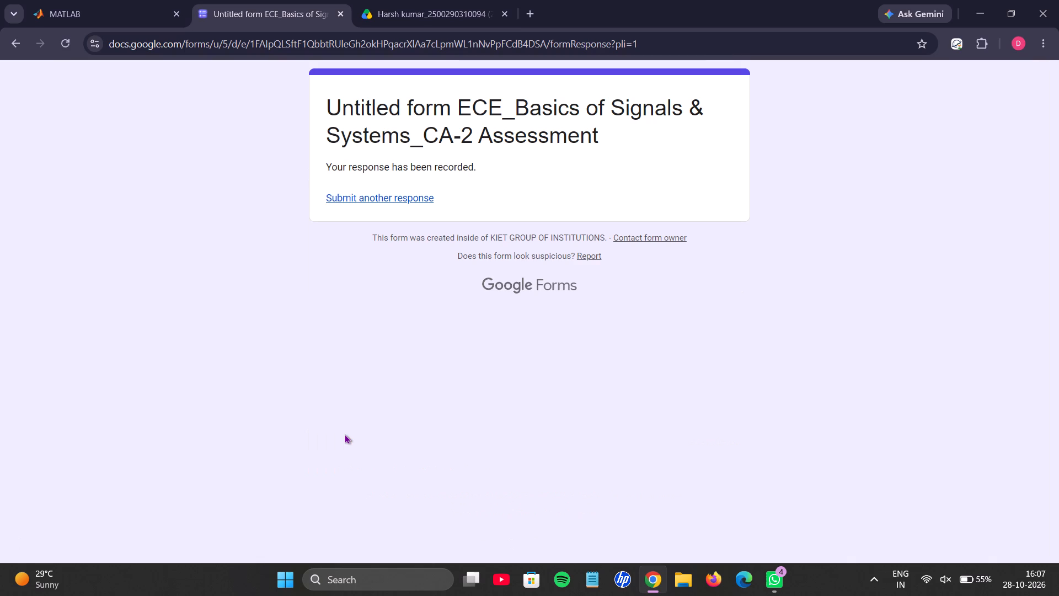
# Close the whole Chrome window, agreeing to leave the MATLAB site.
pyautogui.click(1058, 0)
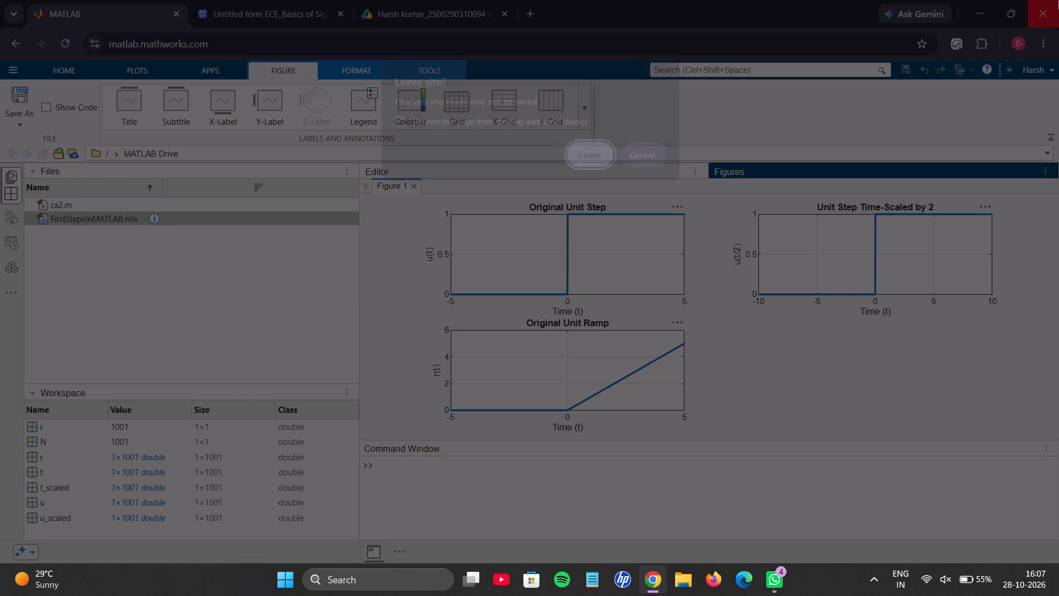
pyautogui.click(593, 155)
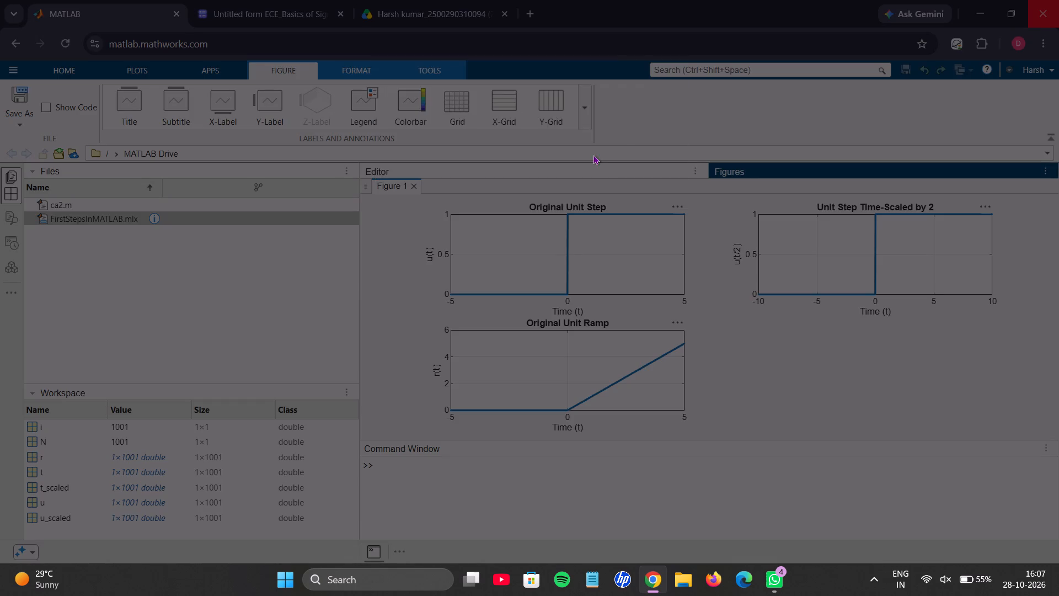
# Shut down the computer from the Windows desktop.
pyautogui.hotkey('alt', 'F4')
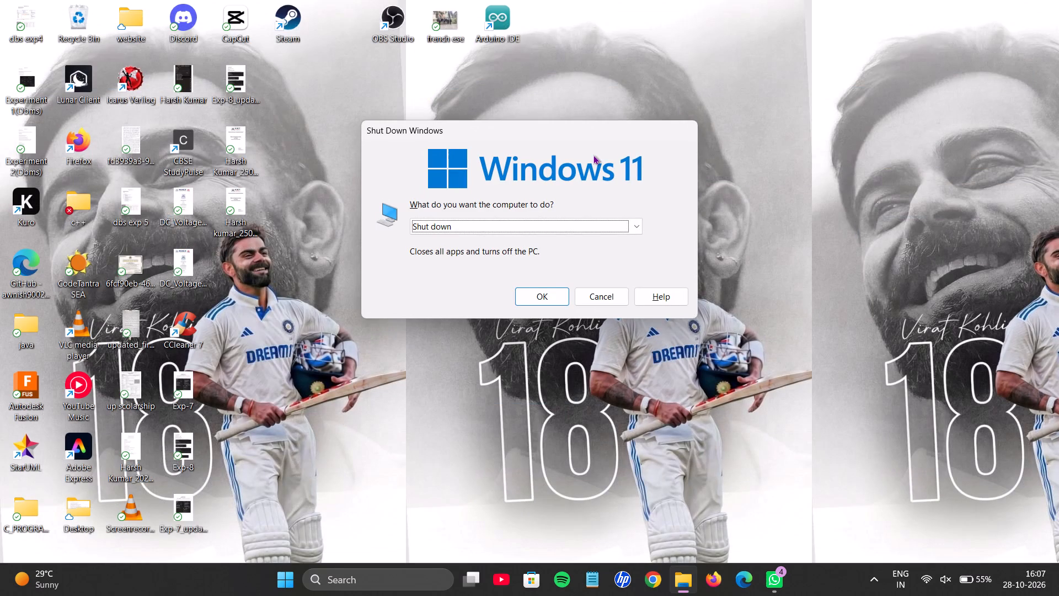
pyautogui.press('Return')
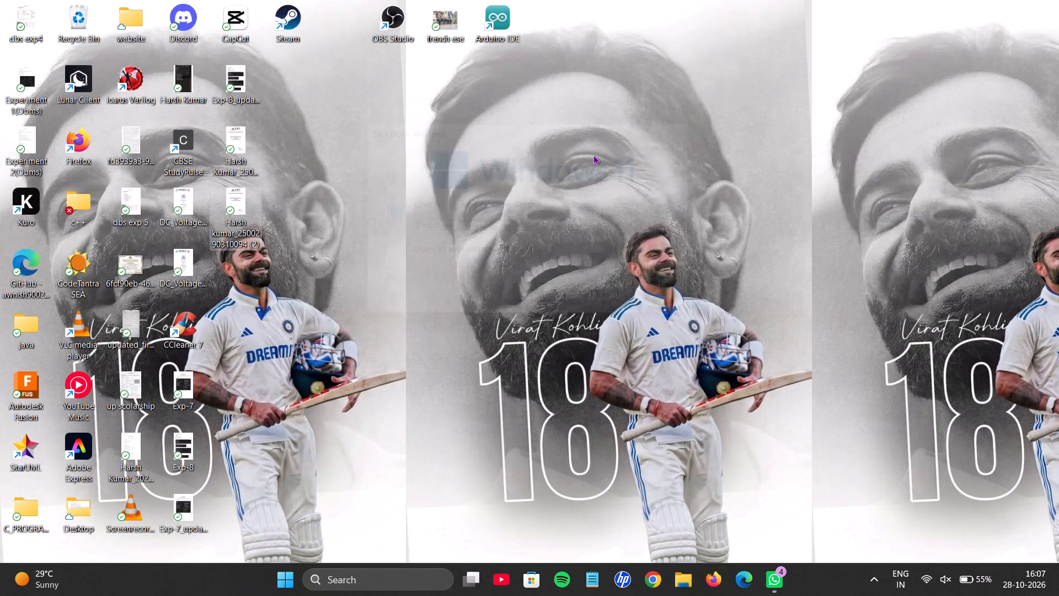